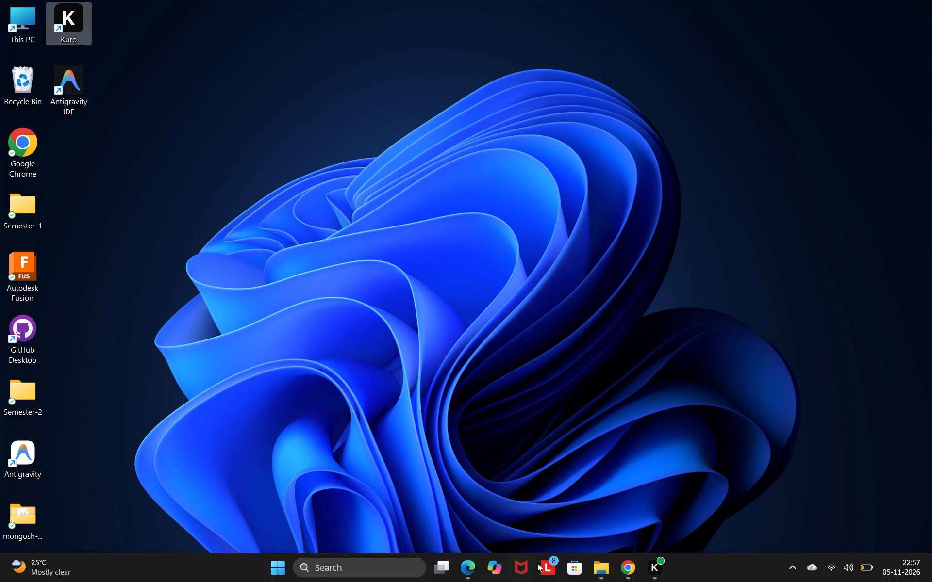
Launch Microsoft Word from the installed productivity apps.
left_click(272, 563)
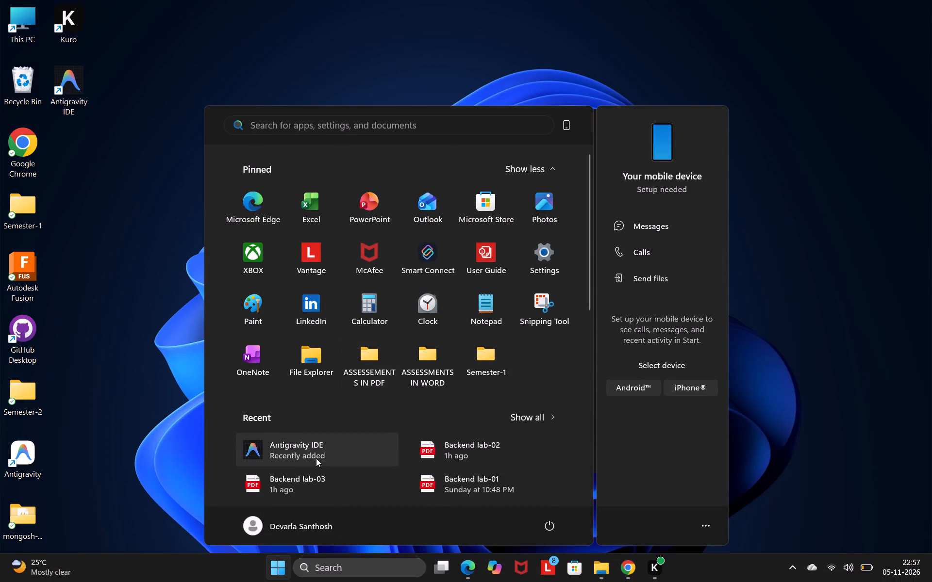
scroll(316, 458, "down", 1)
scroll(280, 492, "down", 2)
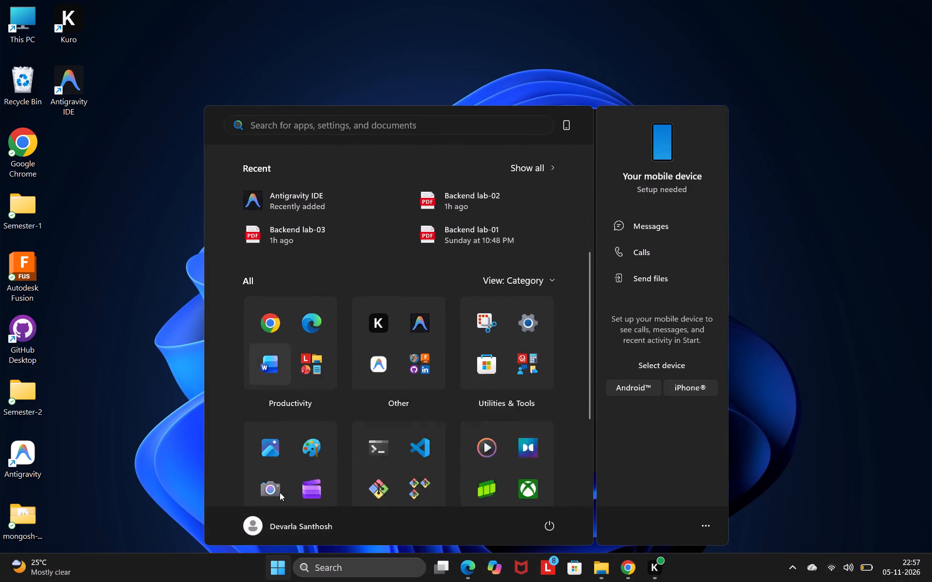
scroll(280, 492, "down", 1)
double_click(268, 295)
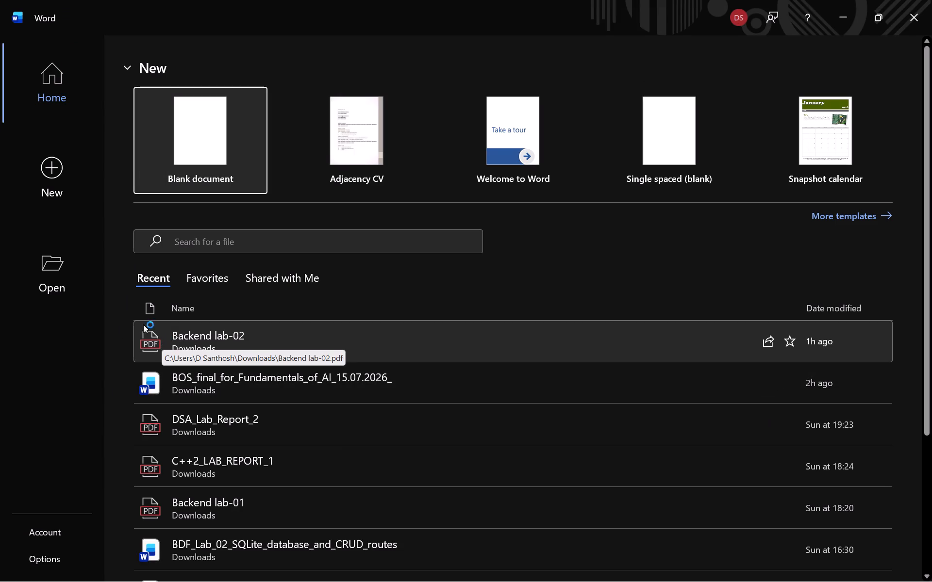
Bring up Word's page for opening existing documents.
left_click(61, 302)
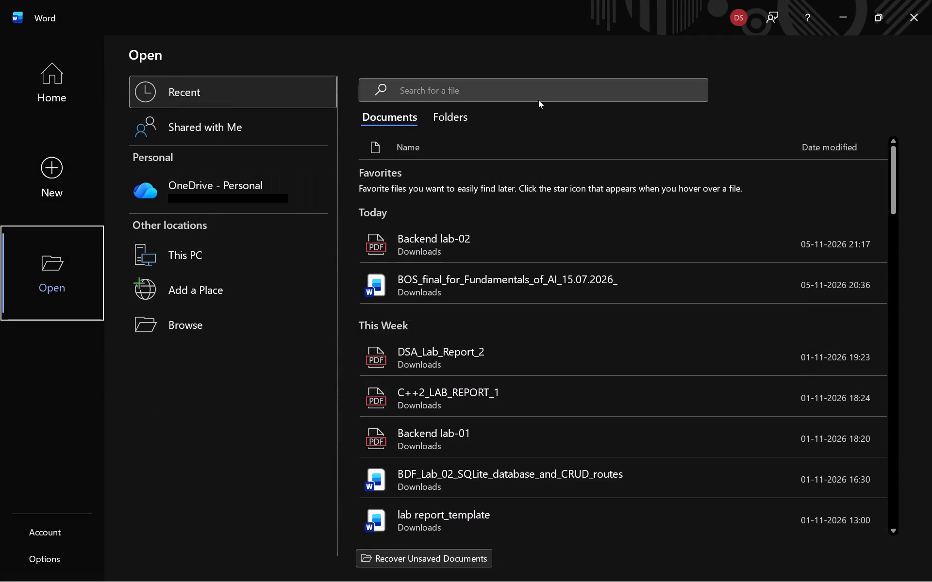
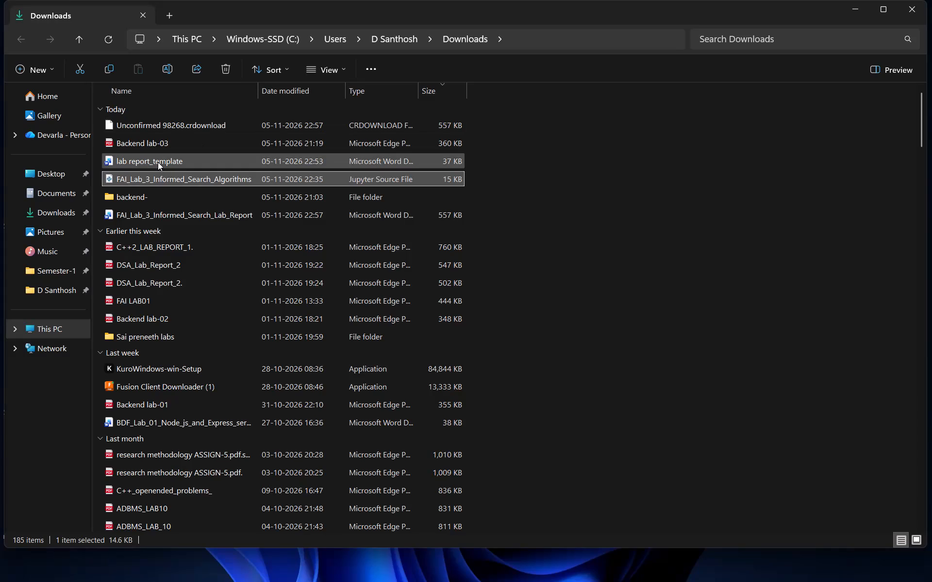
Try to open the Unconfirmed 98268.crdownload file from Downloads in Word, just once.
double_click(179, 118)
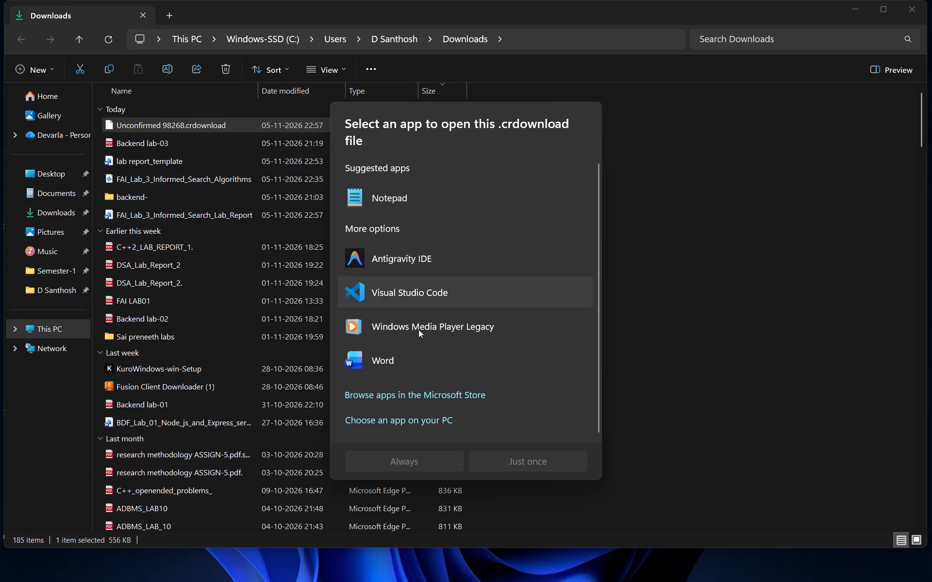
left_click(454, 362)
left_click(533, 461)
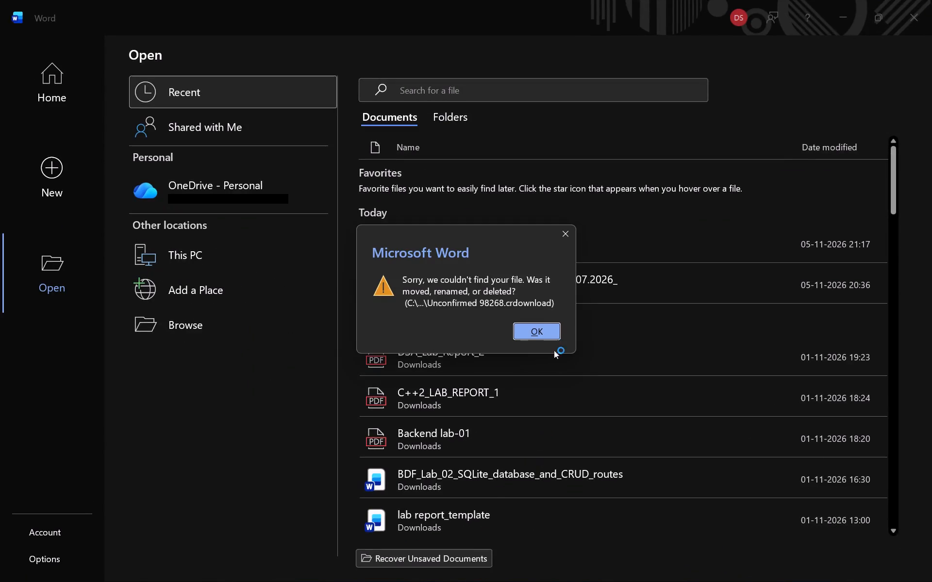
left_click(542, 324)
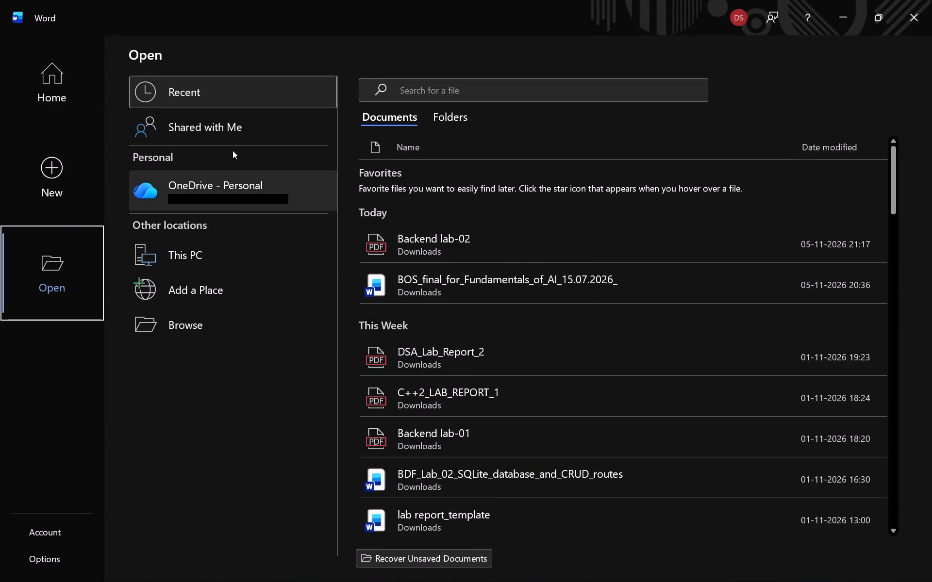
Look through Word's recent documents for the downloaded lab report.
left_click(39, 82)
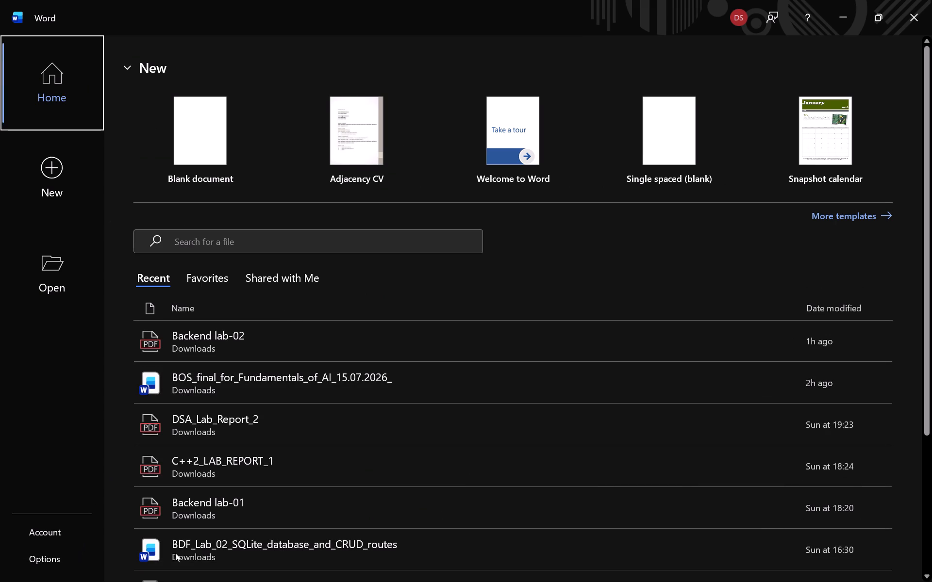
scroll(248, 551, "down", 3)
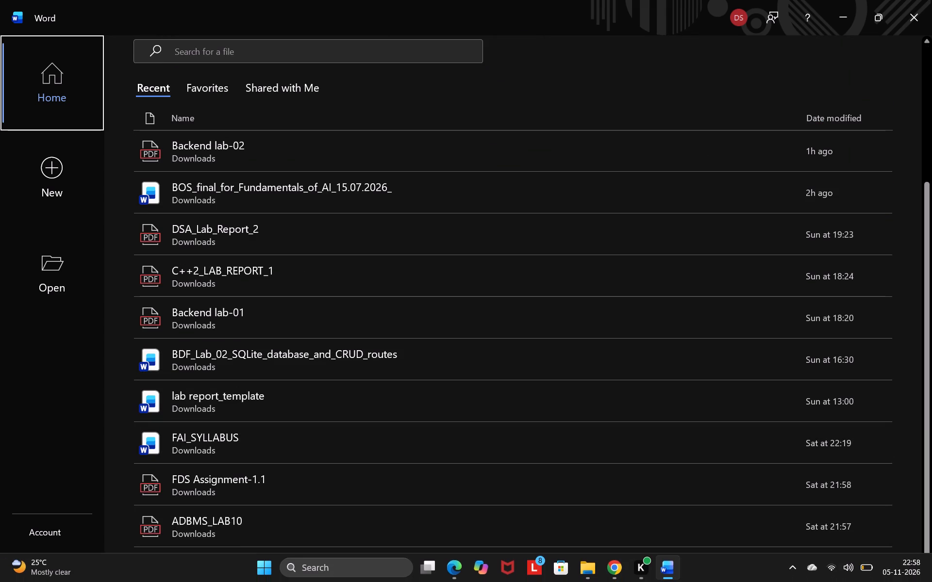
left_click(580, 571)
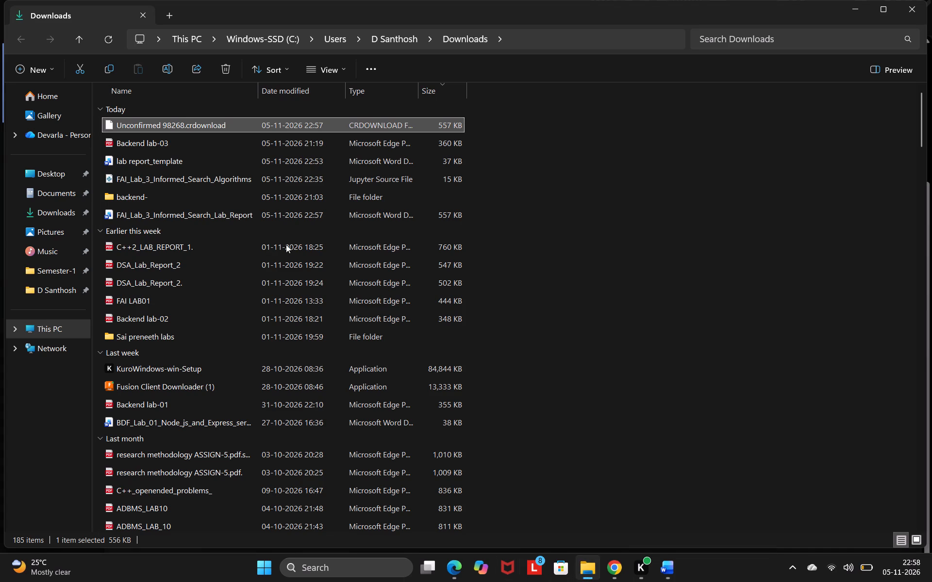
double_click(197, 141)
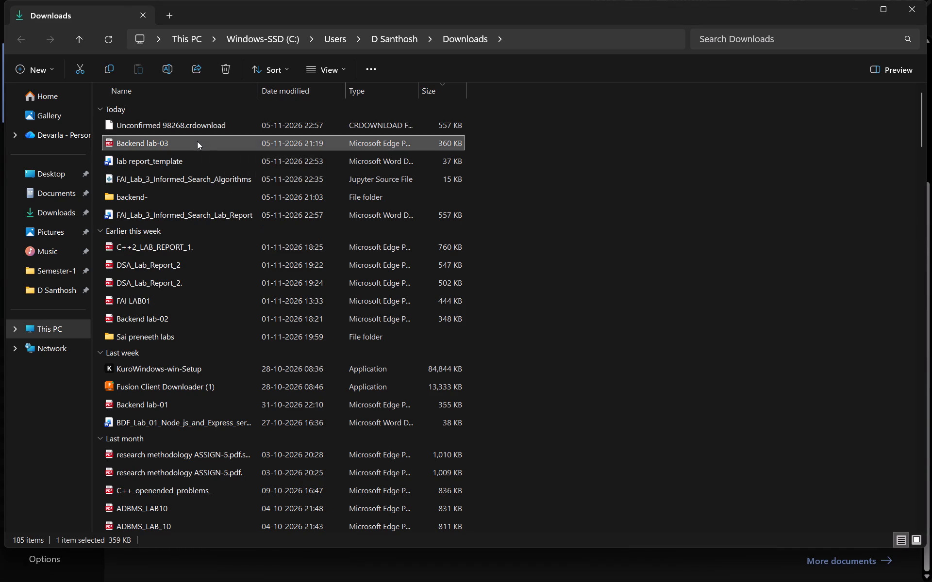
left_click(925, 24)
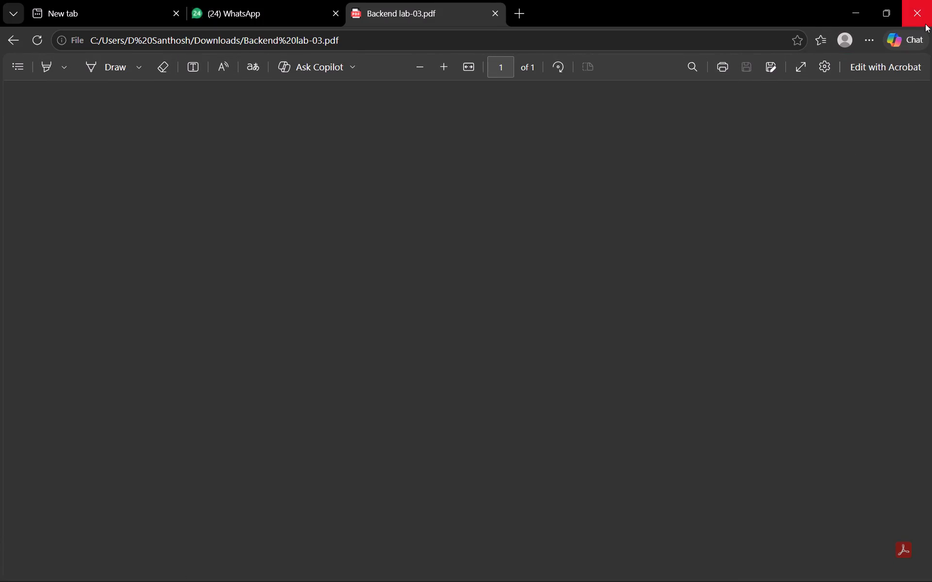
Open the lab report_template document from the Downloads folder and look over its cover table and report sections.
double_click(180, 158)
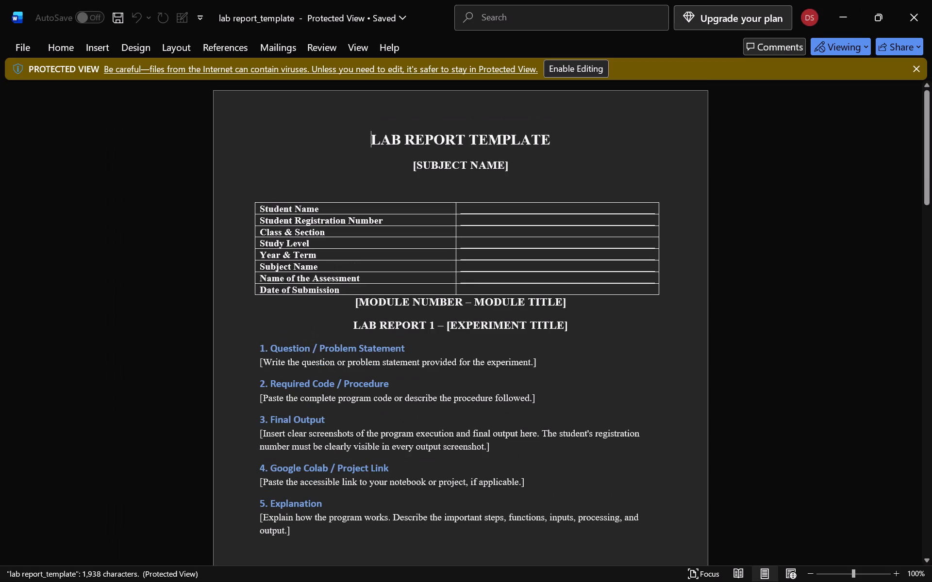
scroll(510, 296, "down", 6)
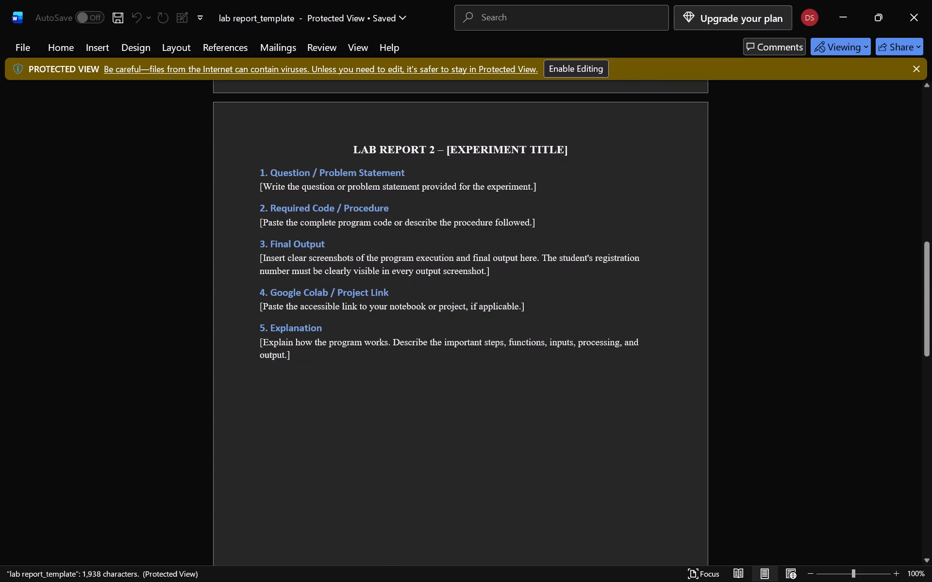
scroll(371, 234, "up", 5)
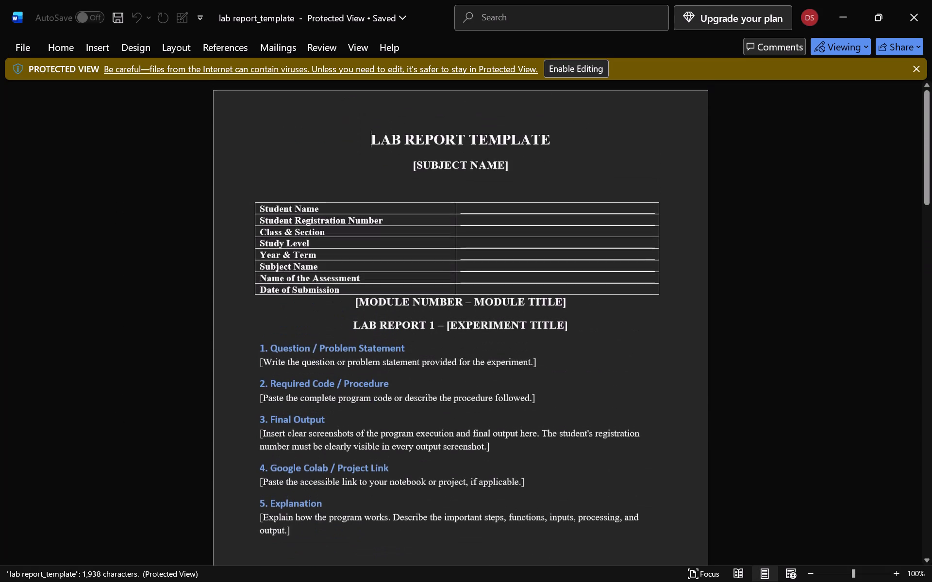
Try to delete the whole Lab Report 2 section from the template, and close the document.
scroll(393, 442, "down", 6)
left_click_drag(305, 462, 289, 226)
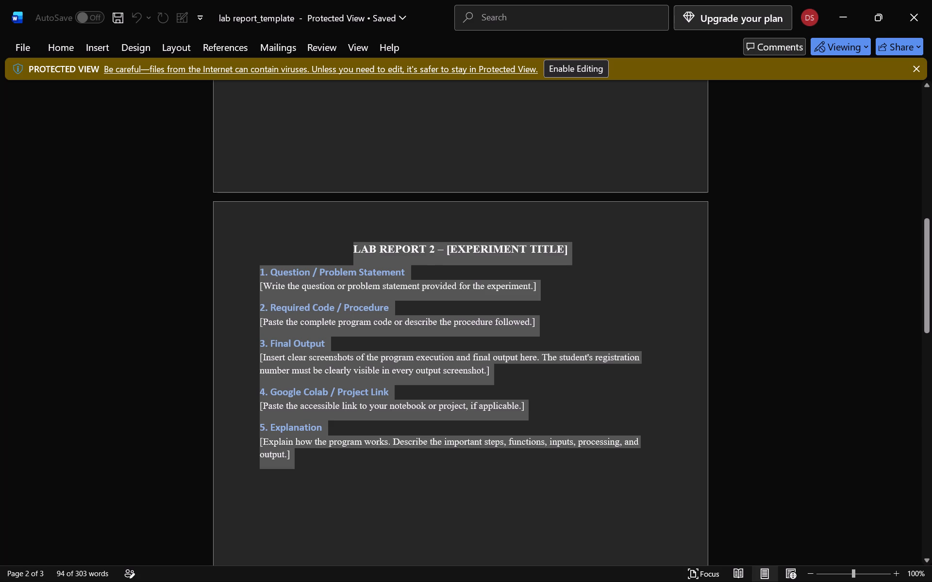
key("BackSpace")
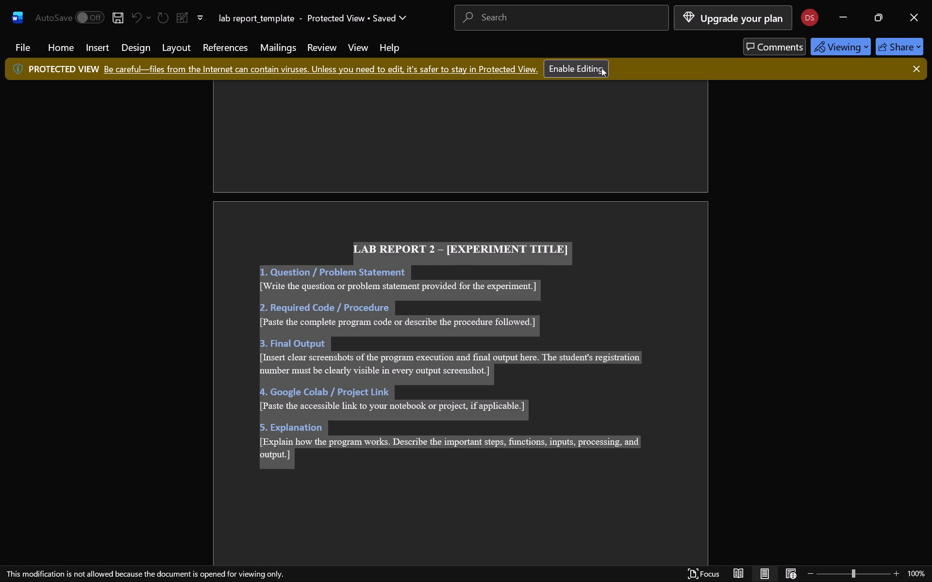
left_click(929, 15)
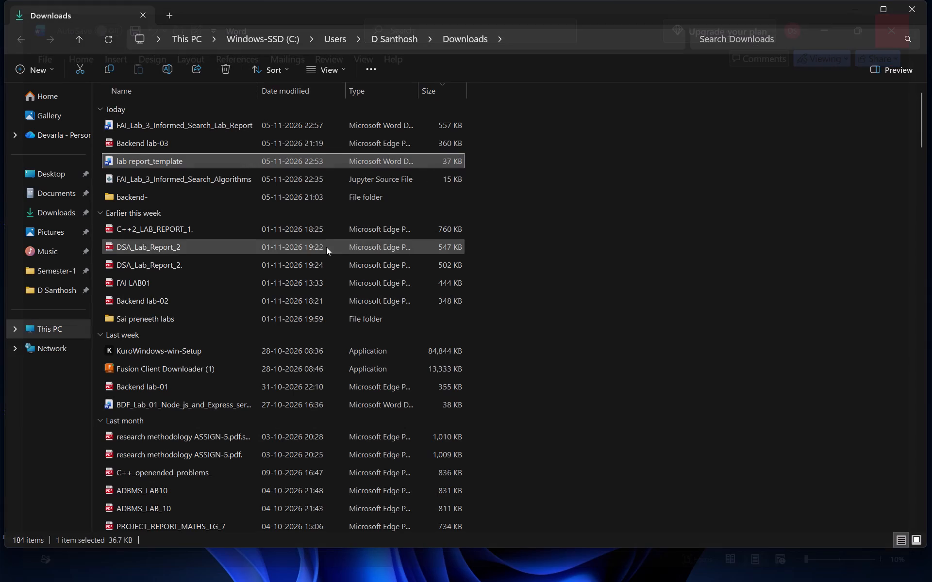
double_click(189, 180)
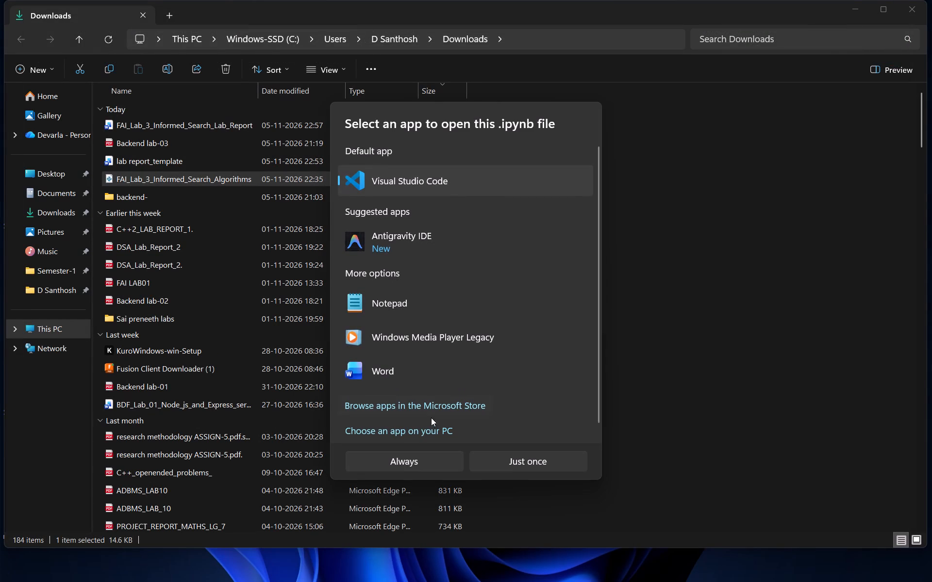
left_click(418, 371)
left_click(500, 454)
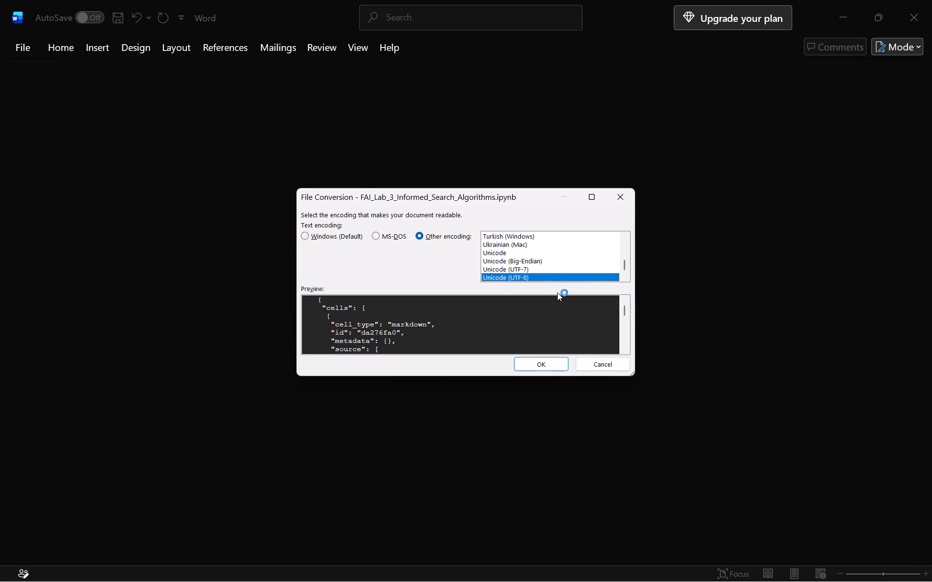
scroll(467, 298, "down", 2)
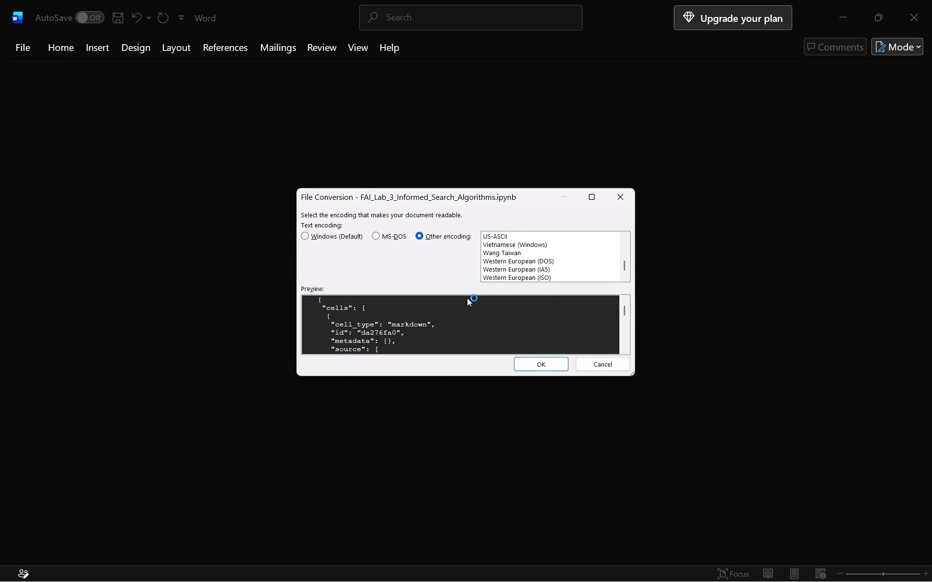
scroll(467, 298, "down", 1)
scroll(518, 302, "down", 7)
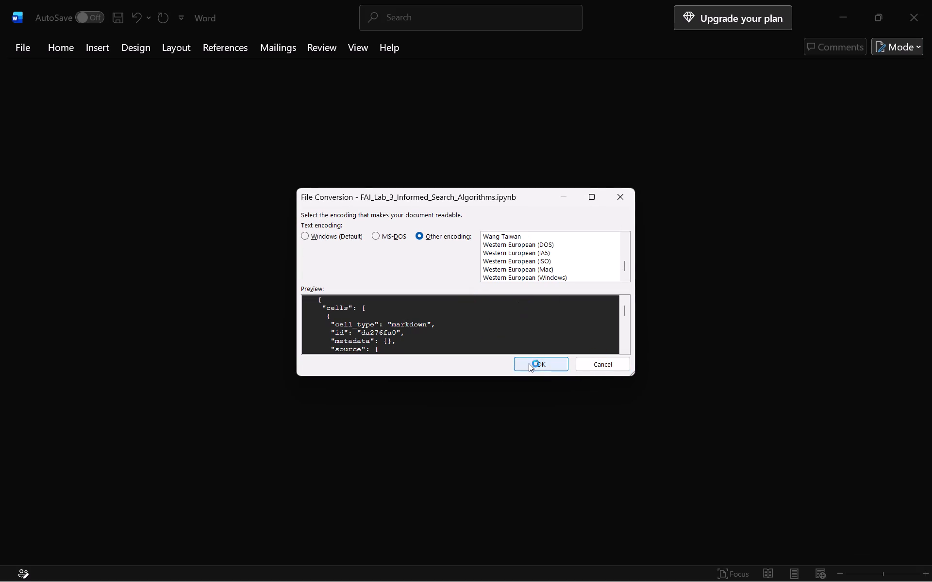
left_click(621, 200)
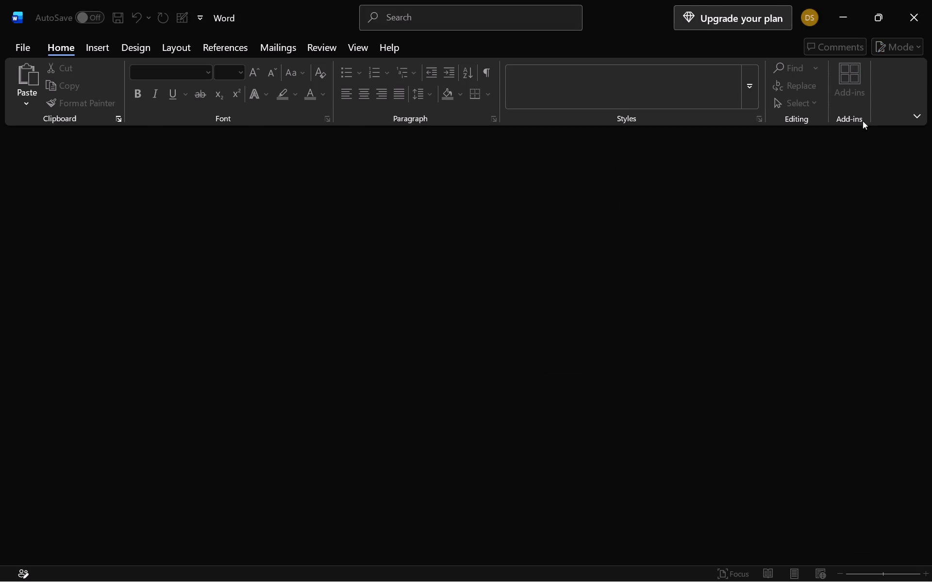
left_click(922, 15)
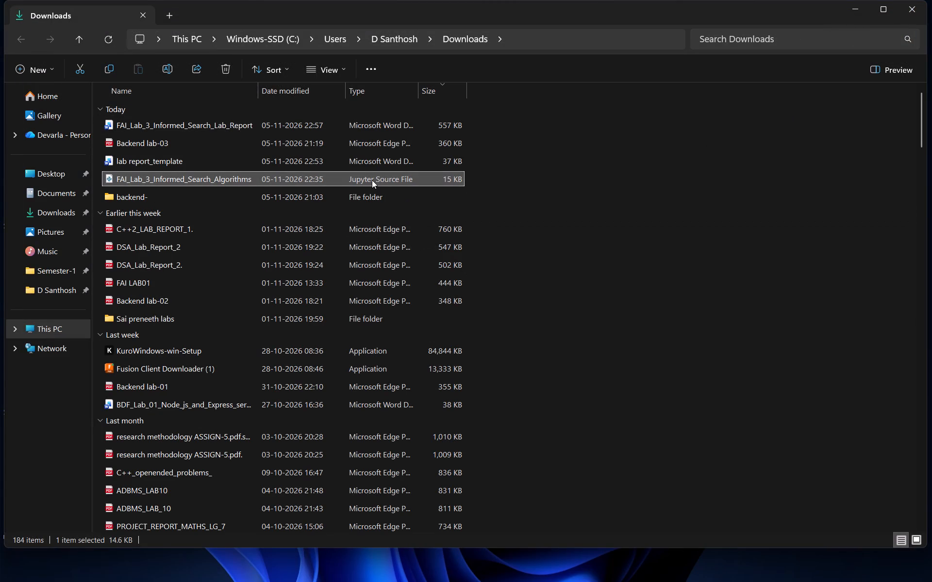
Delete the FAI_Lab_3_Informed_Search_Algorithms notebook file from the Downloads folder.
key("ctrl+d")
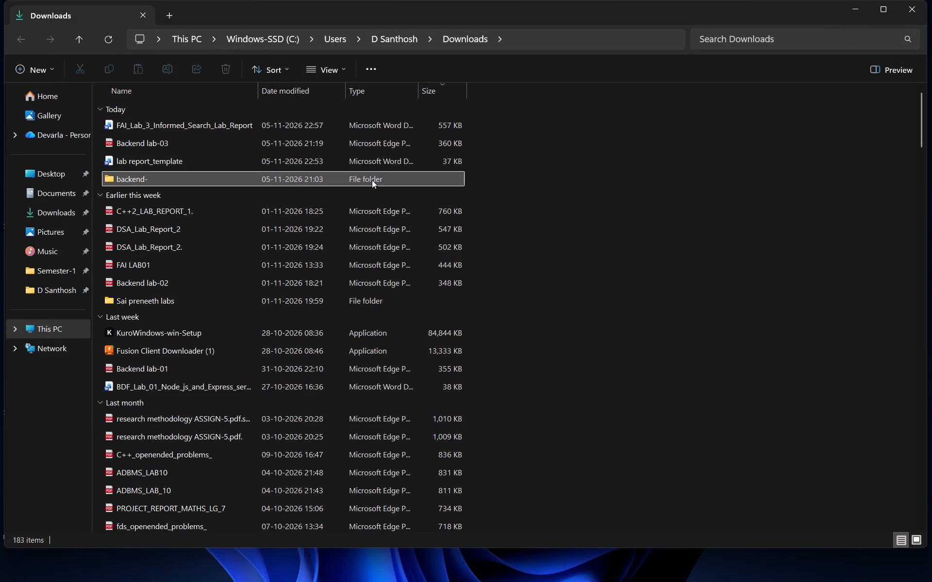
Open the FAI_Lab_3_Informed_Search_Lab_Report document from the Downloads folder in Word.
left_click(227, 159)
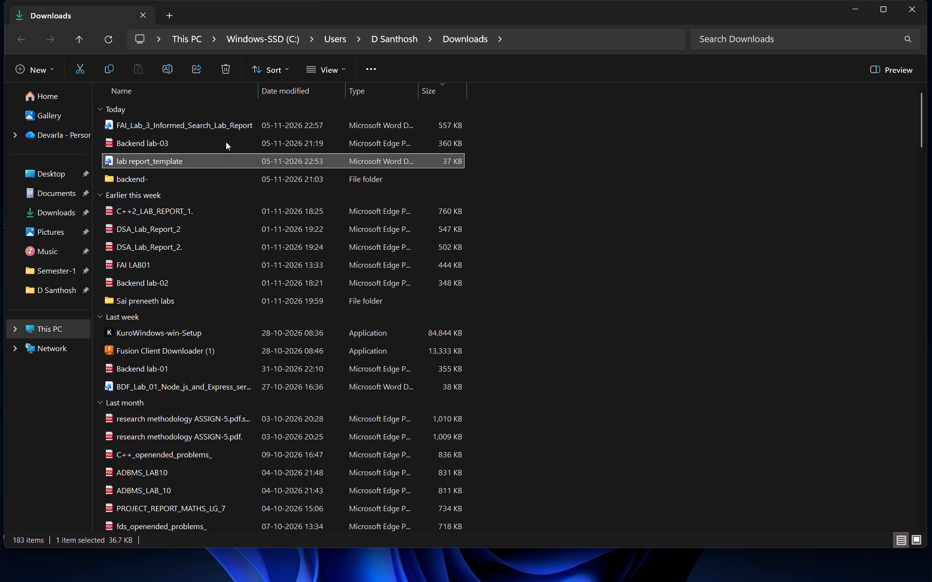
left_click(226, 142)
left_click(235, 122)
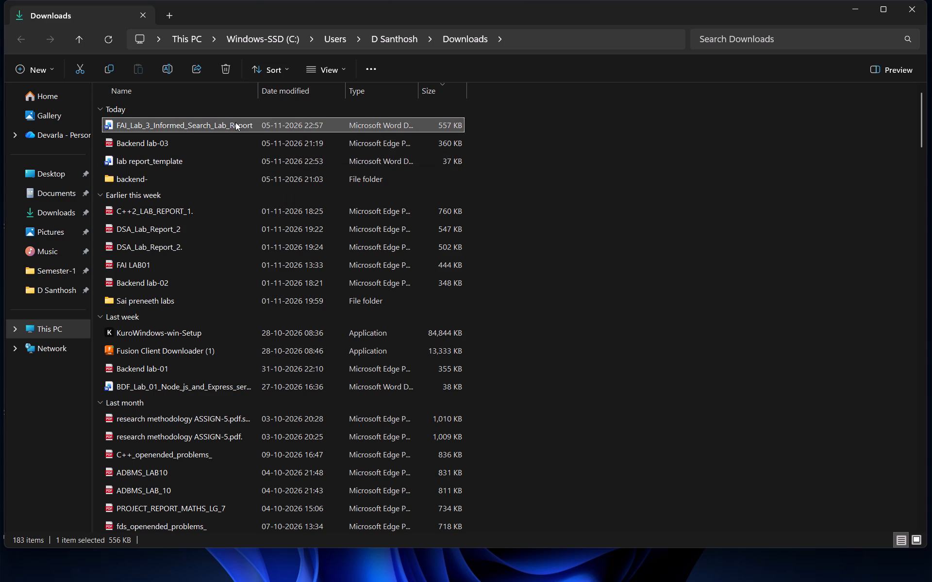
double_click(235, 127)
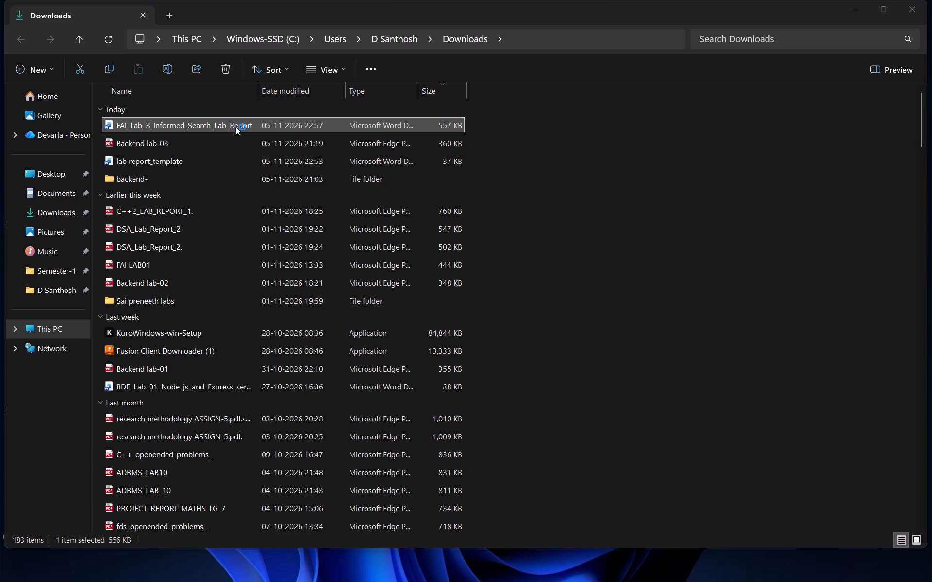
Read through Lab Report 1's problem statement, search code and Final Output section.
scroll(481, 291, "down", 4)
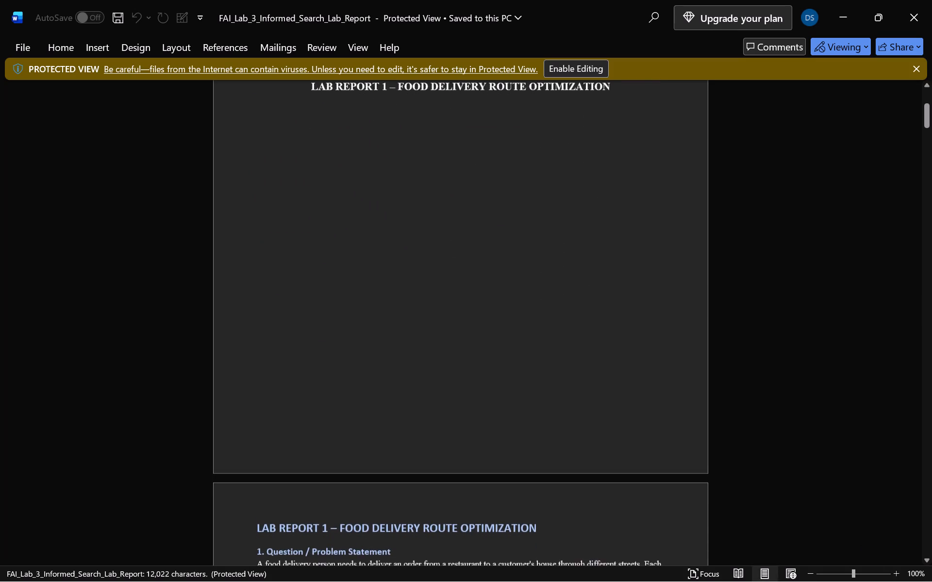
scroll(481, 291, "down", 5)
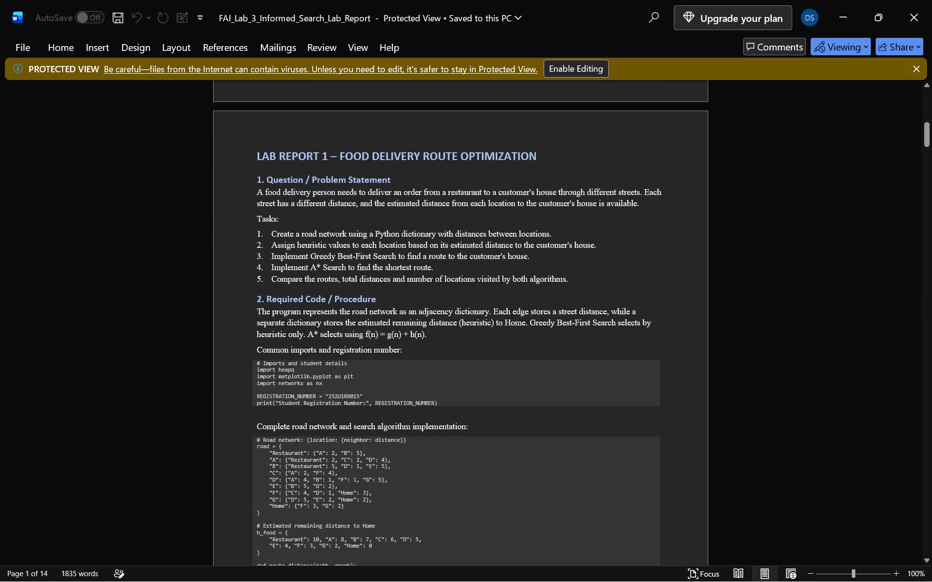
scroll(481, 291, "down", 5)
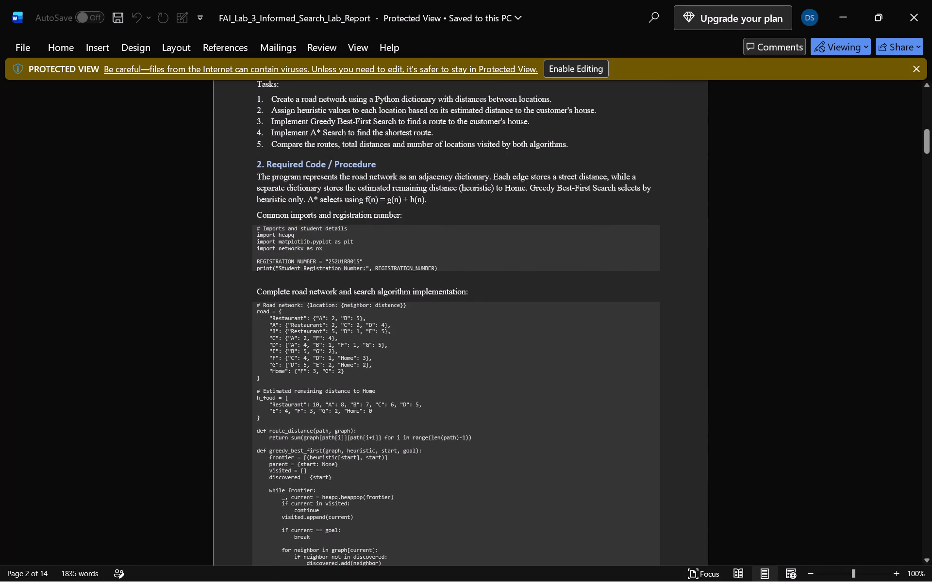
scroll(481, 291, "down", 6)
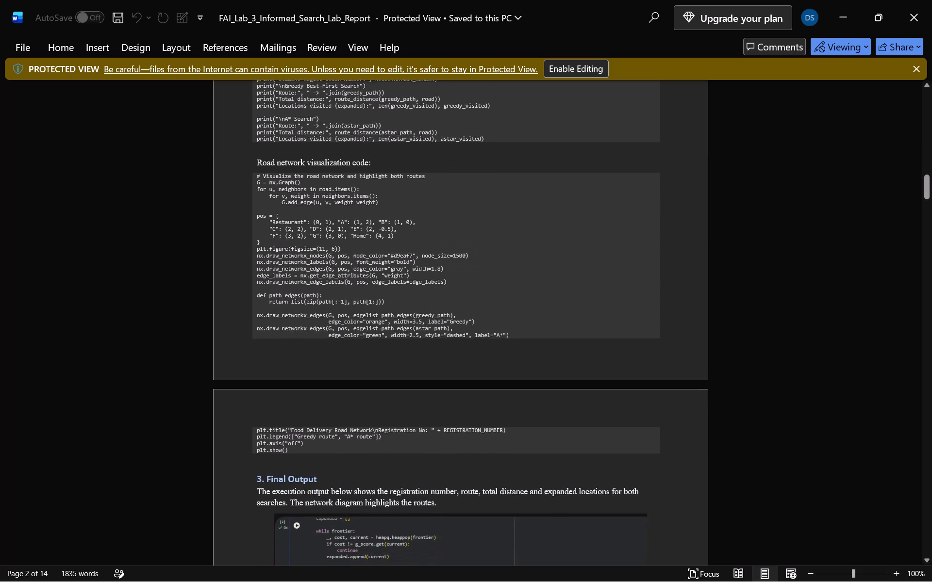
scroll(481, 291, "down", 2)
Enable editing for the protected informed search lab report.
left_click(557, 54)
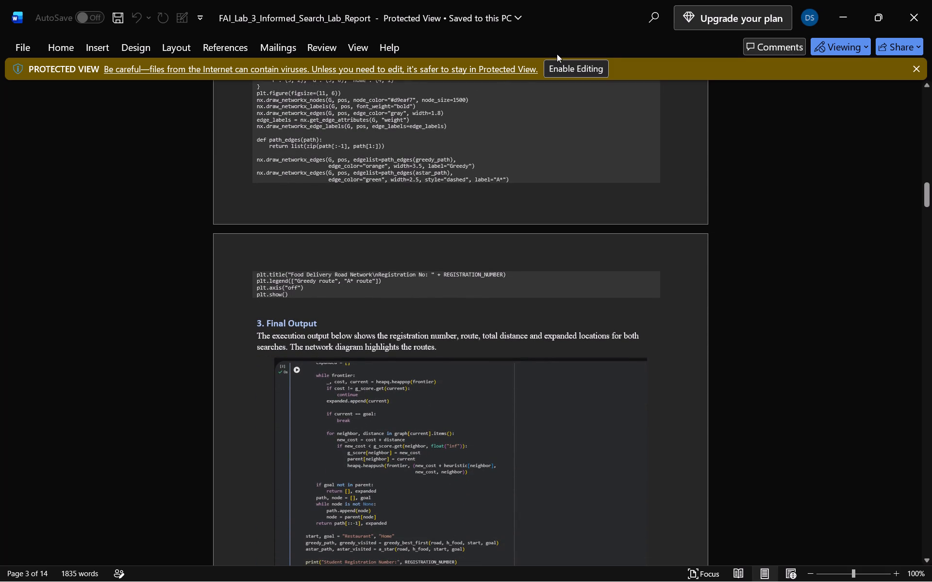
left_click(557, 66)
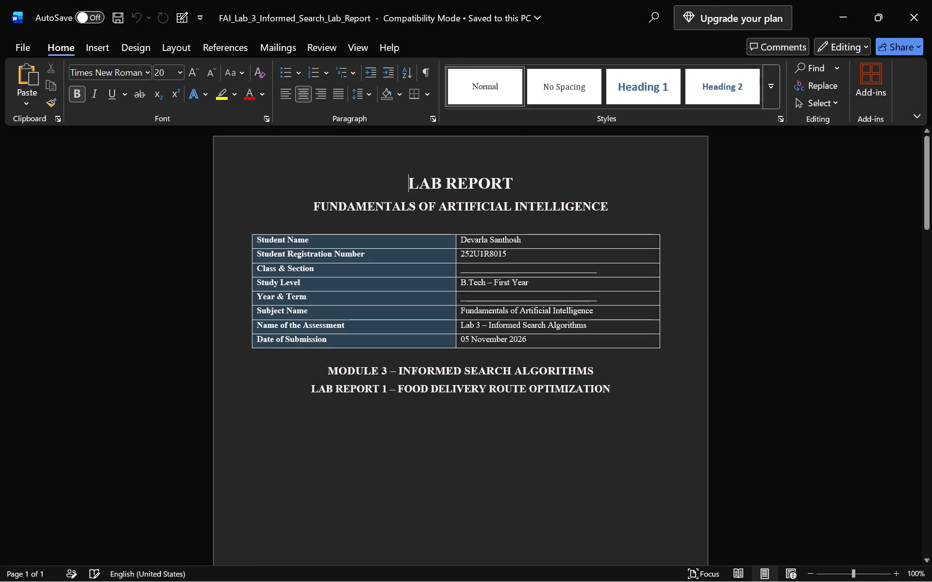
Delete the placeholder and sharing instructions after "Google Colab notebook:" in Lab Report 1's Google Colab / Project Link section.
scroll(502, 351, "down", 6)
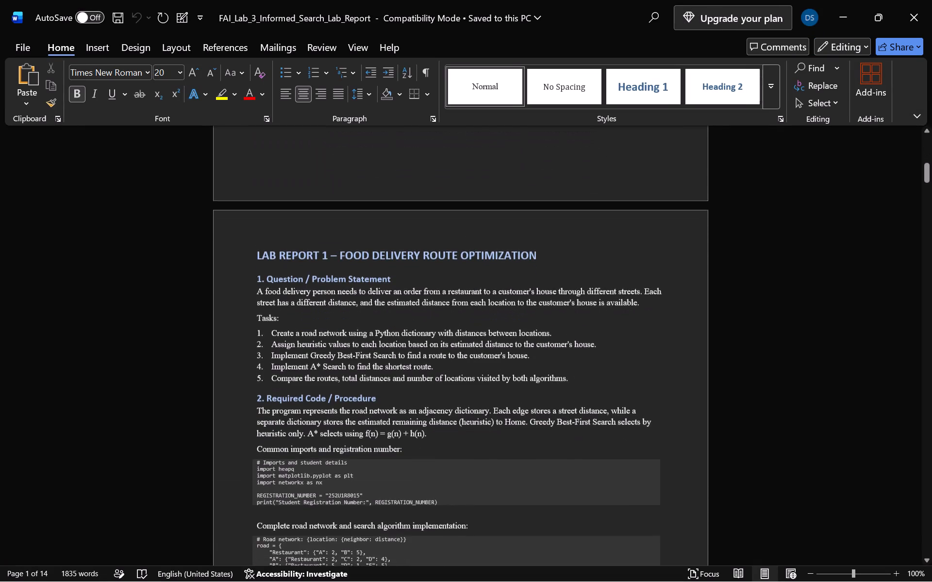
scroll(502, 351, "down", 3)
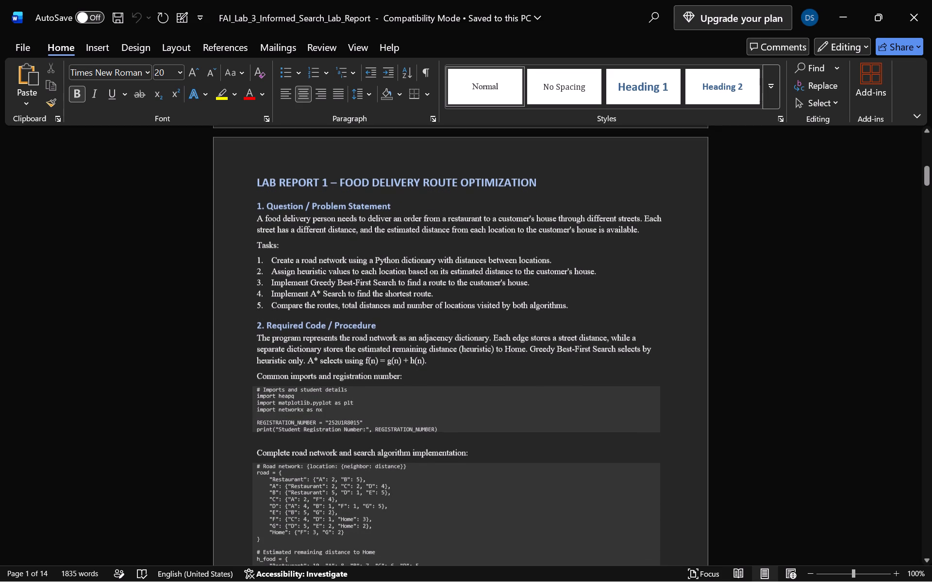
scroll(502, 351, "down", 8)
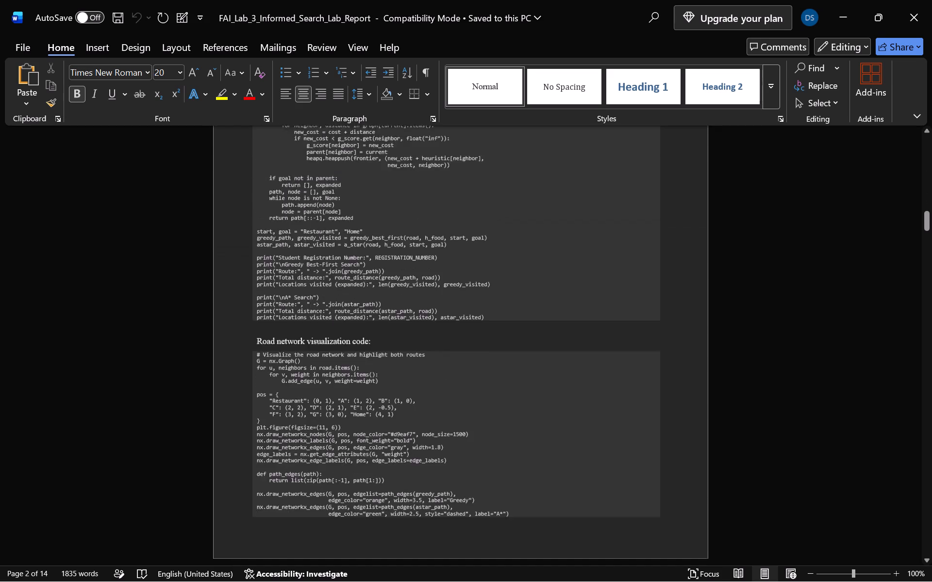
scroll(502, 351, "down", 4)
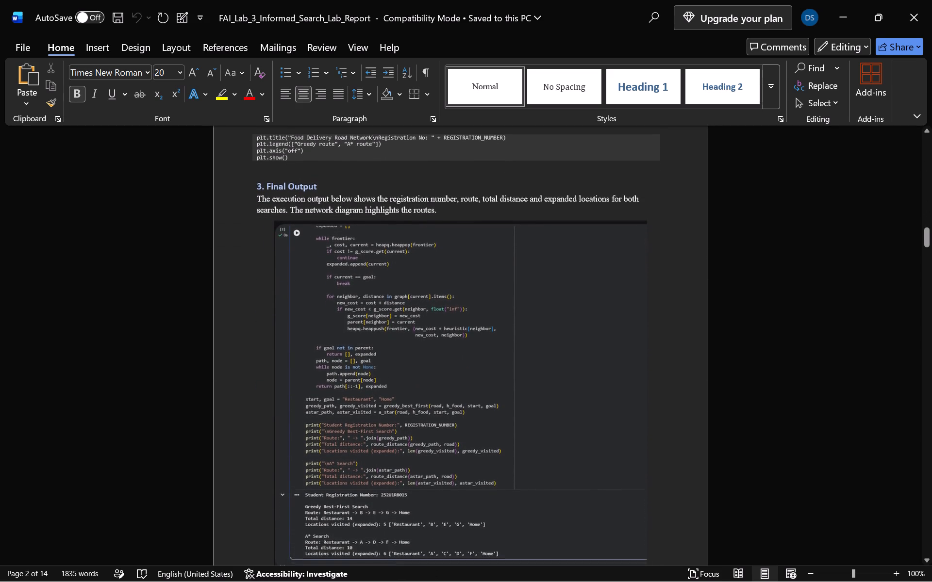
scroll(502, 351, "down", 3)
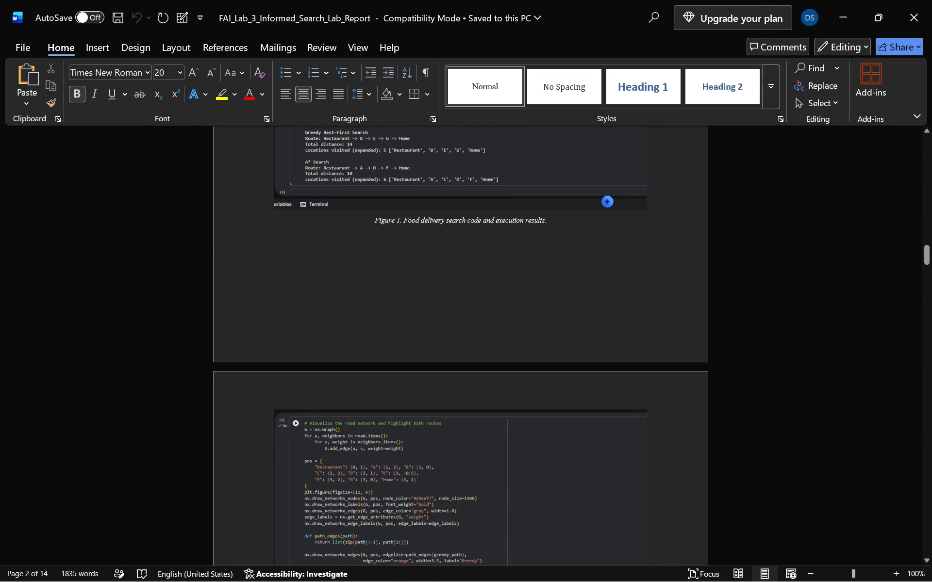
scroll(502, 351, "down", 5)
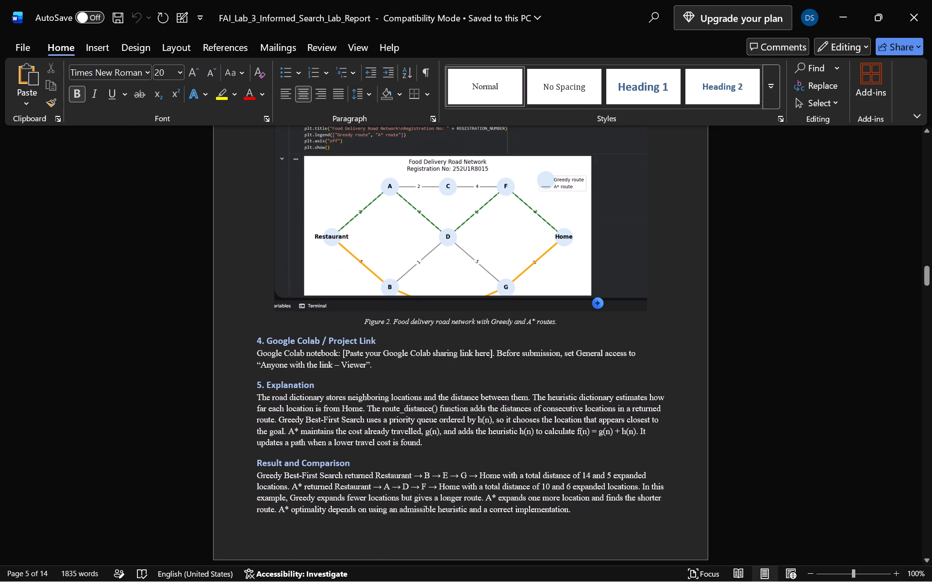
scroll(502, 351, "down", 1)
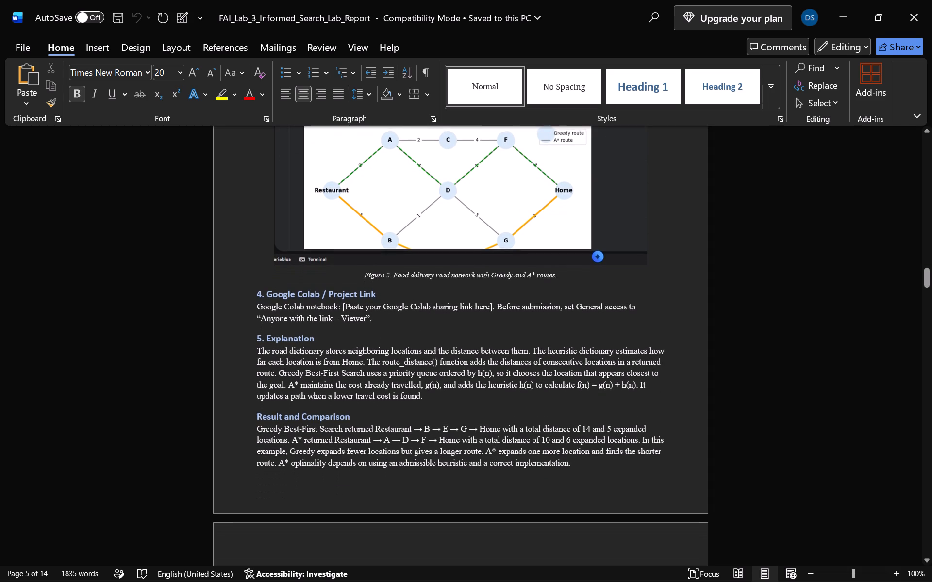
scroll(502, 351, "down", 2)
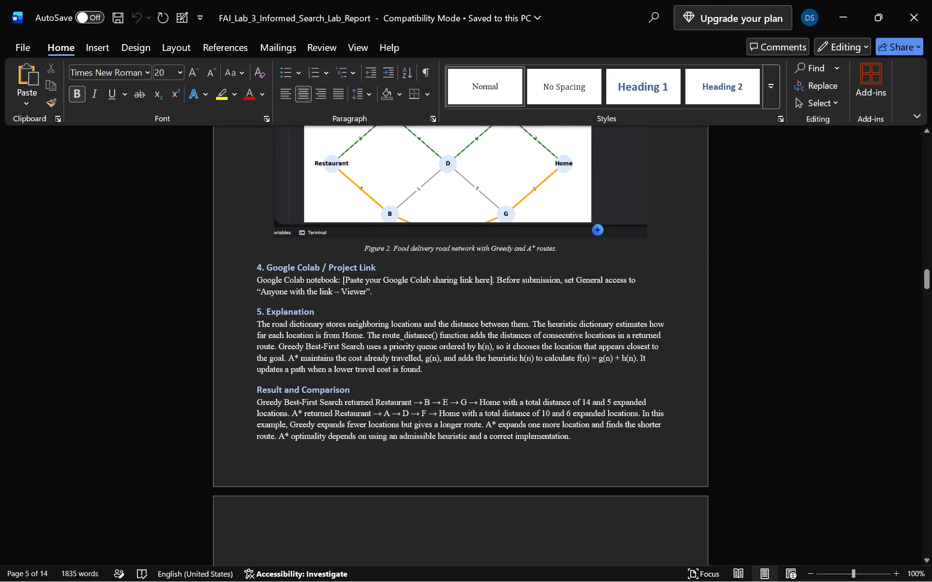
left_click_drag(376, 288, 337, 284)
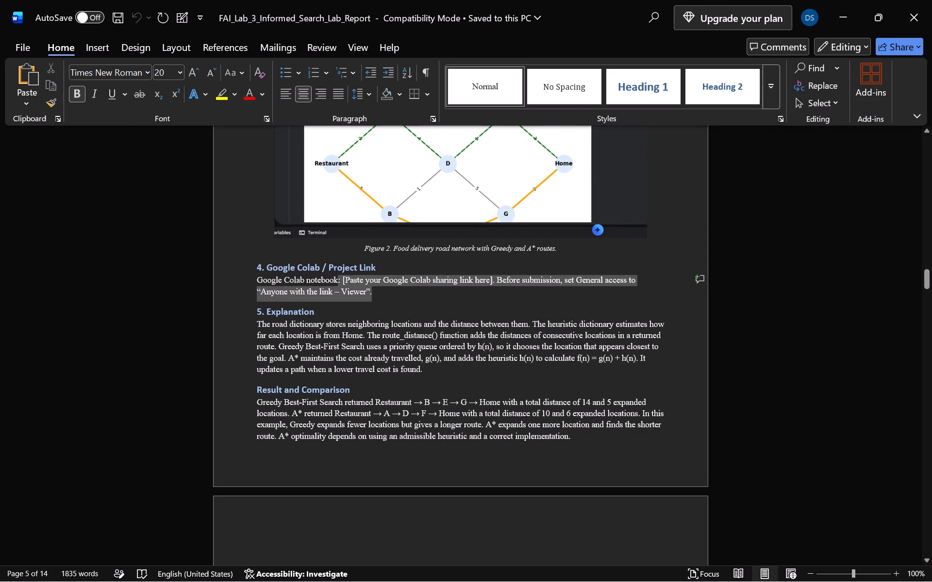
left_click_drag(337, 284, 341, 284)
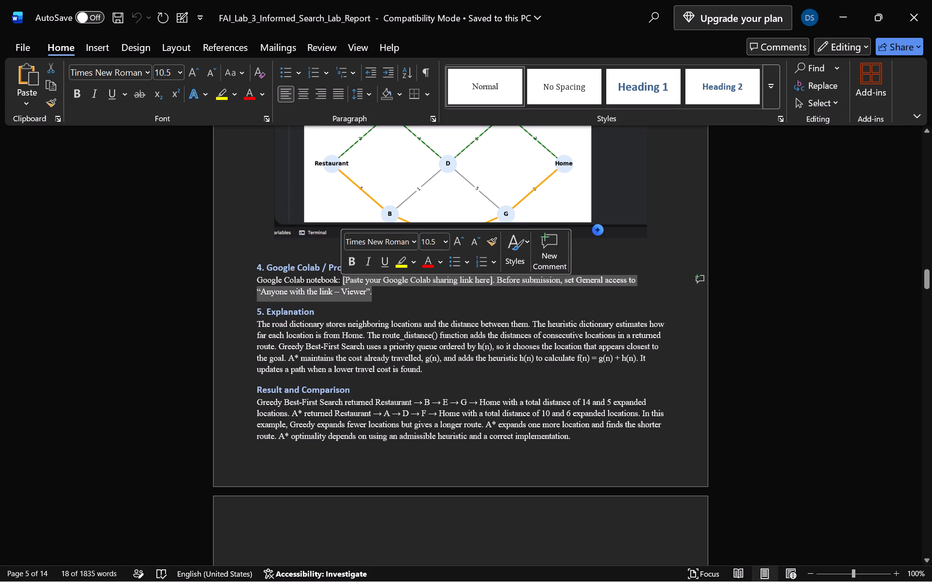
key("BackSpace")
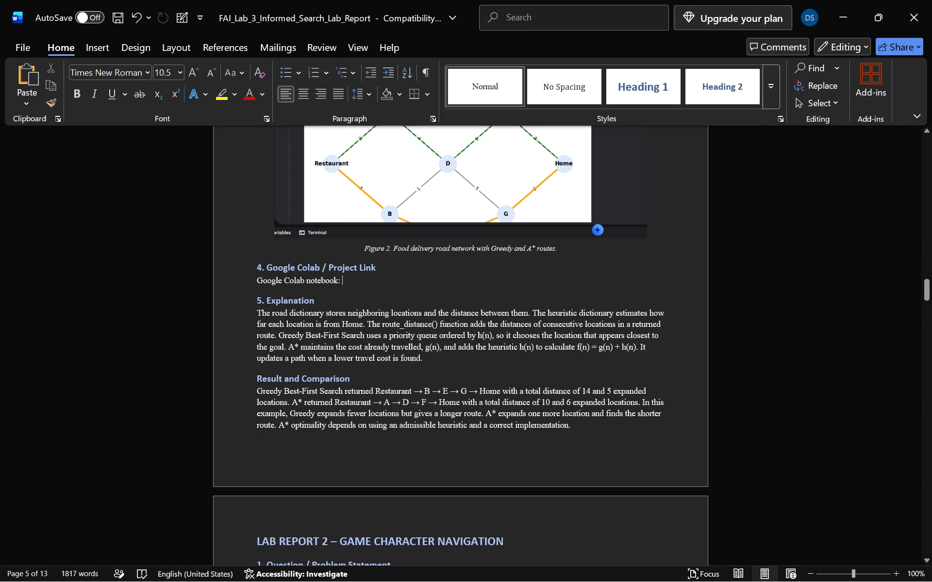
Look through Lab Report 2's problem statement, code, output figures, project link, explanation and comparison.
scroll(326, 369, "down", 2)
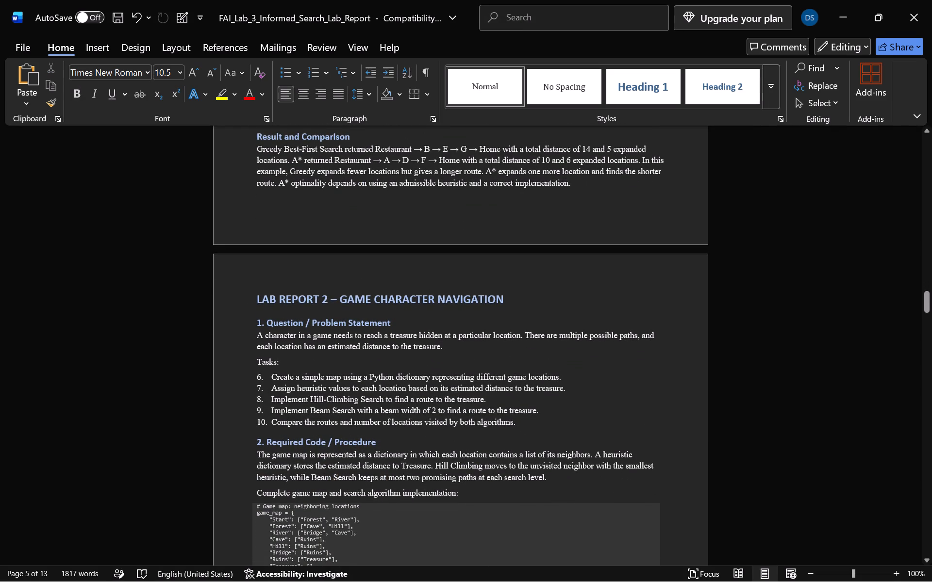
scroll(388, 351, "down", 12)
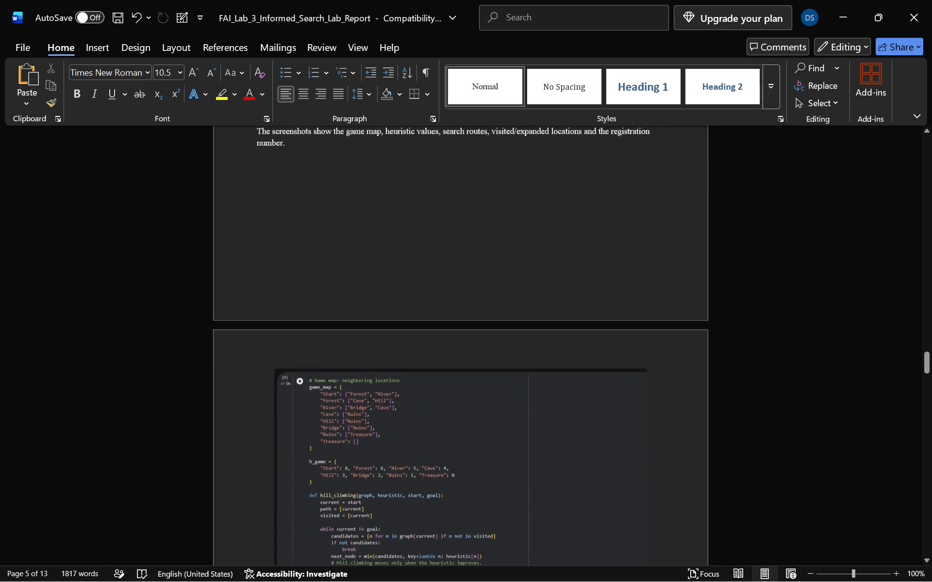
scroll(388, 351, "down", 6)
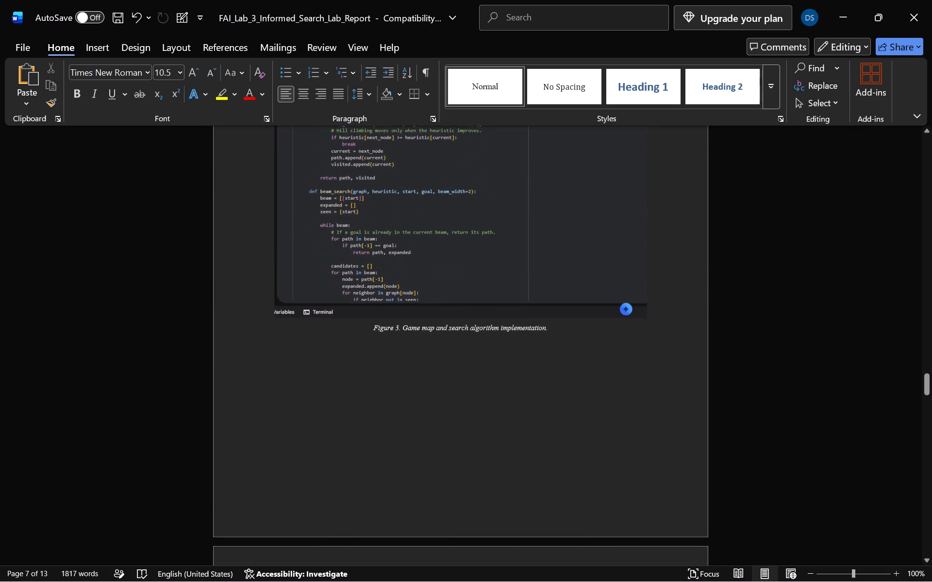
scroll(388, 351, "down", 10)
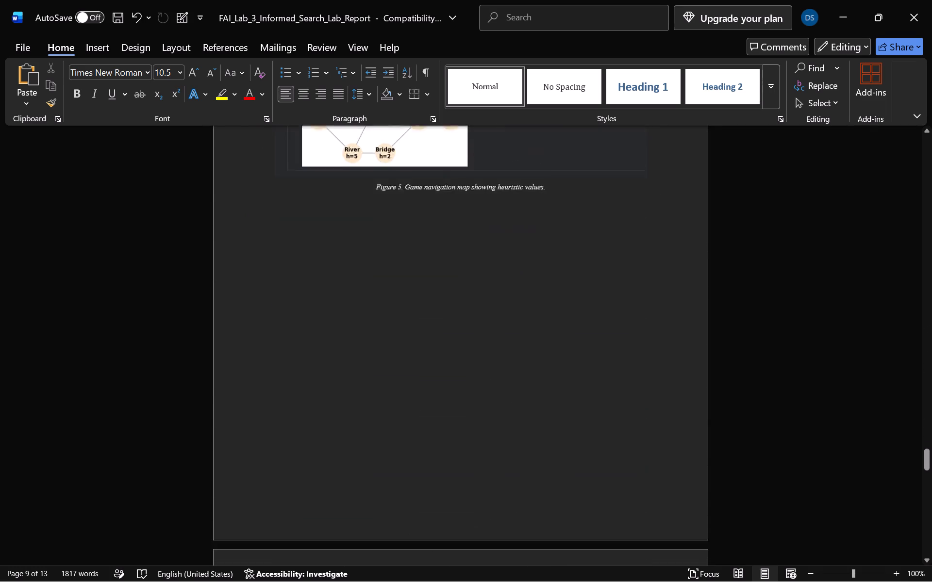
scroll(388, 351, "up", 6)
scroll(388, 351, "down", 1)
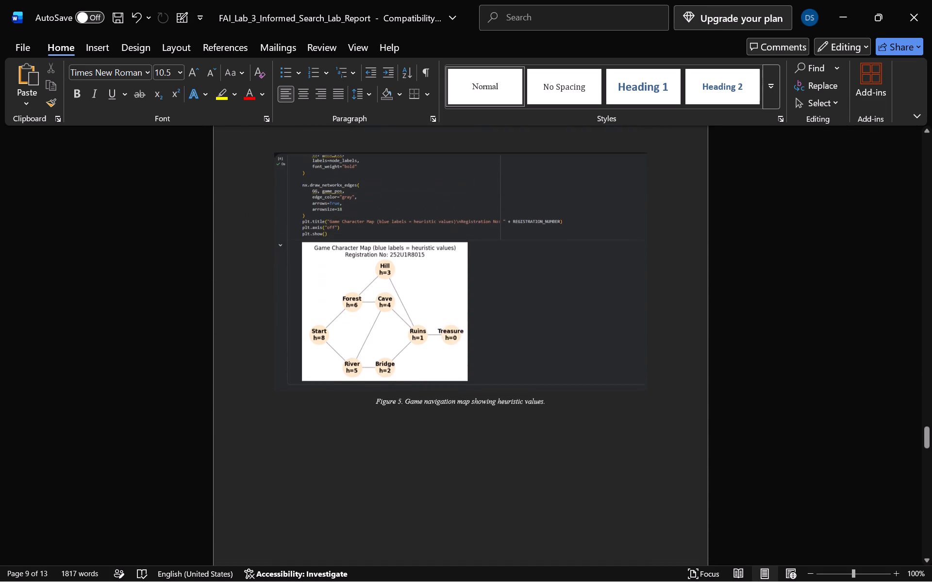
scroll(388, 351, "down", 4)
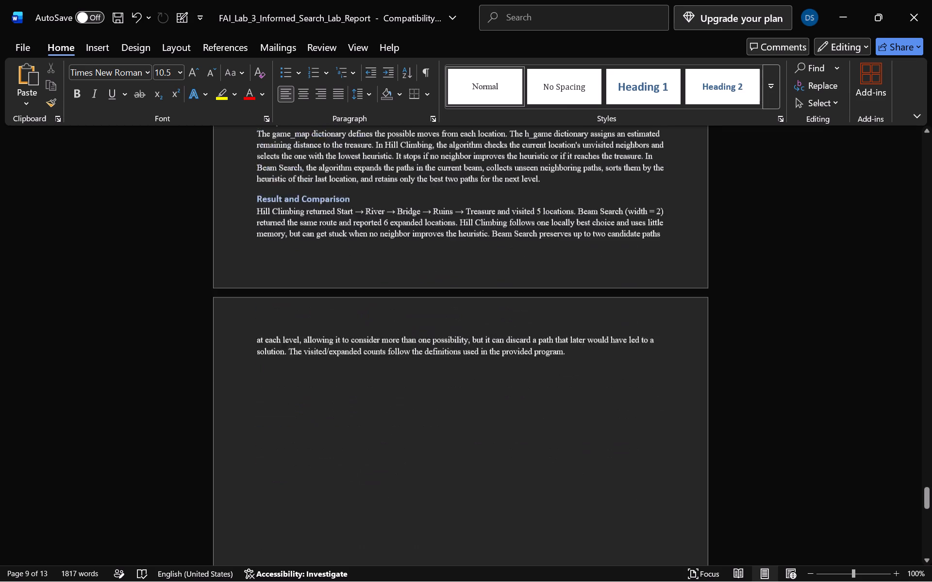
scroll(388, 351, "down", 1)
scroll(388, 351, "up", 7)
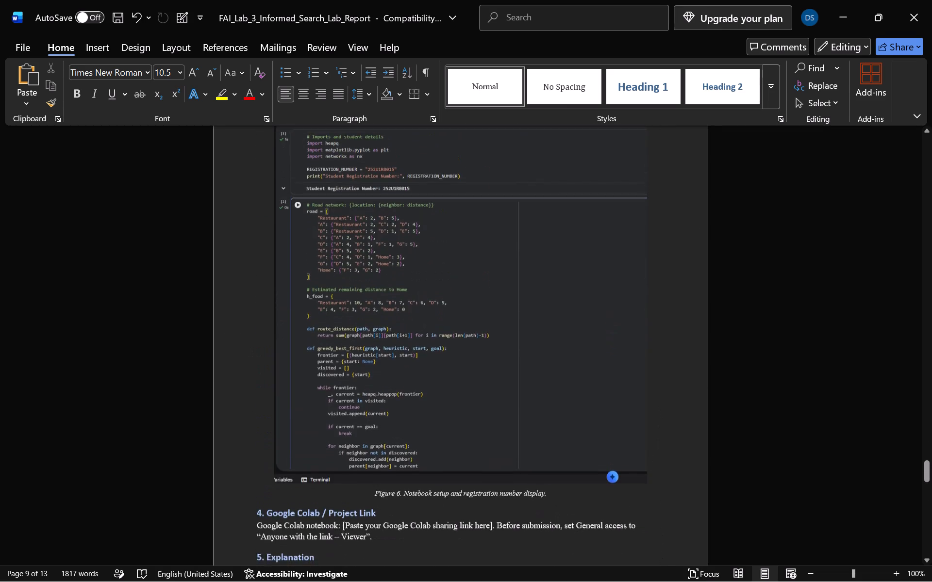
Change the lab report number in the cover page's Food Delivery Route Optimization title line to 3.
scroll(388, 351, "up", 17)
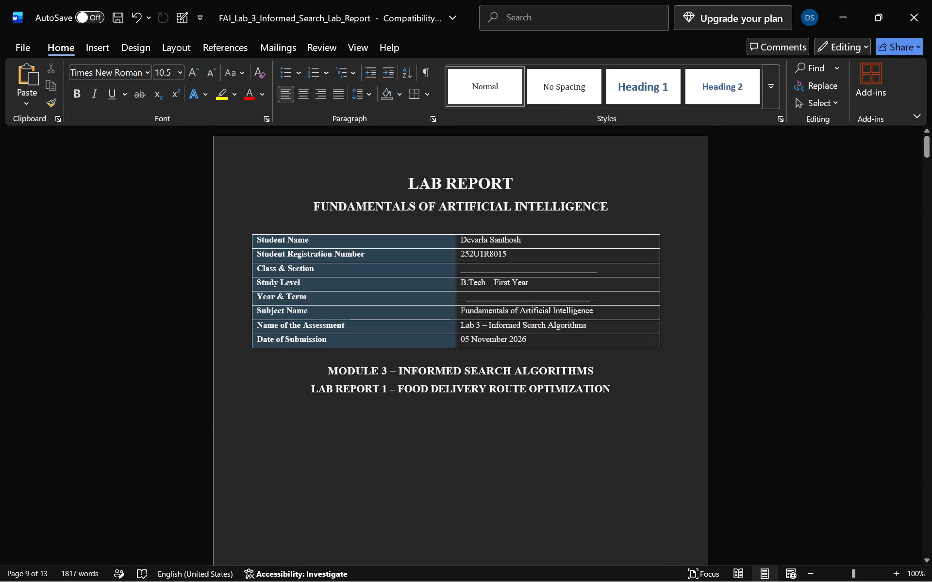
scroll(392, 404, "down", 6)
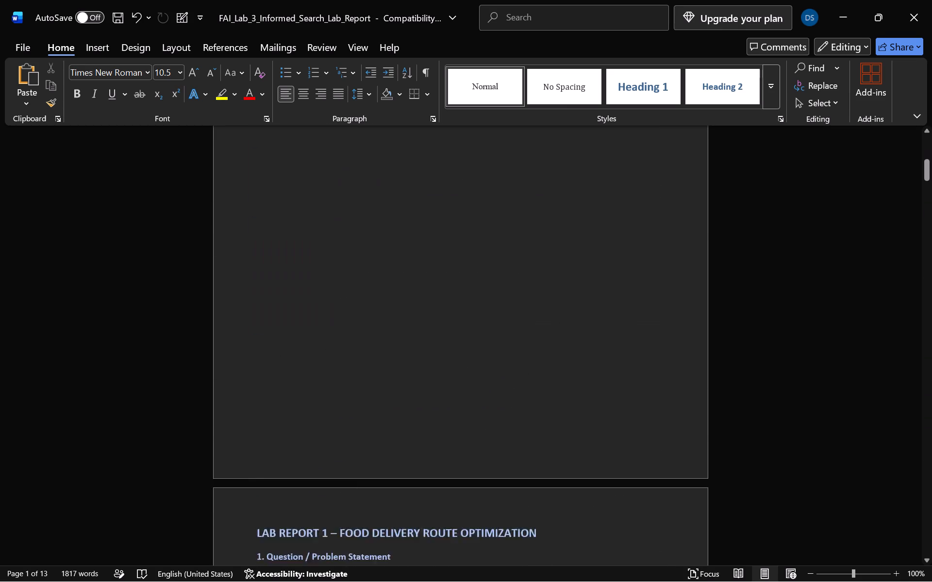
scroll(392, 404, "up", 3)
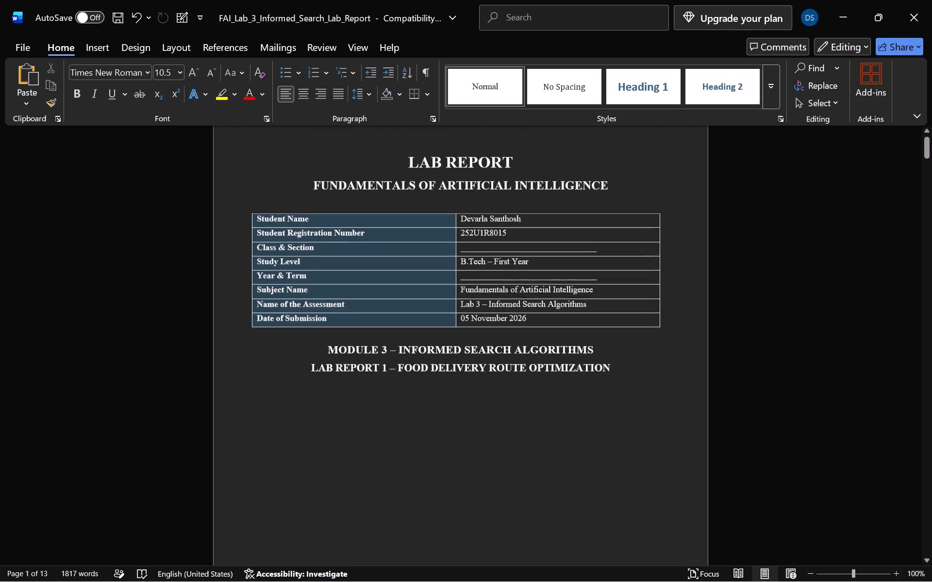
left_click(387, 371)
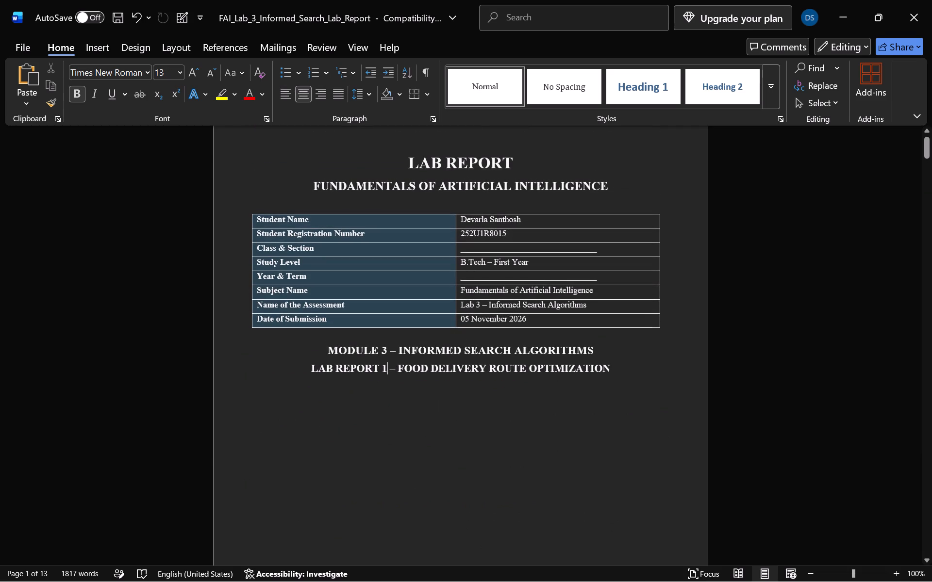
key("BackSpace")
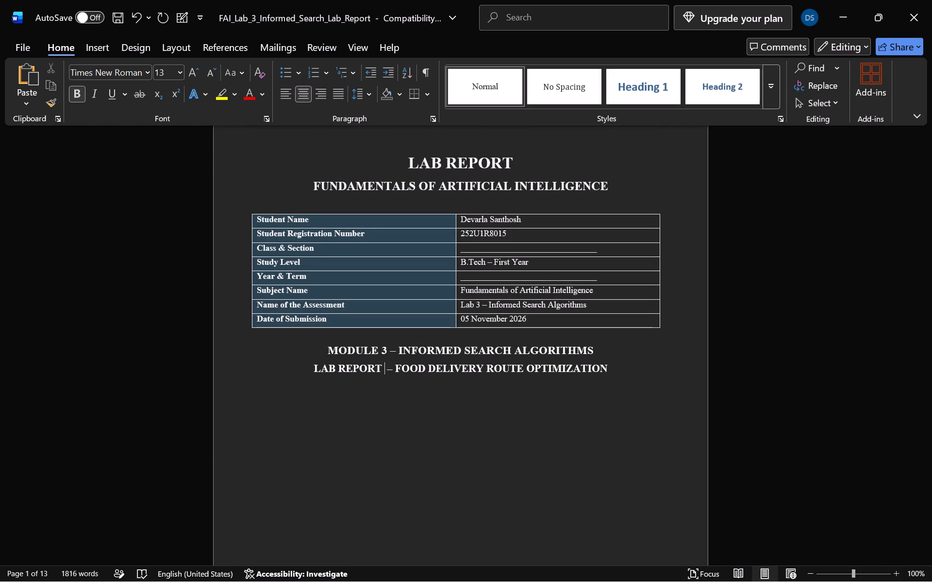
key("e")
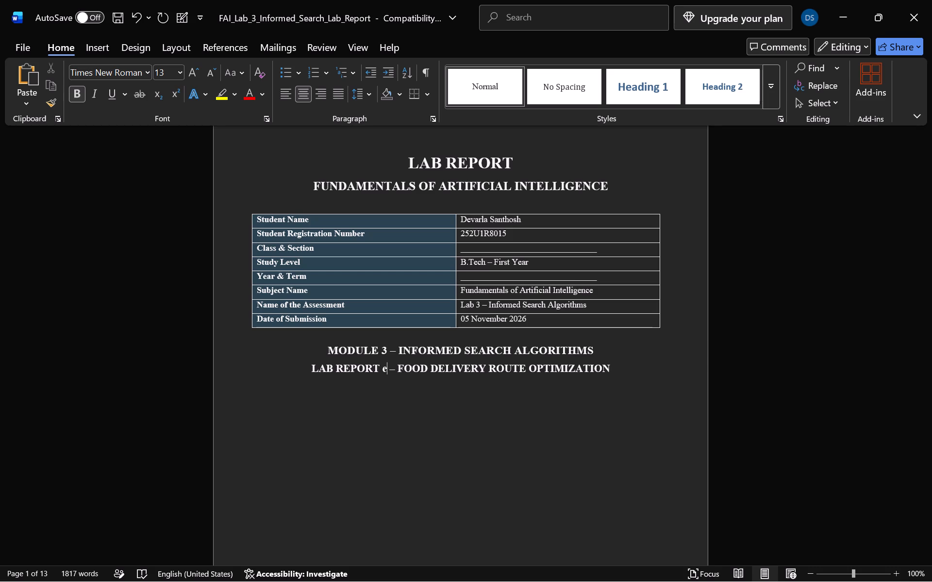
key("BackSpace")
key("3")
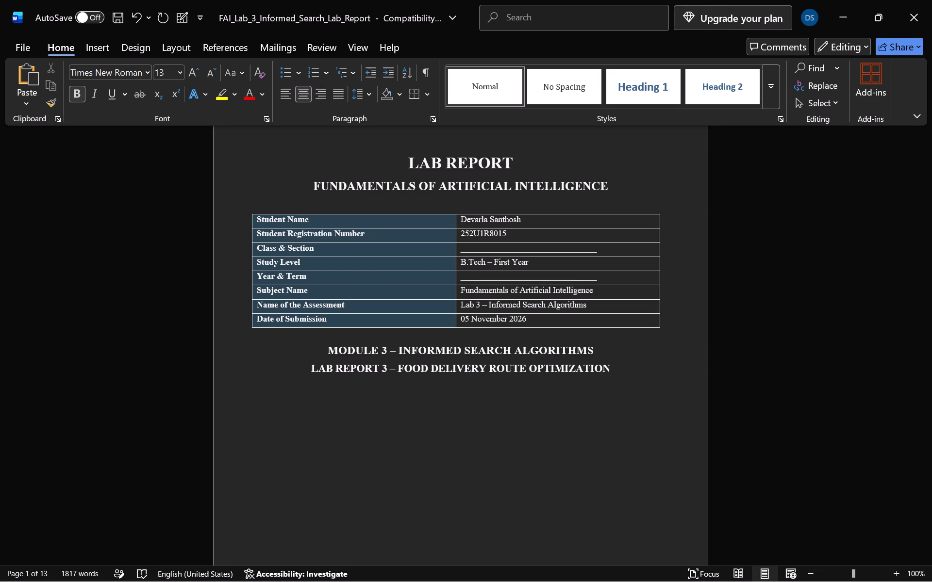
Check Lab Report 1's sections and figures again, through to the problem statement of Lab Report 2.
scroll(376, 372, "down", 5)
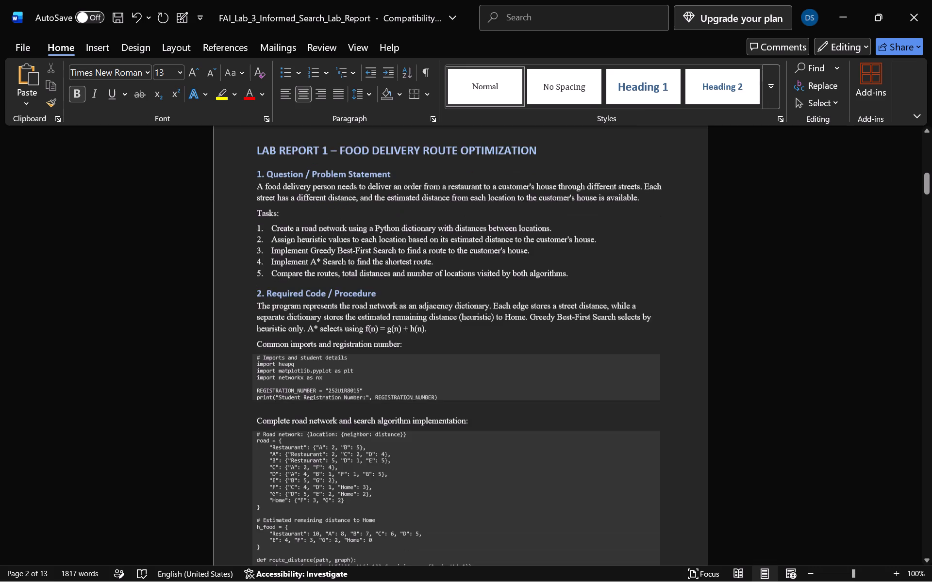
scroll(340, 246, "down", 7)
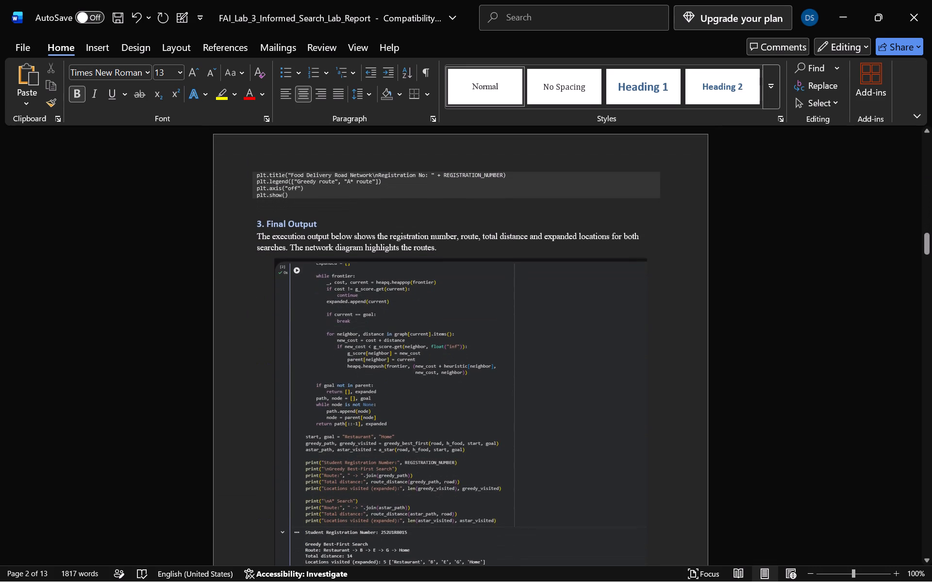
scroll(340, 246, "down", 5)
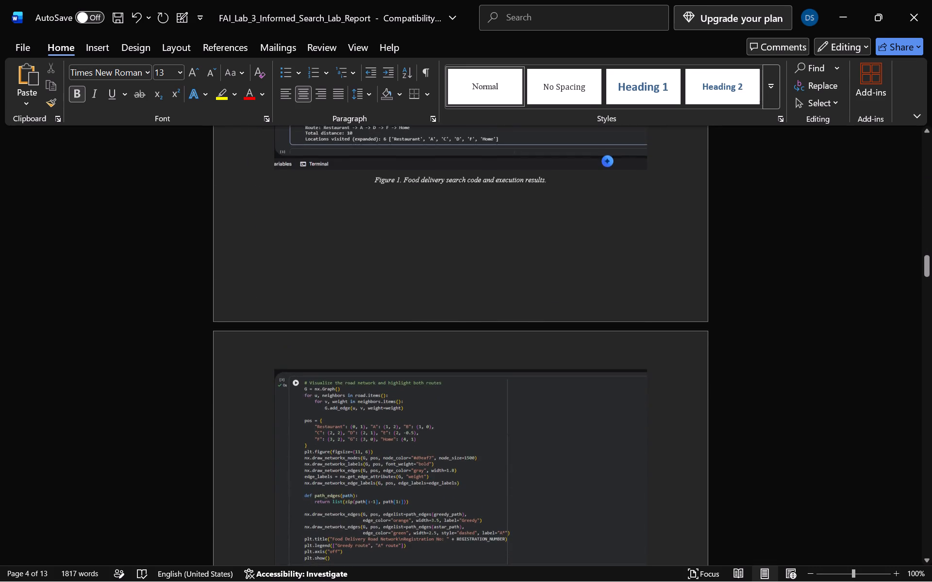
scroll(340, 246, "down", 5)
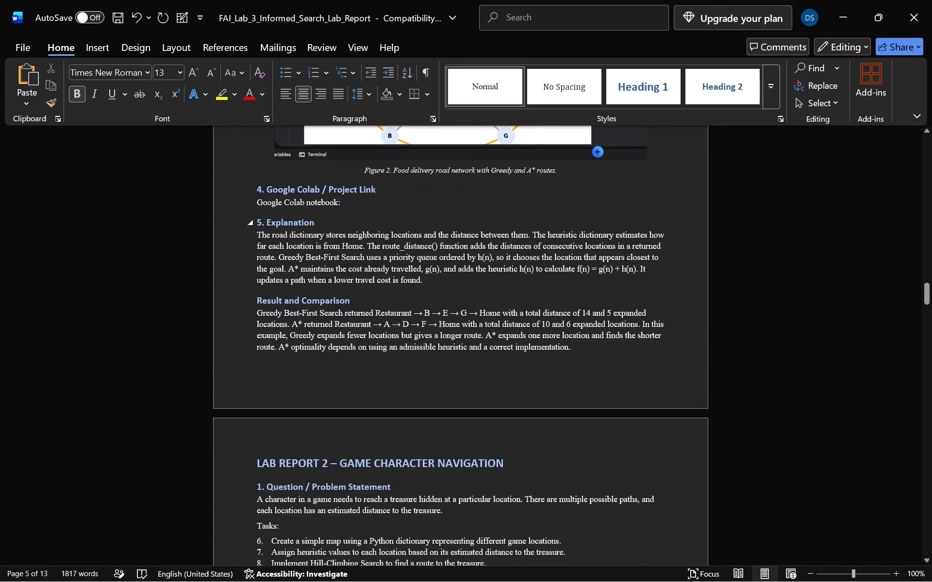
scroll(302, 259, "down", 2)
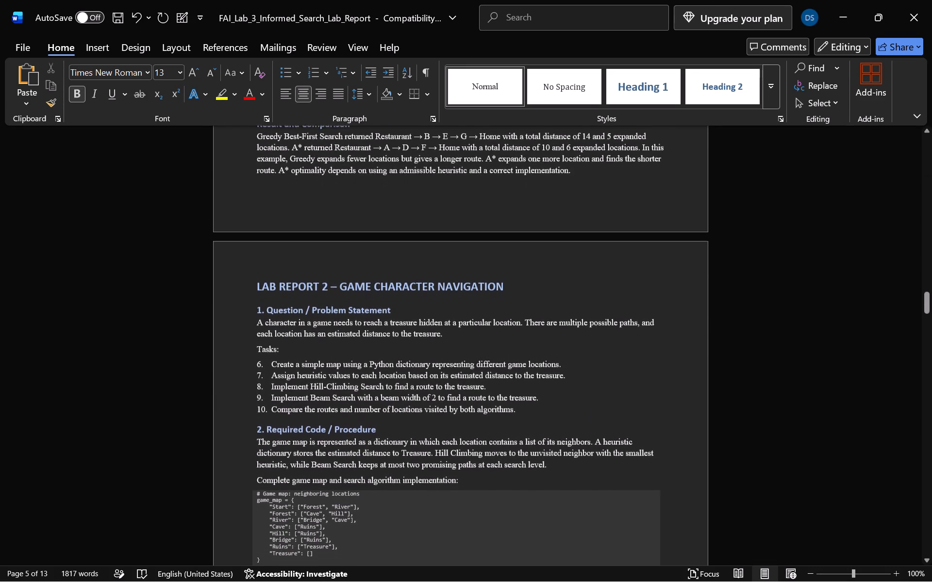
scroll(302, 259, "down", 1)
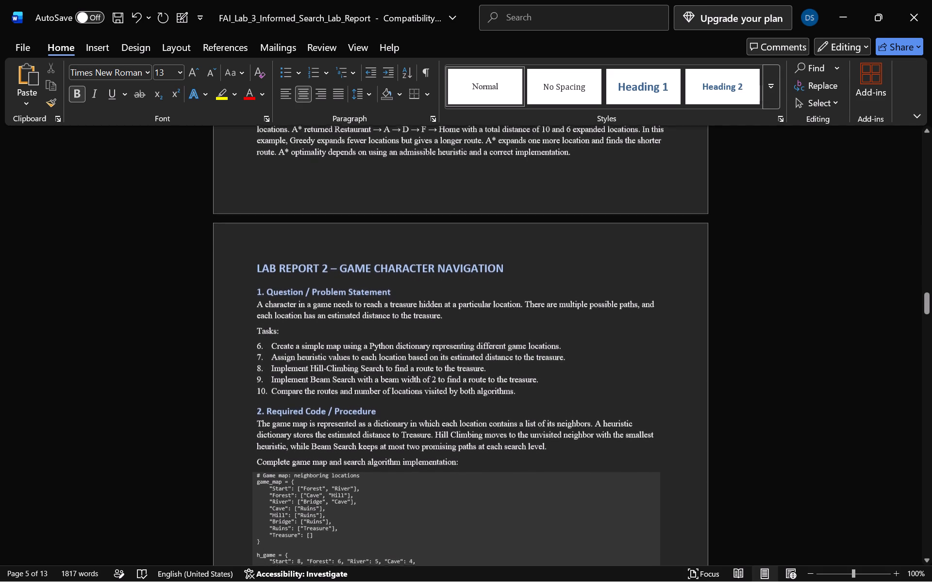
scroll(302, 259, "down", 1)
scroll(302, 259, "up", 6)
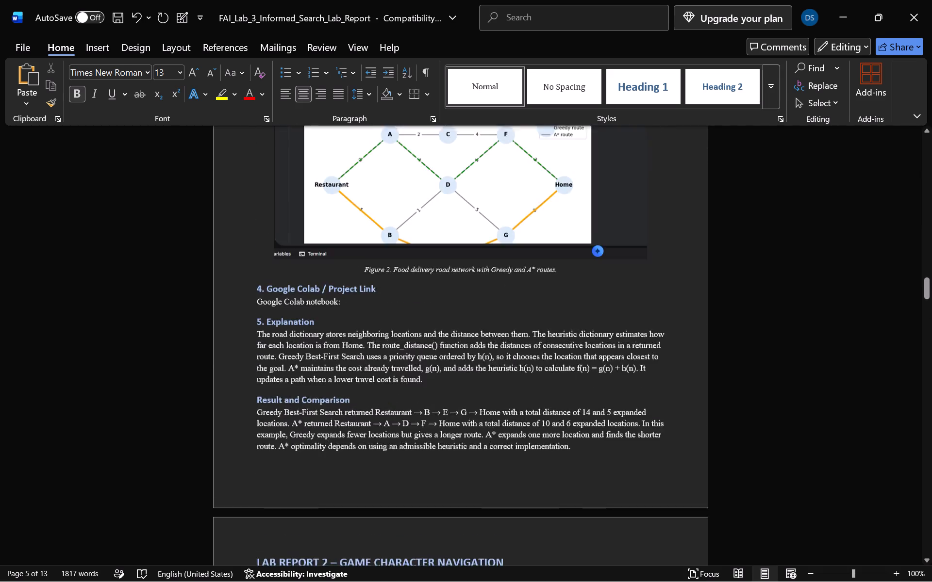
scroll(302, 259, "up", 10)
scroll(302, 259, "down", 1)
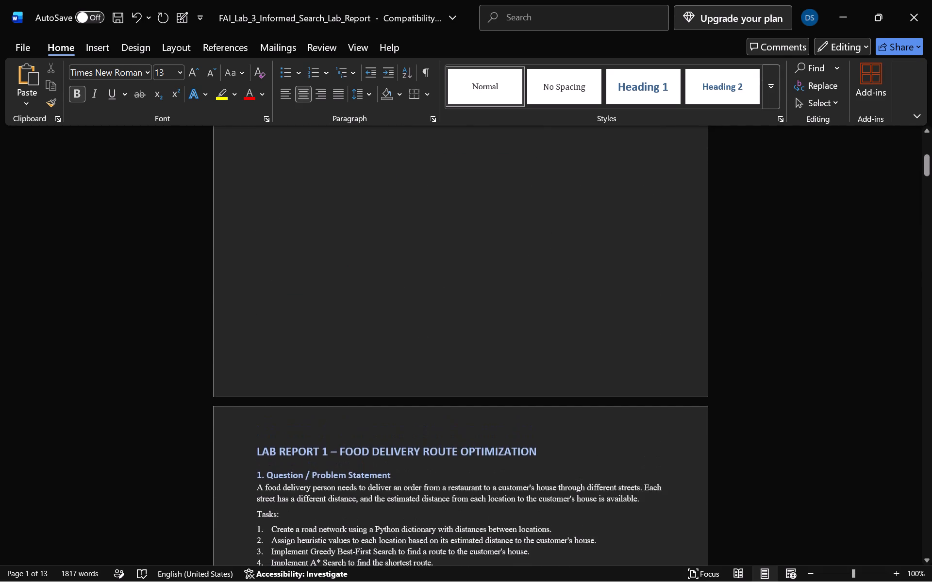
scroll(302, 259, "down", 13)
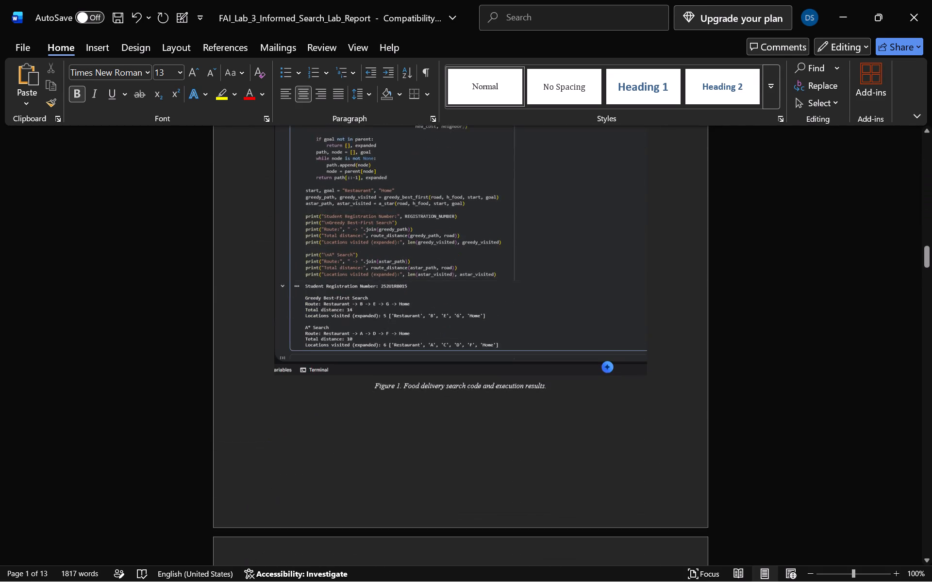
scroll(302, 259, "down", 10)
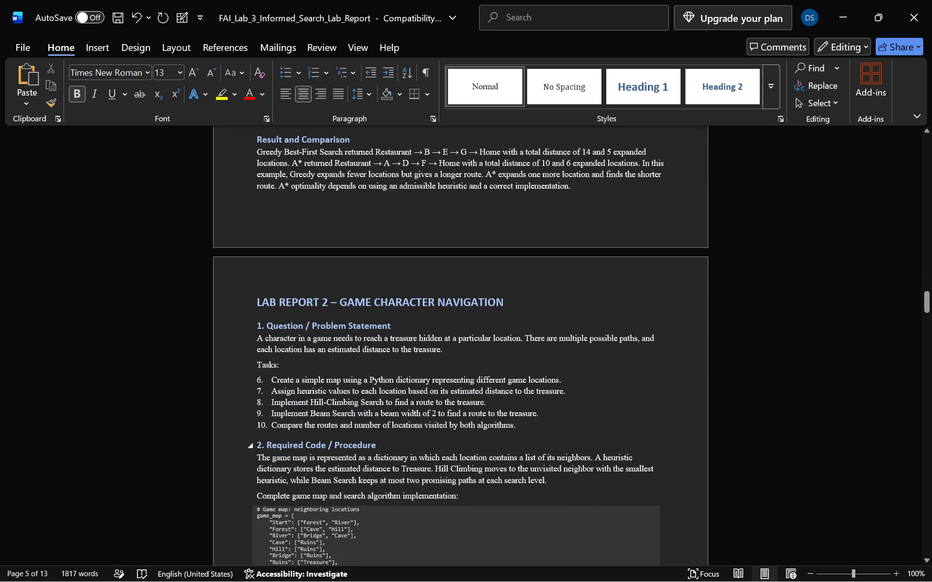
Look through Lab Report 2's code, output figures, project link and comparison, then return to the cover page.
scroll(428, 451, "down", 2)
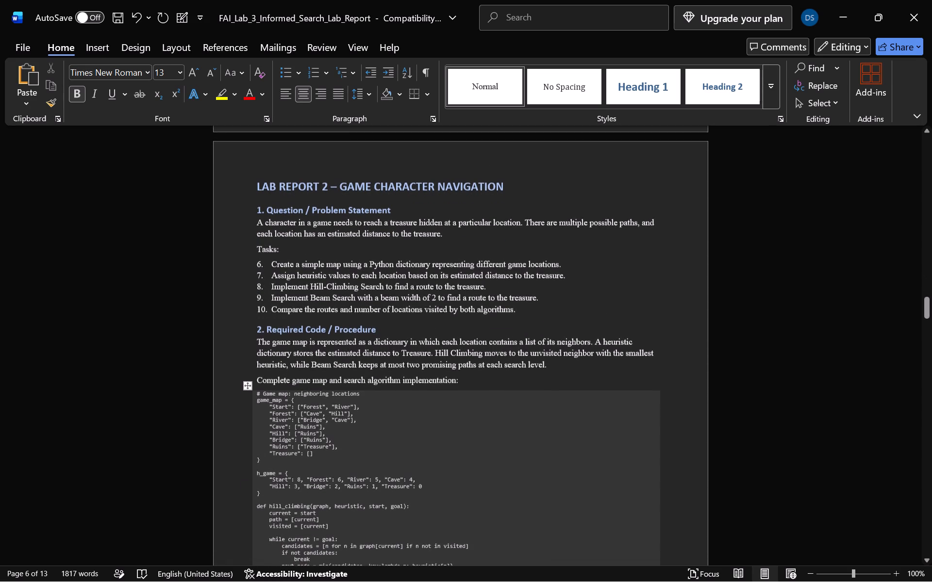
scroll(428, 451, "down", 3)
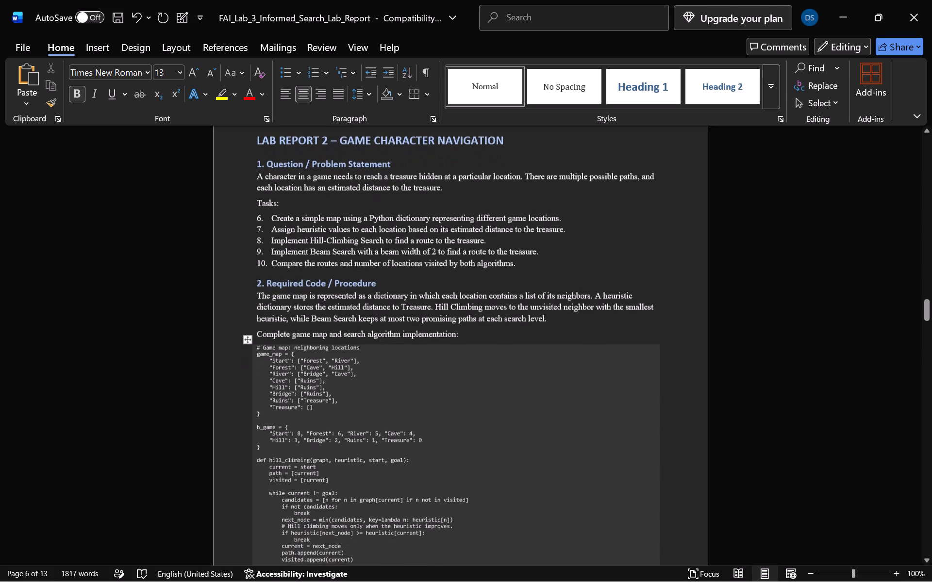
scroll(428, 451, "down", 5)
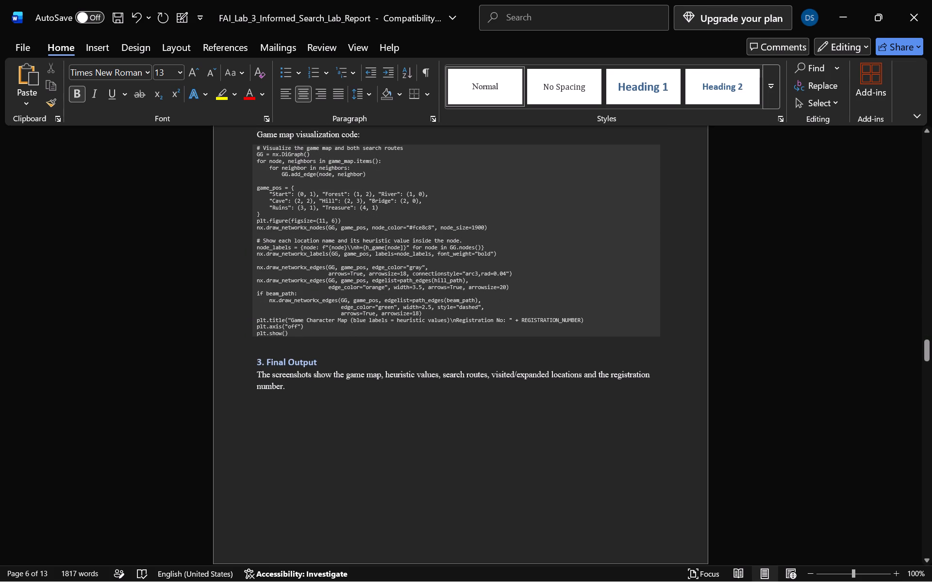
scroll(428, 451, "down", 2)
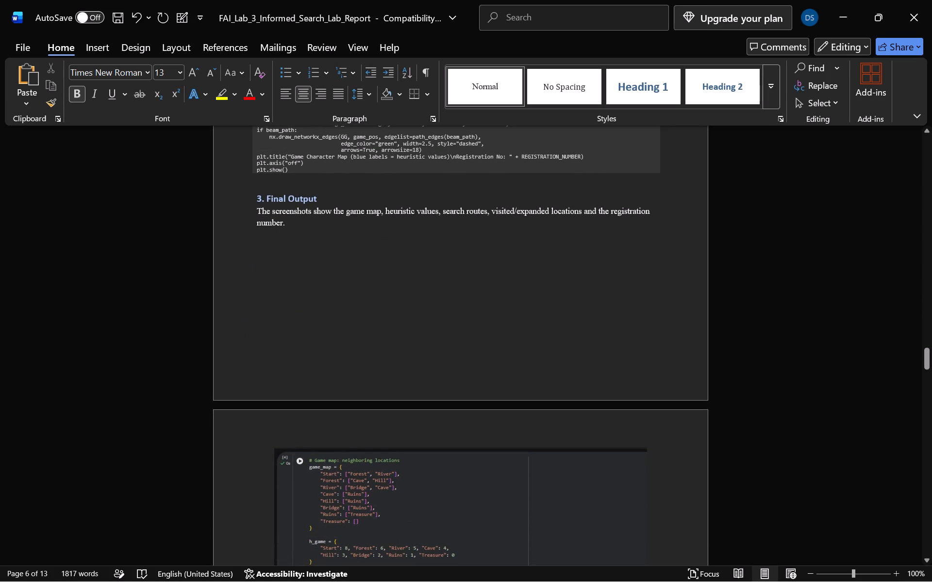
scroll(403, 375, "down", 9)
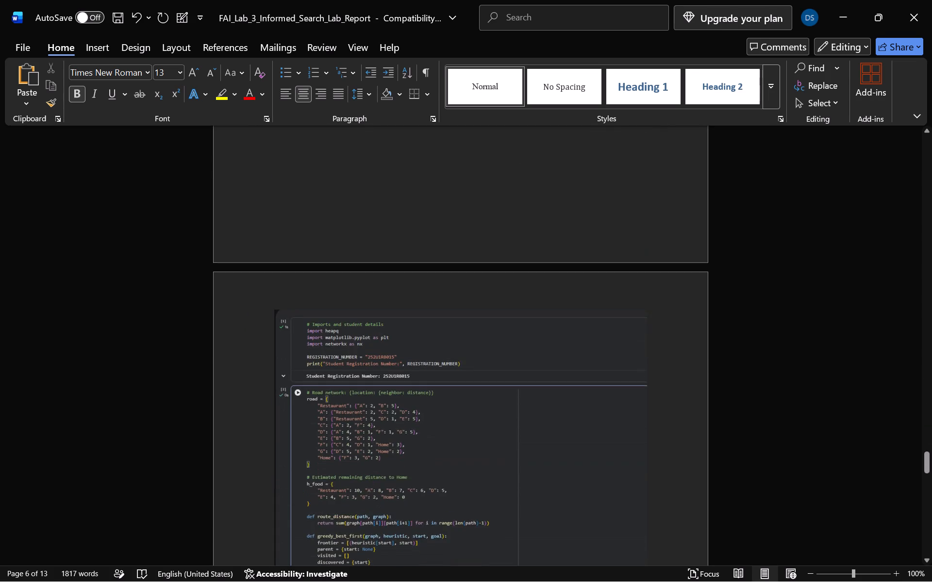
scroll(403, 375, "up", 5)
scroll(403, 375, "down", 6)
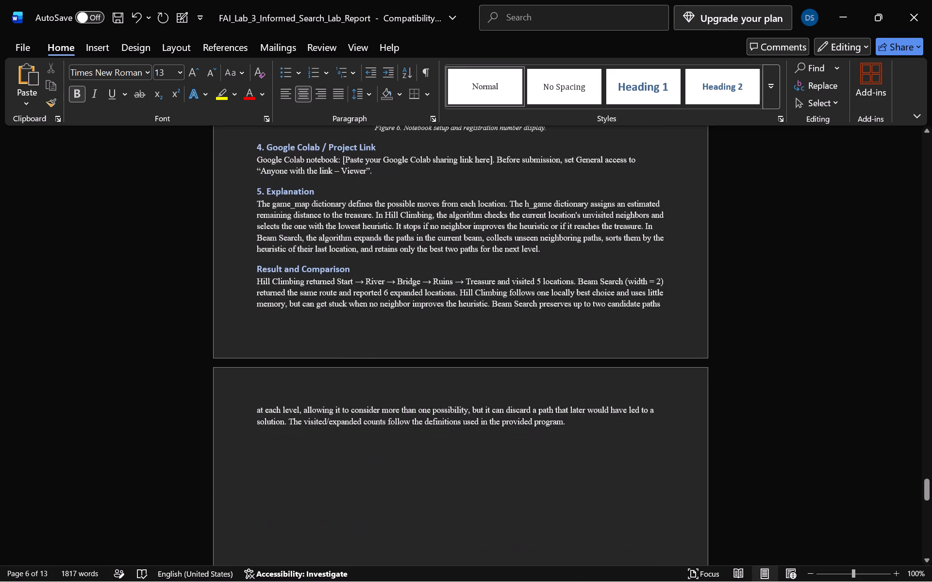
scroll(403, 375, "up", 1)
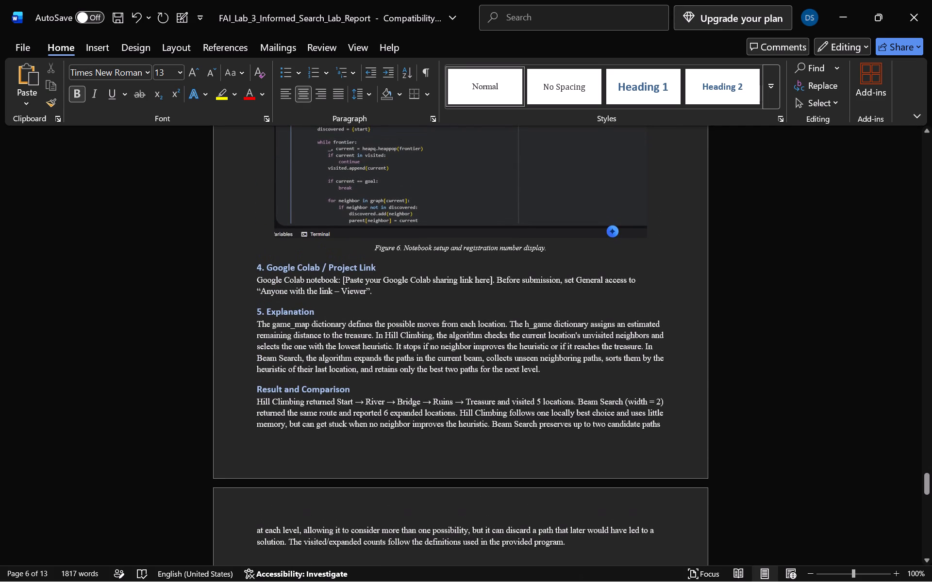
scroll(403, 375, "up", 1)
scroll(542, 371, "down", 2)
scroll(542, 371, "up", 2)
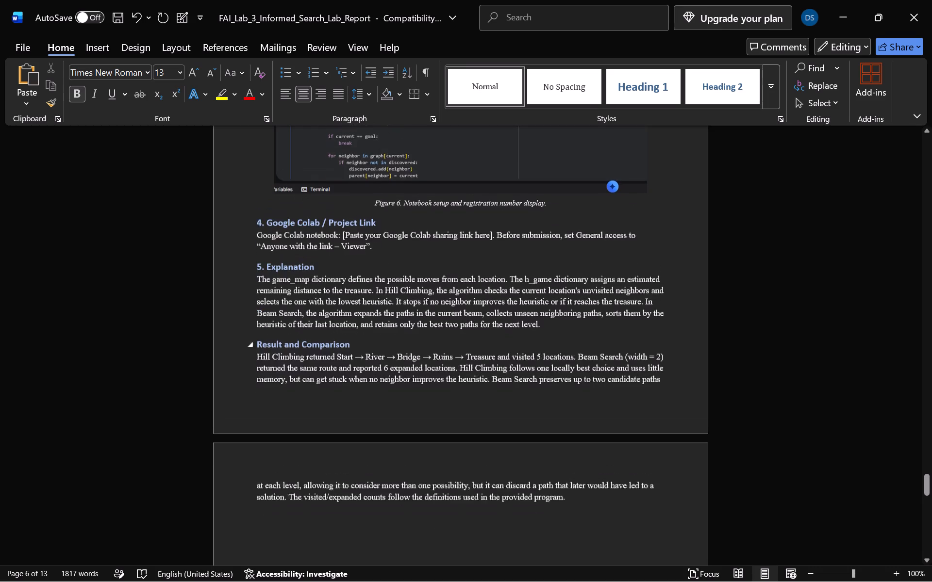
scroll(542, 371, "up", 16)
scroll(542, 371, "up", 6)
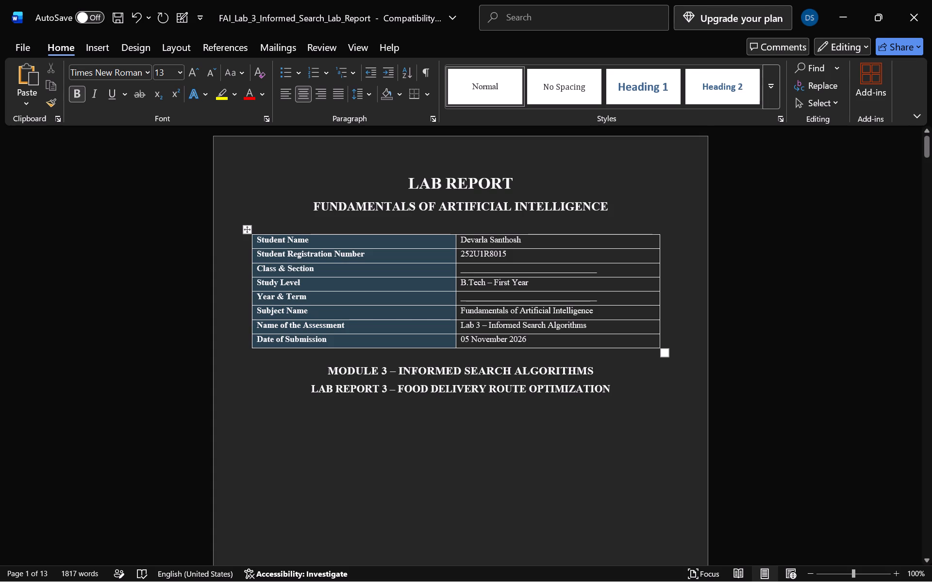
Add an empty unnumbered line after task 5 in Lab Report 1's task list.
scroll(525, 417, "down", 6)
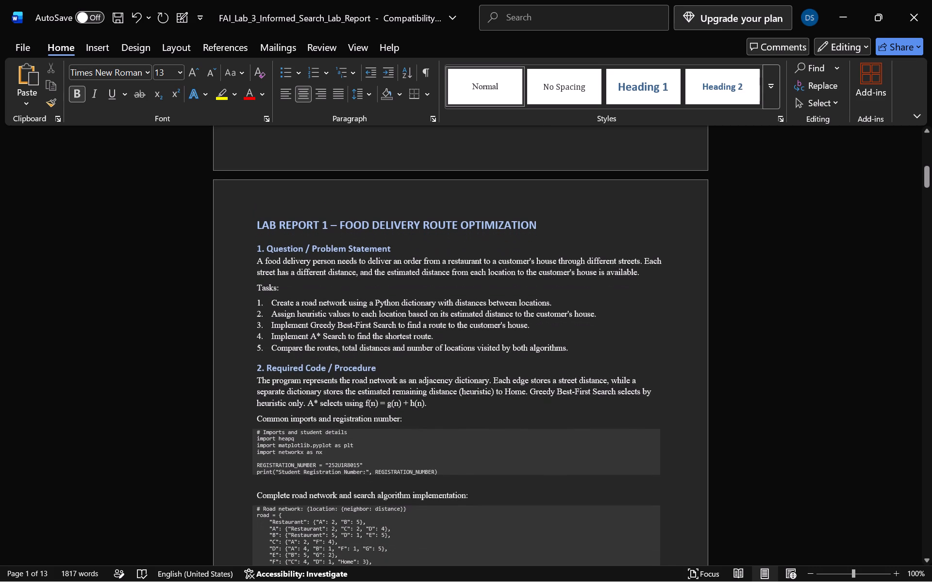
left_click(575, 353)
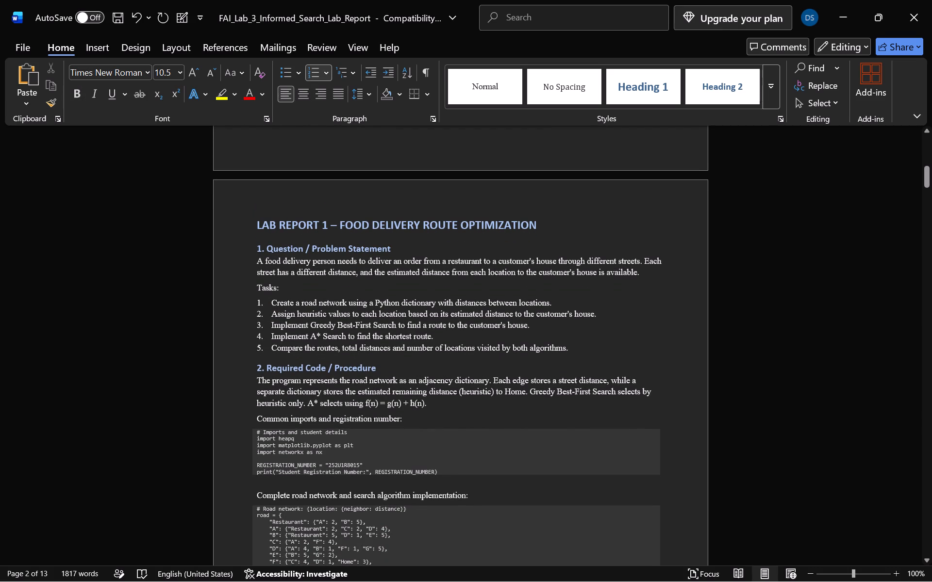
key("Return")
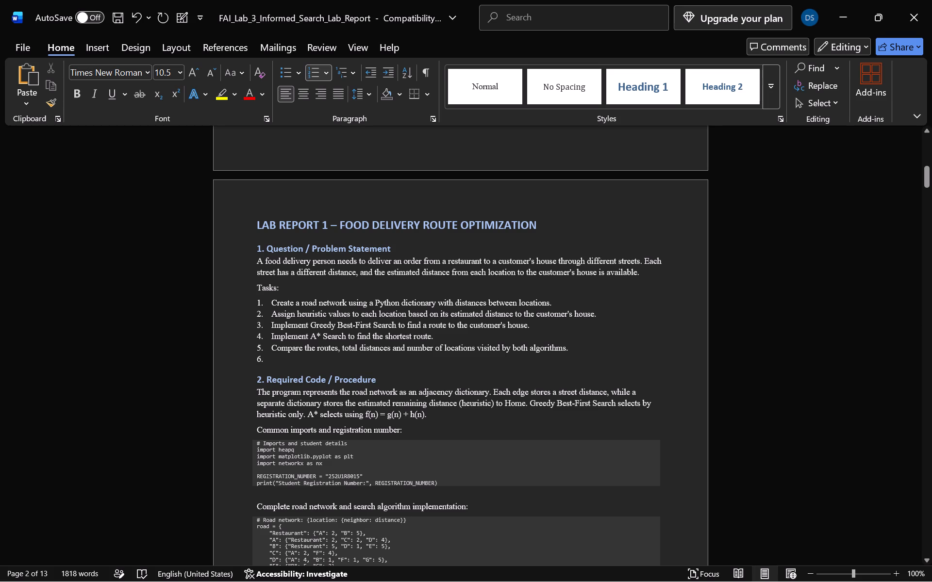
key("BackSpace")
Cut tasks 6 to 10 from the Tasks list in Lab Report 2's problem statement.
scroll(315, 364, "down", 6)
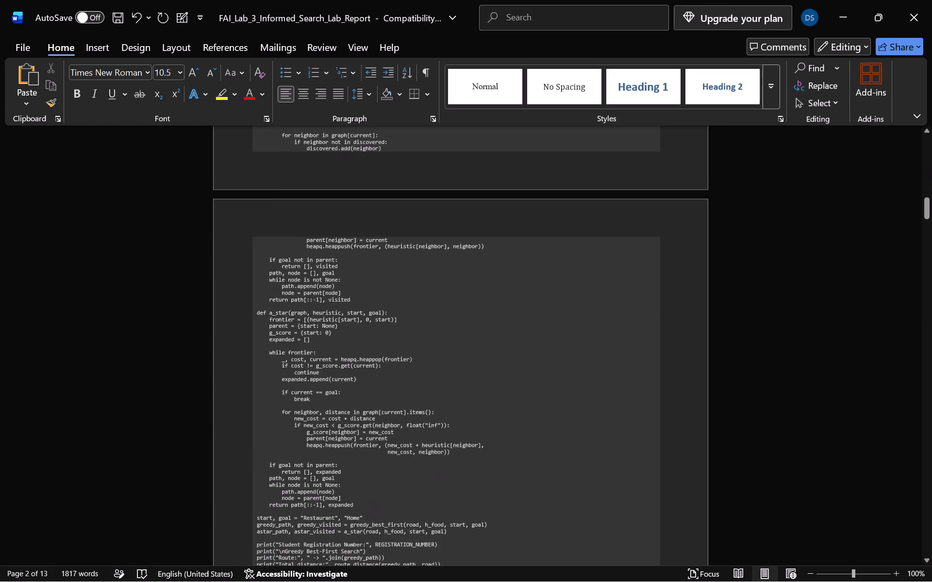
scroll(315, 364, "down", 12)
scroll(315, 364, "up", 3)
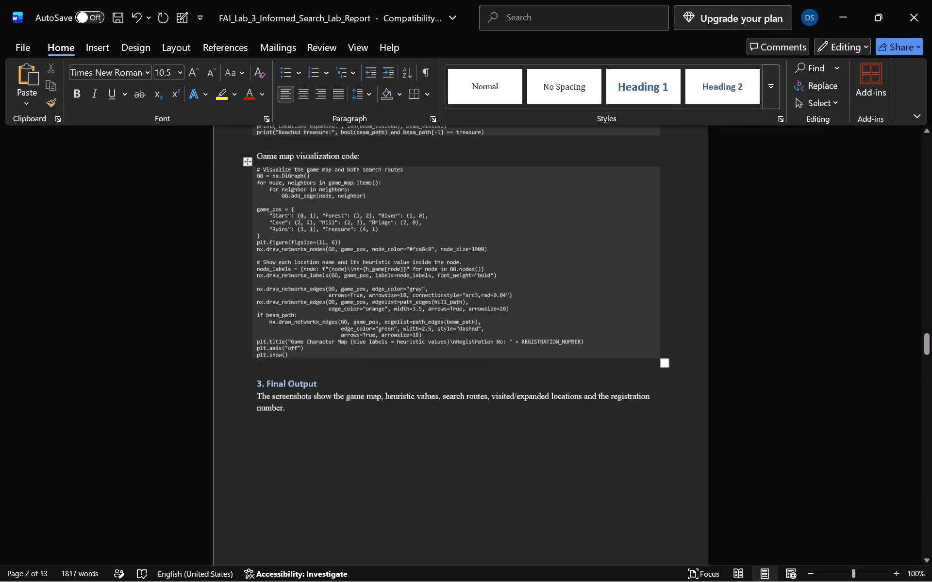
scroll(315, 364, "down", 2)
scroll(315, 364, "up", 2)
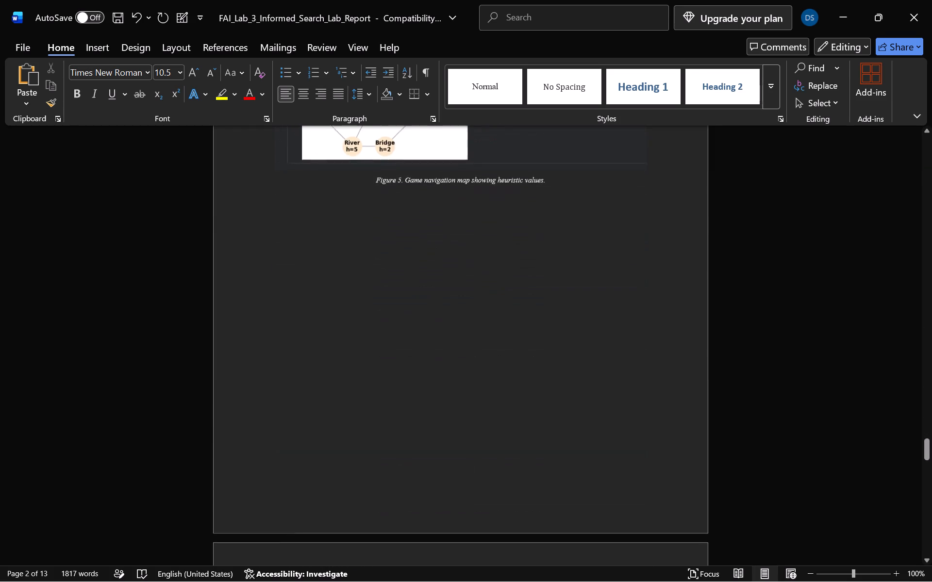
scroll(315, 364, "up", 8)
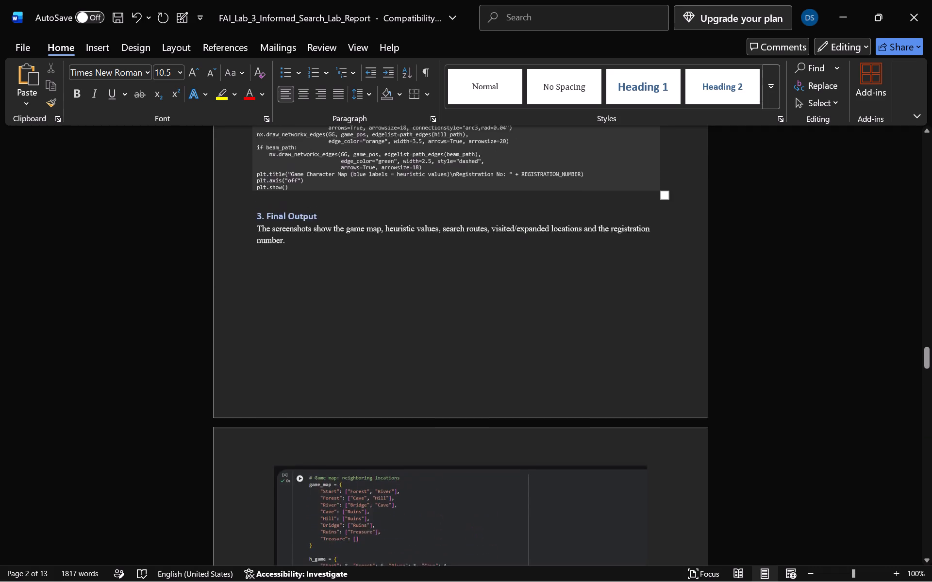
scroll(315, 364, "up", 6)
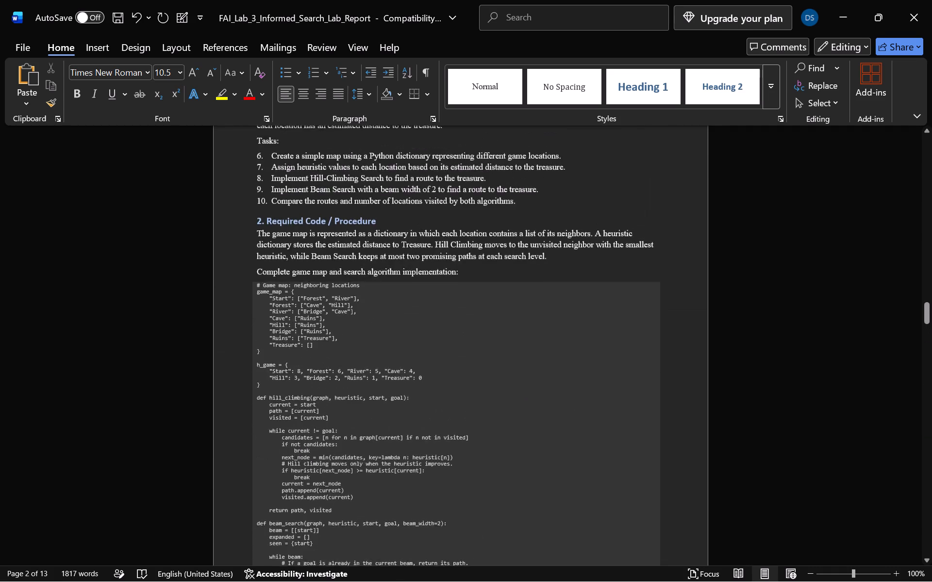
scroll(315, 364, "up", 1)
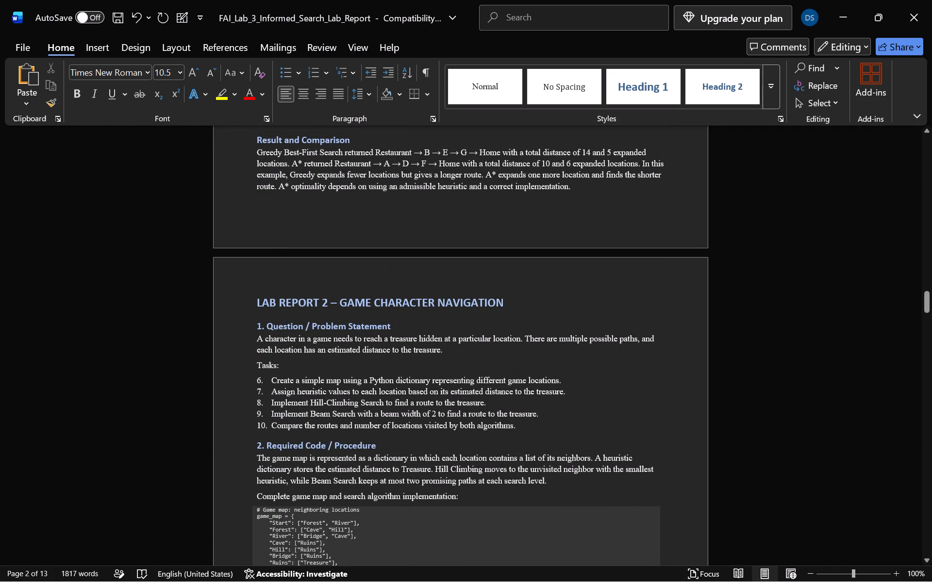
left_click_drag(254, 380, 473, 419)
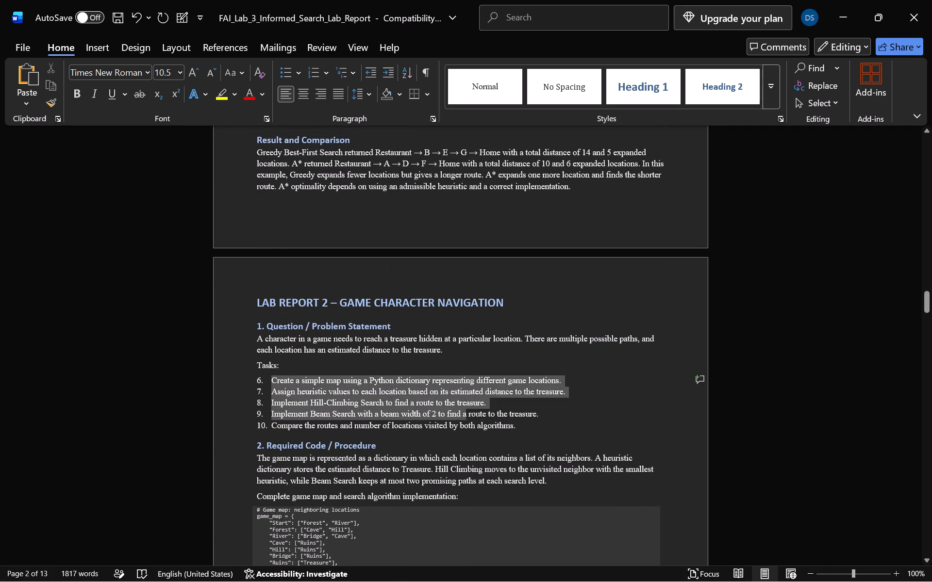
left_click_drag(473, 419, 521, 425)
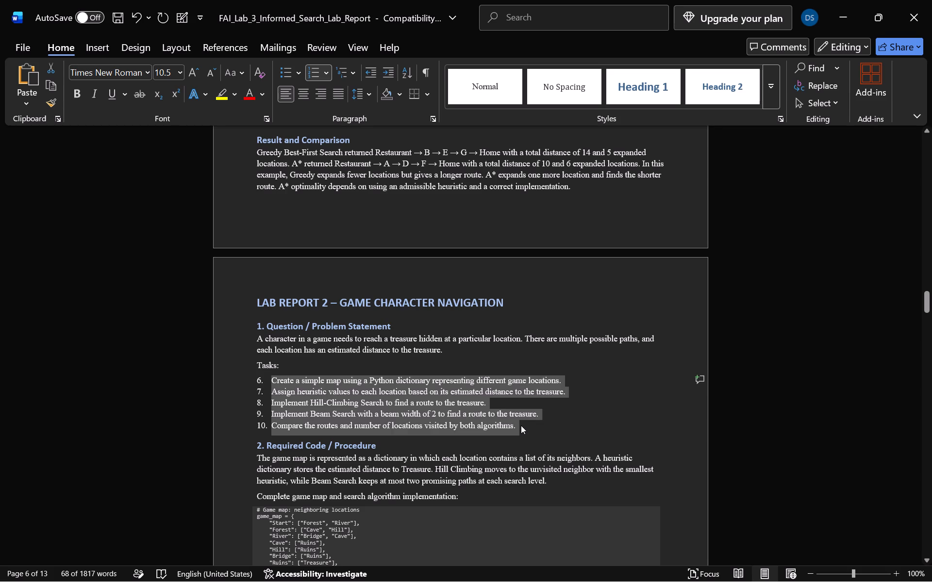
key("ctrl+x")
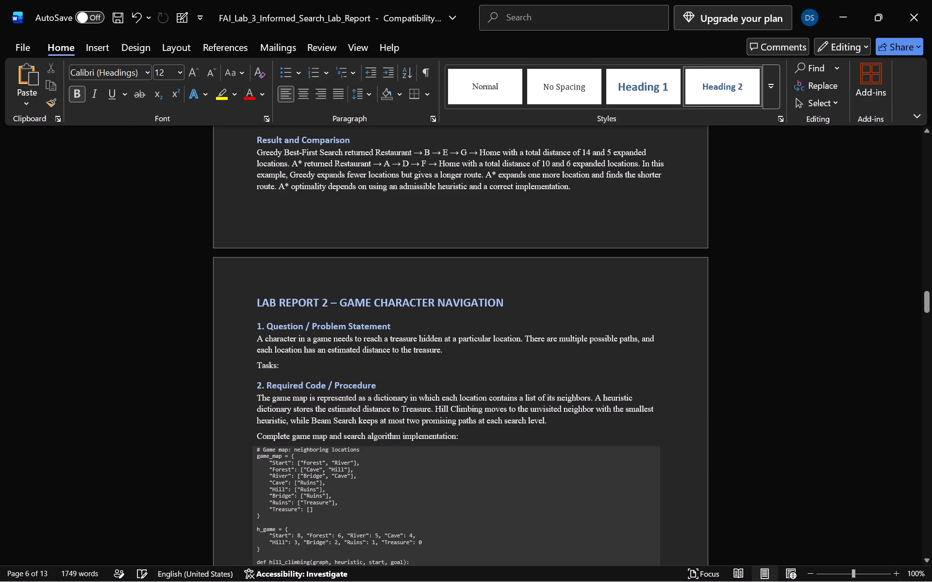
Paste the cut game navigation tasks after task 5 in Lab Report 1's Tasks list as items 6 to 10, removing the extra empty item's number.
scroll(432, 372, "up", 16)
scroll(432, 372, "down", 1)
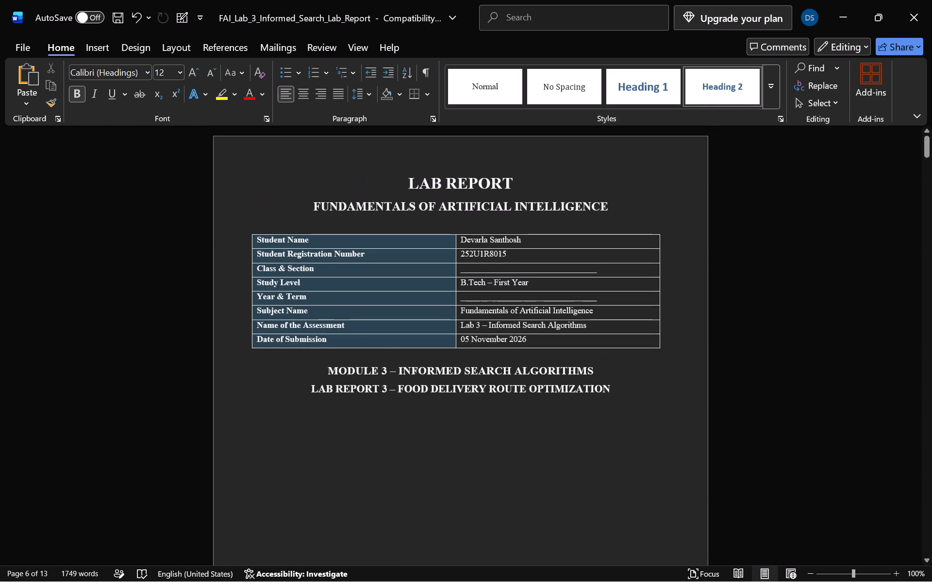
scroll(432, 372, "down", 4)
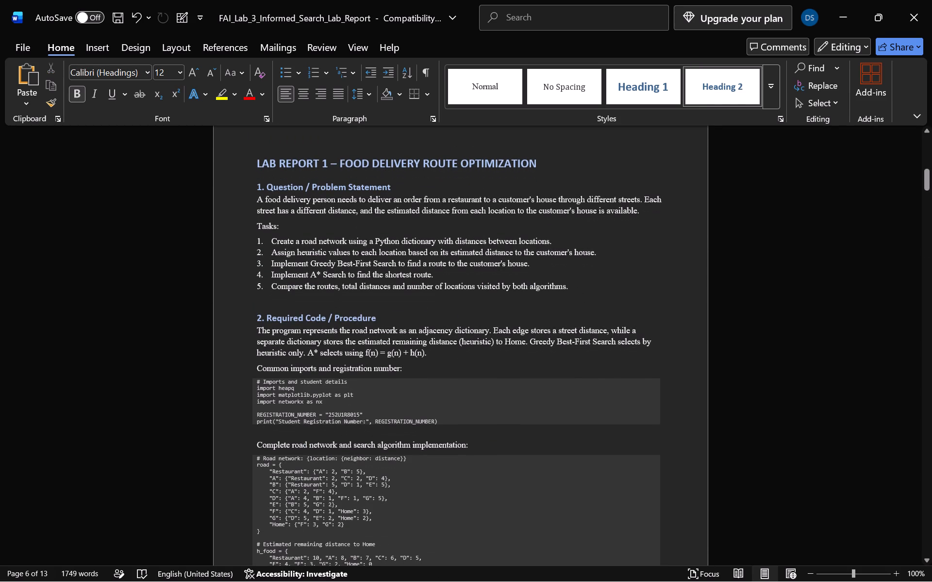
left_click(588, 287)
key("Return")
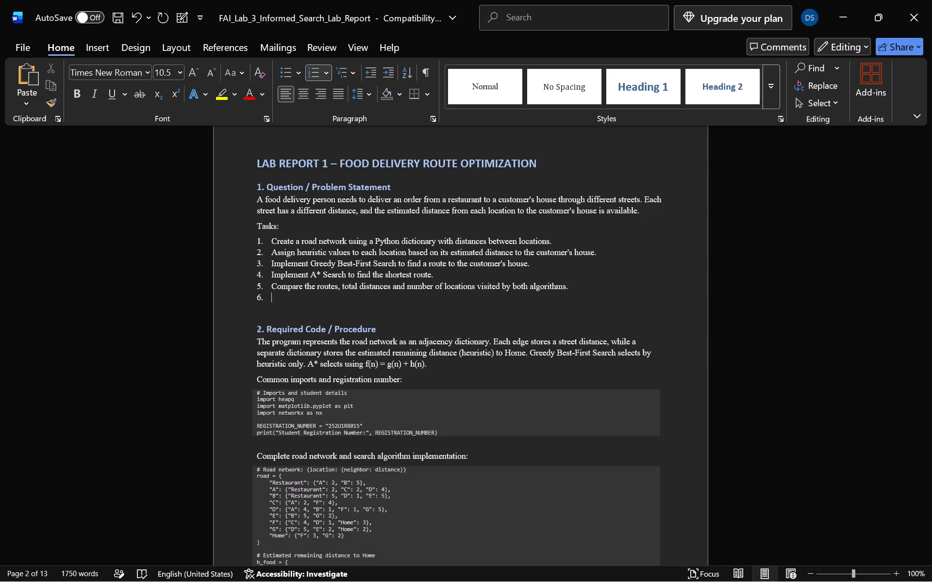
key("ctrl+c")
key("ctrl+v")
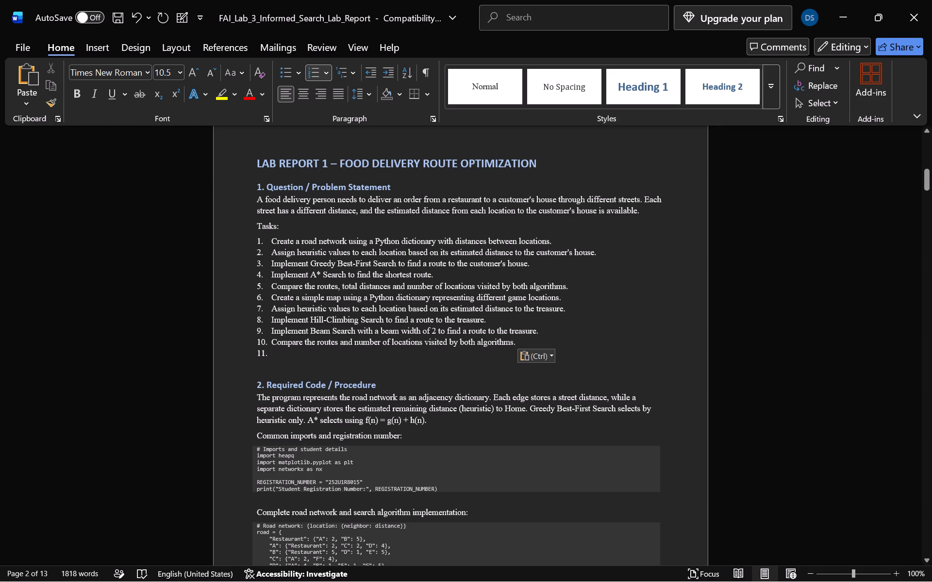
key("BackSpace")
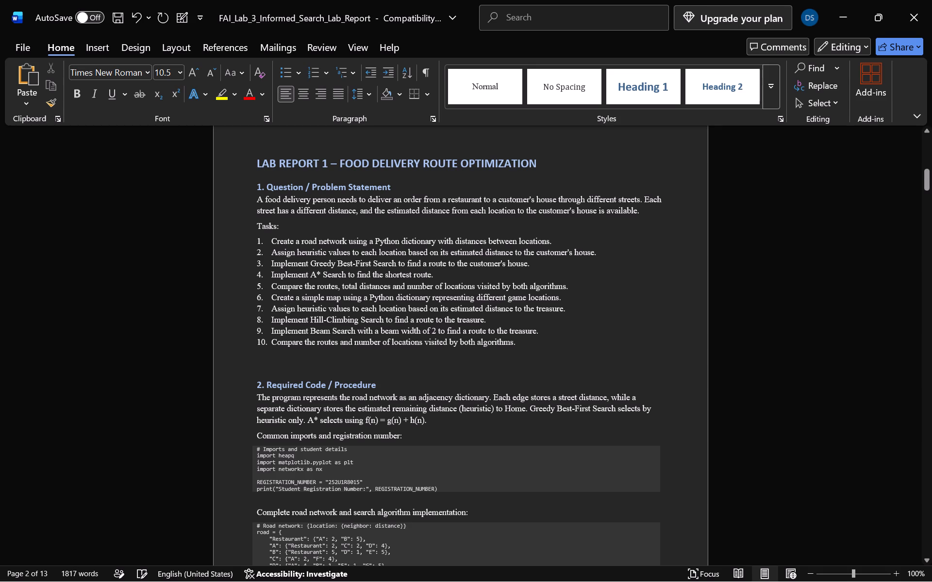
key("BackSpace")
Look through Lab Report 1's procedure, code and final output, continuing to Lab Report 2's problem statement.
scroll(343, 394, "down", 1)
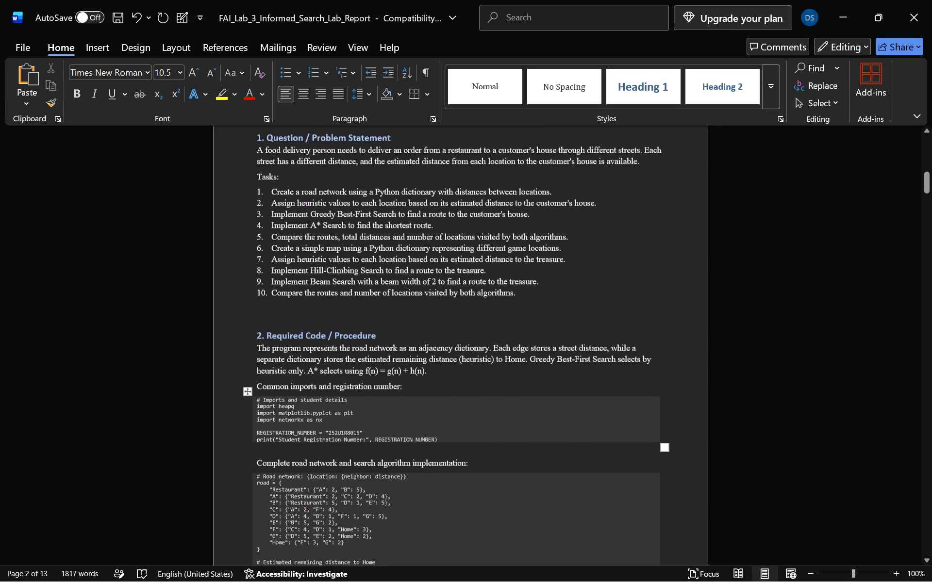
scroll(343, 394, "down", 2)
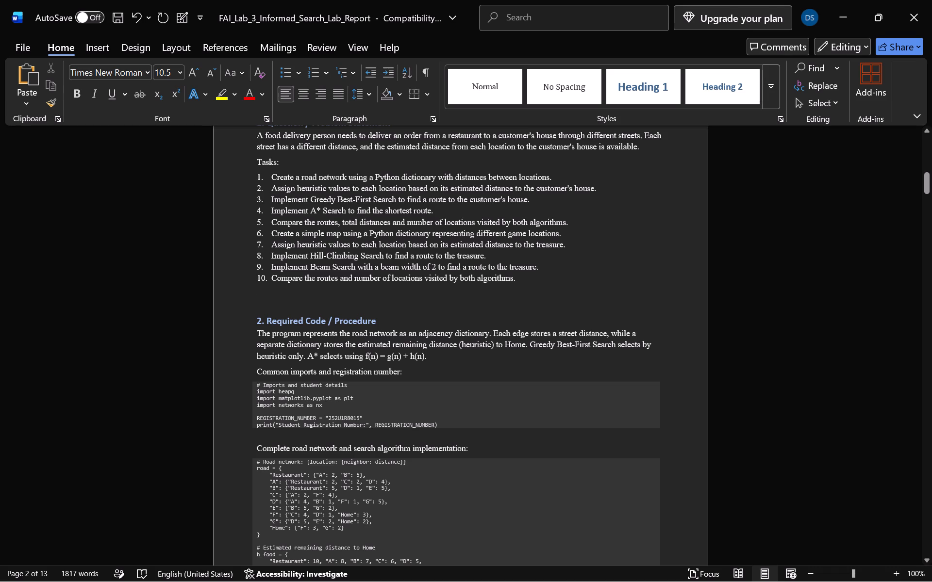
scroll(375, 422, "down", 3)
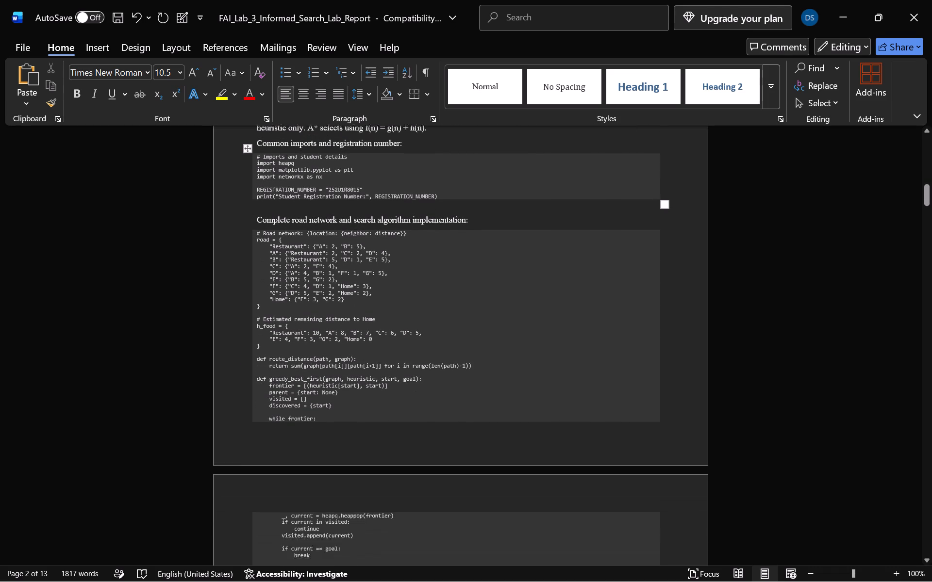
scroll(375, 422, "down", 5)
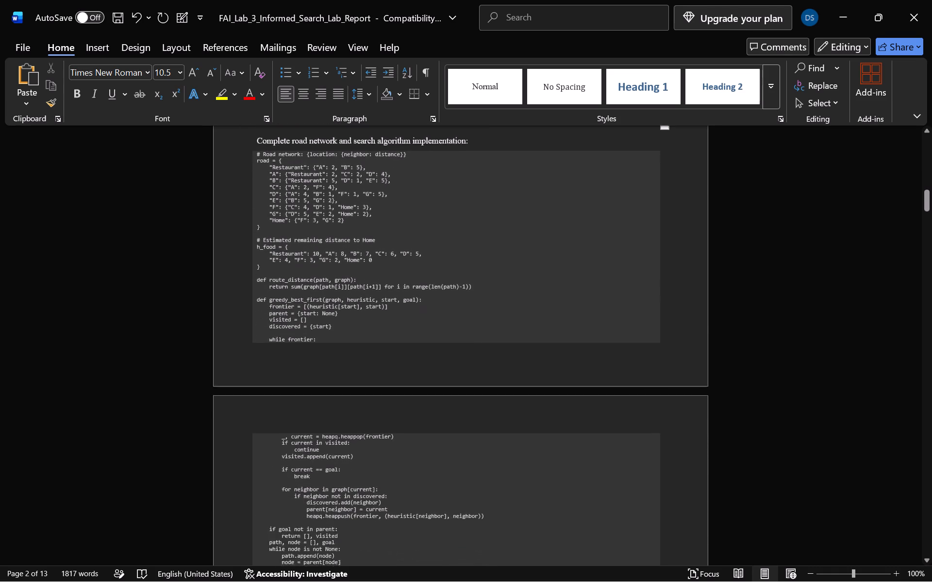
scroll(375, 422, "down", 4)
scroll(375, 422, "up", 2)
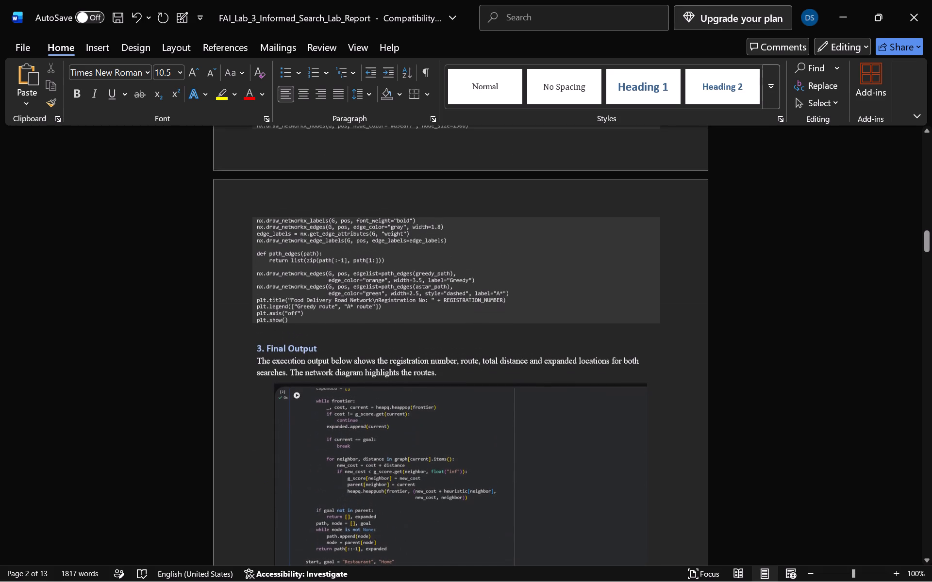
scroll(375, 422, "down", 4)
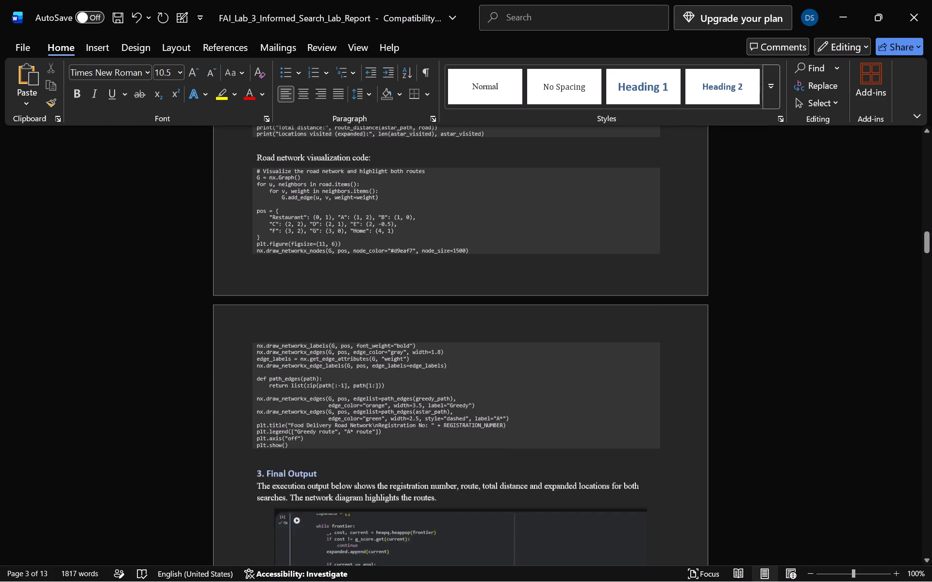
scroll(375, 422, "down", 11)
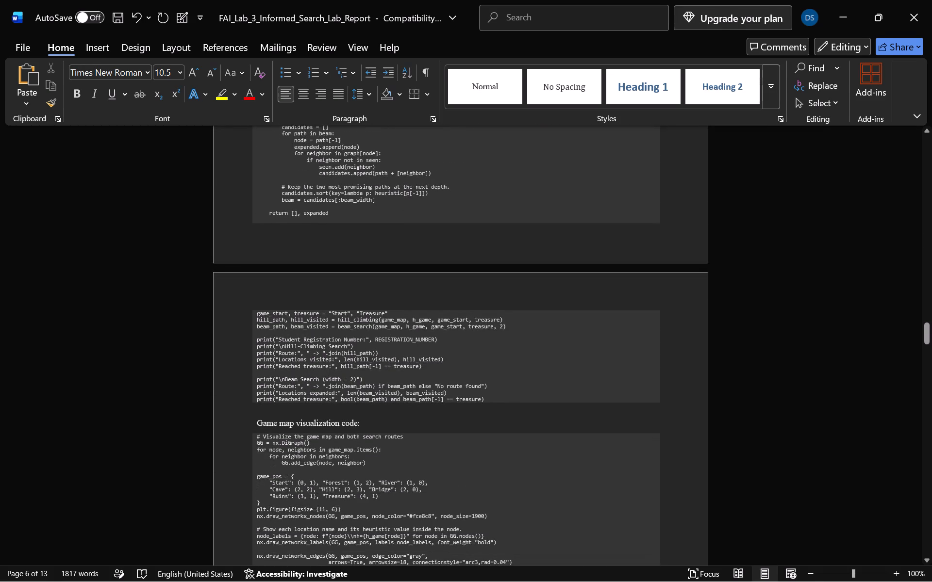
scroll(375, 422, "down", 3)
scroll(375, 422, "up", 9)
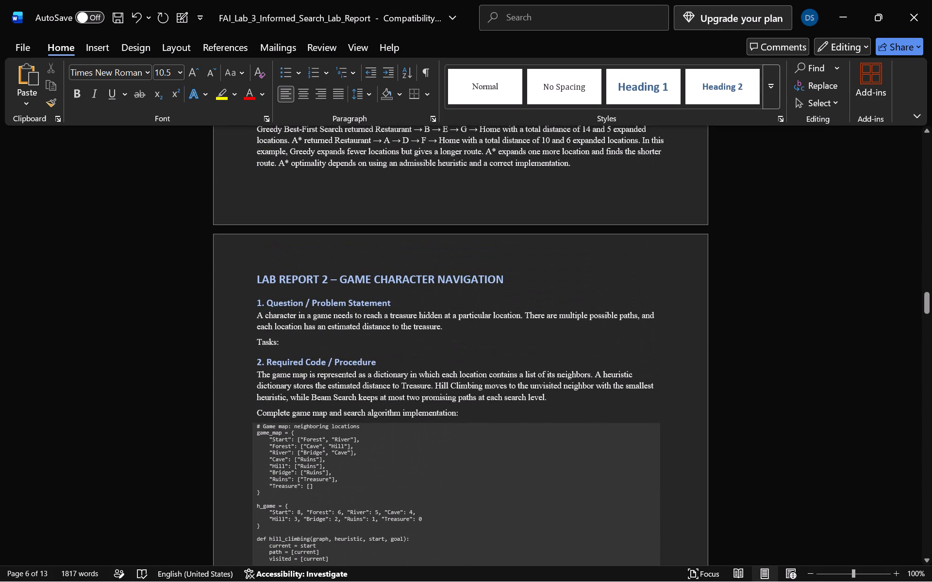
scroll(375, 422, "up", 2)
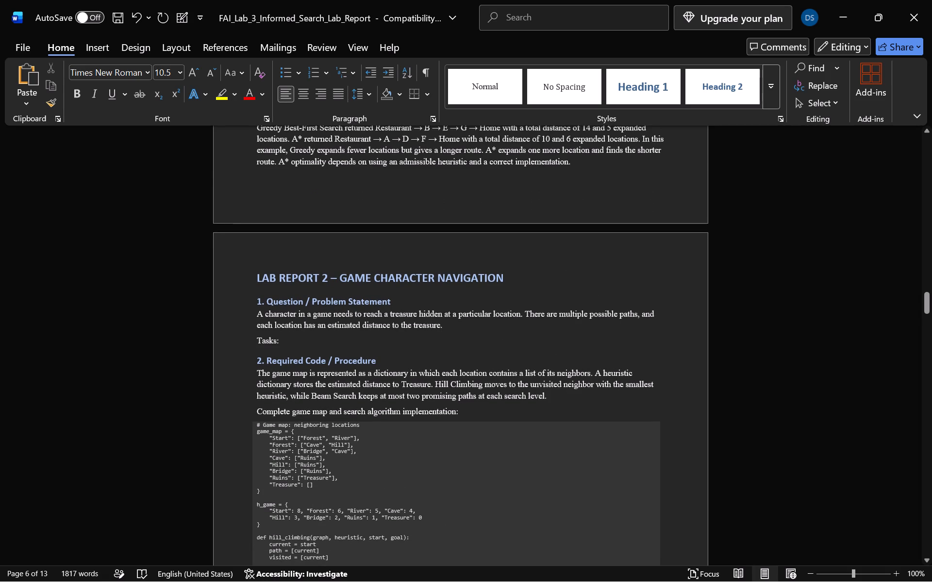
Examine Lab Report 2's procedure description, search and visualization code, and Final Output section.
scroll(341, 427, "down", 1)
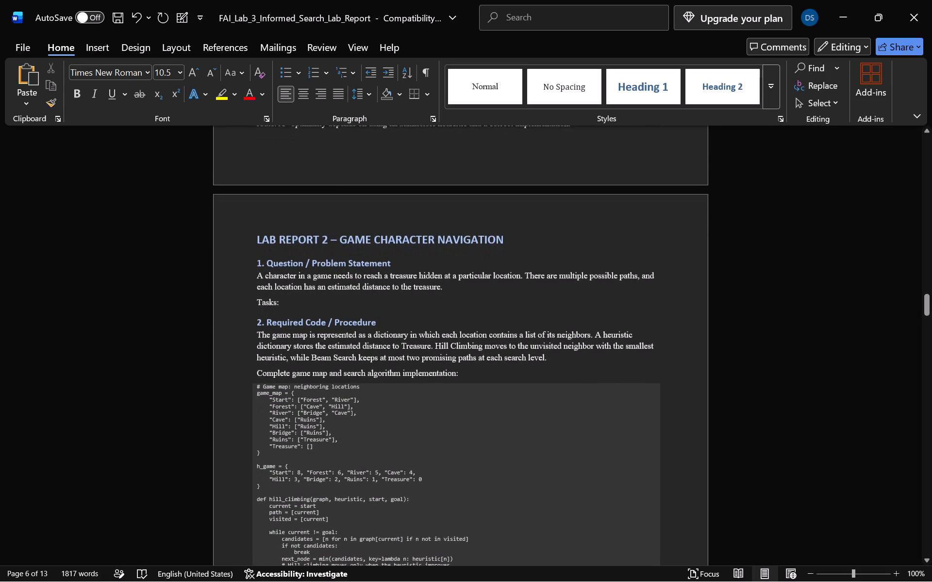
scroll(341, 427, "down", 1)
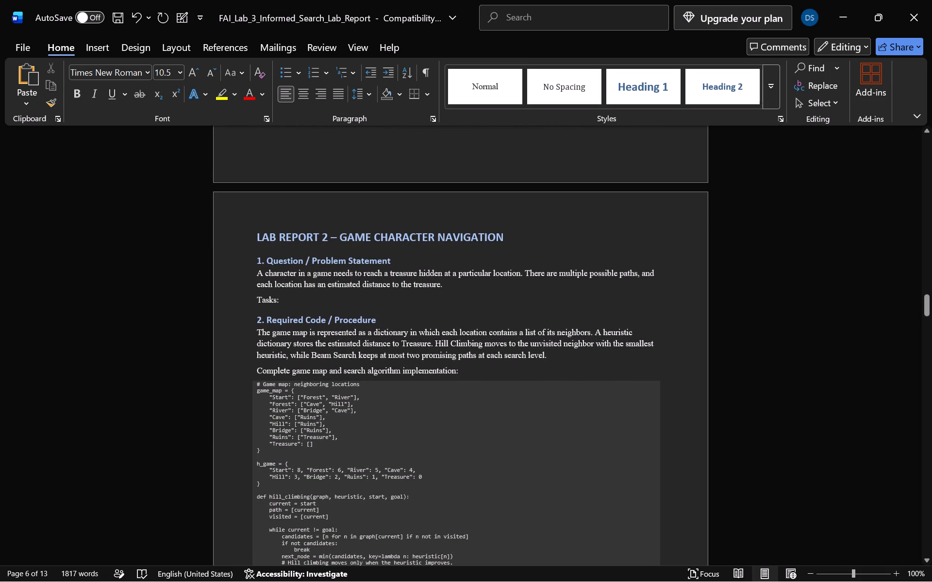
scroll(341, 427, "down", 6)
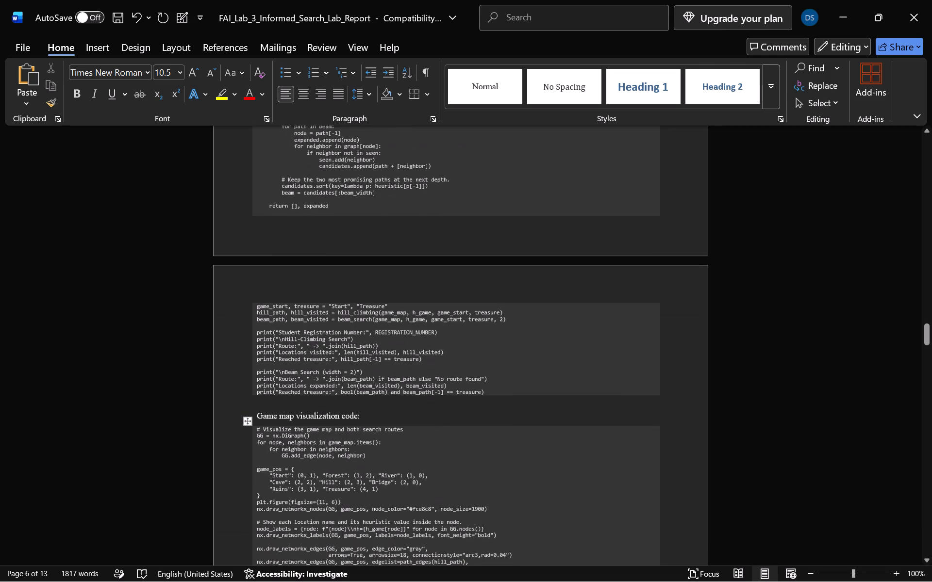
scroll(341, 427, "down", 1)
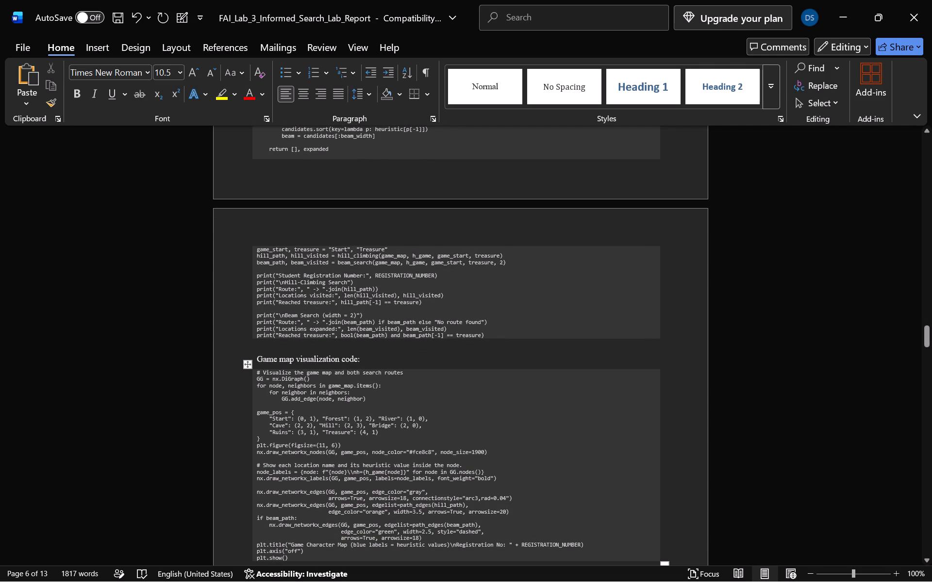
scroll(397, 391, "up", 1)
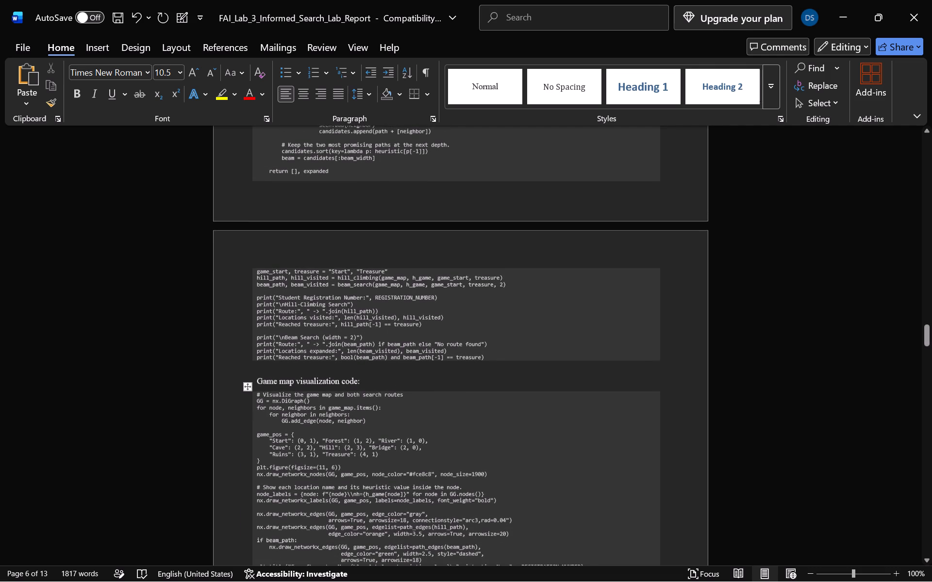
scroll(397, 391, "up", 2)
scroll(397, 391, "right", 1)
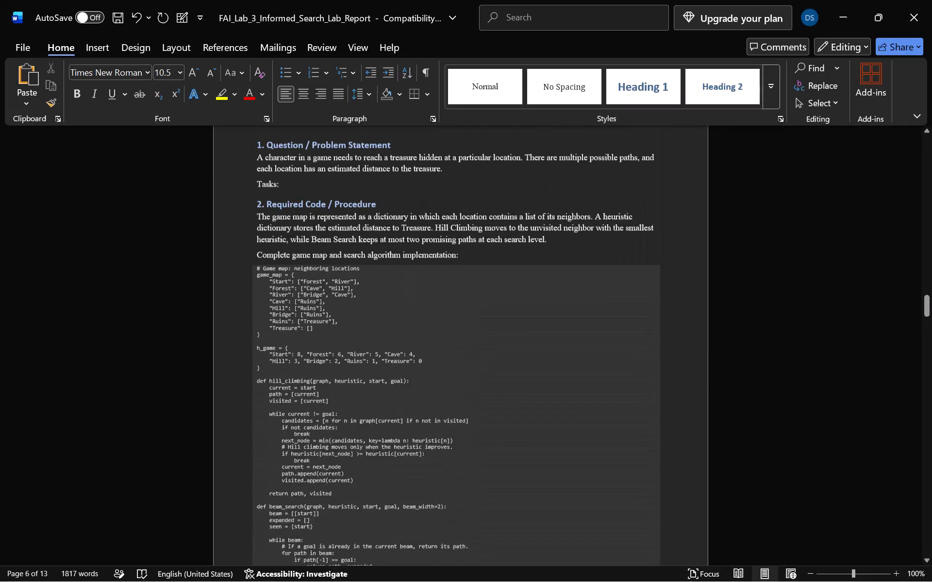
scroll(397, 391, "right", 2)
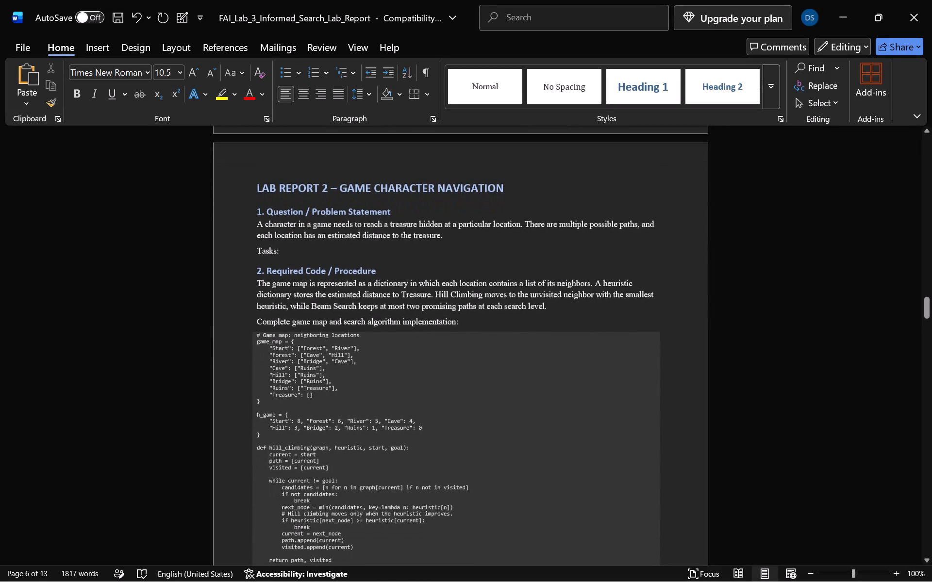
scroll(397, 391, "right", 3)
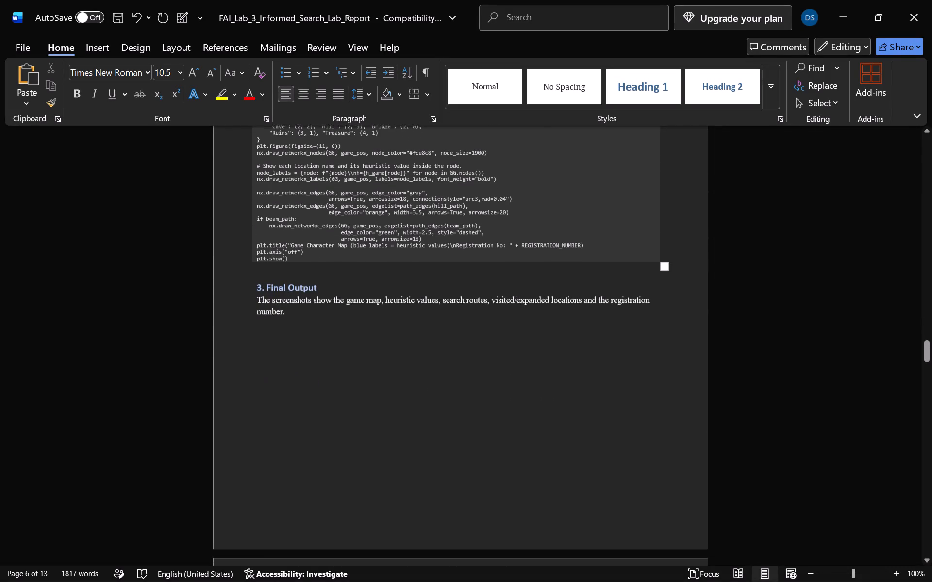
Cut the paragraph describing the game map, Hill Climbing and Beam Search from Lab Report 2's Required Code / Procedure section.
scroll(397, 391, "up", 5)
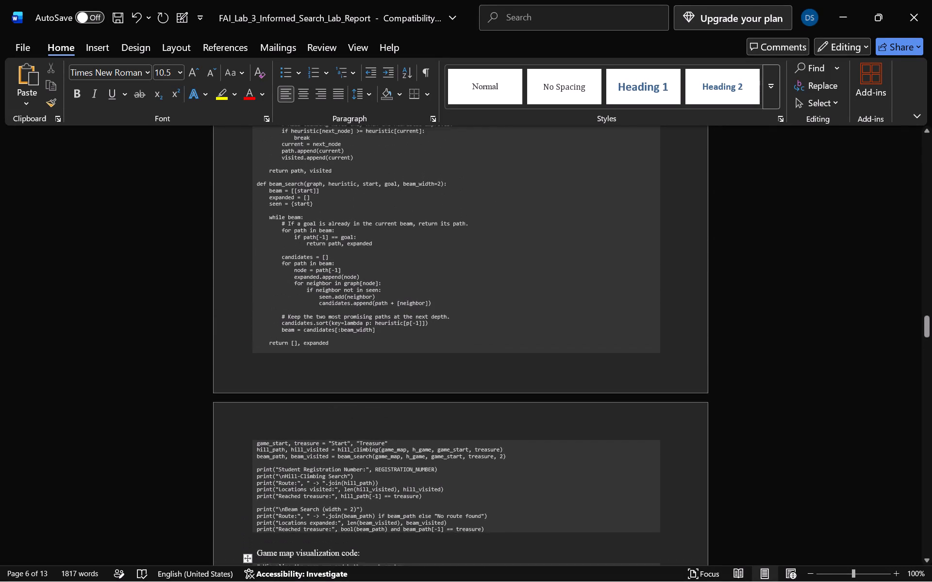
scroll(397, 391, "up", 4)
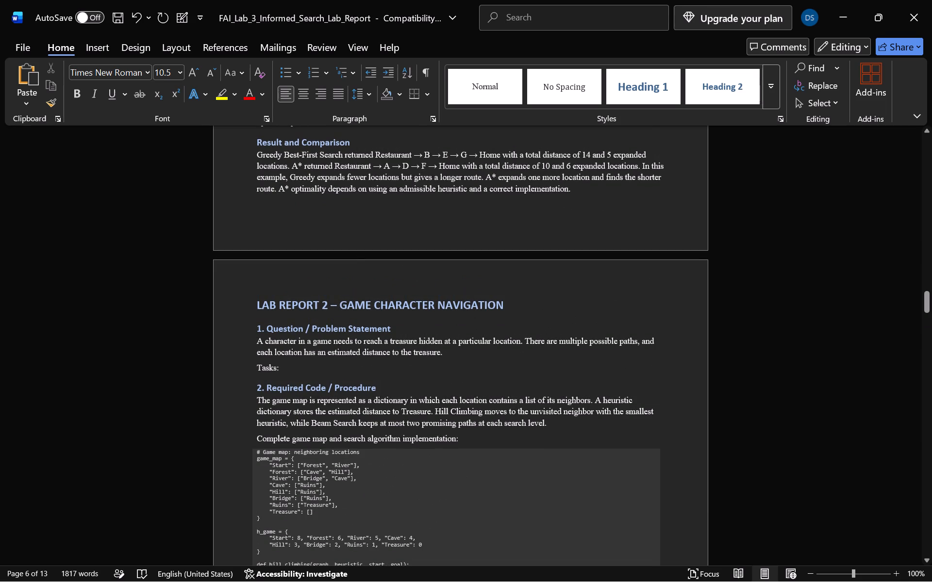
left_click_drag(549, 428, 246, 401)
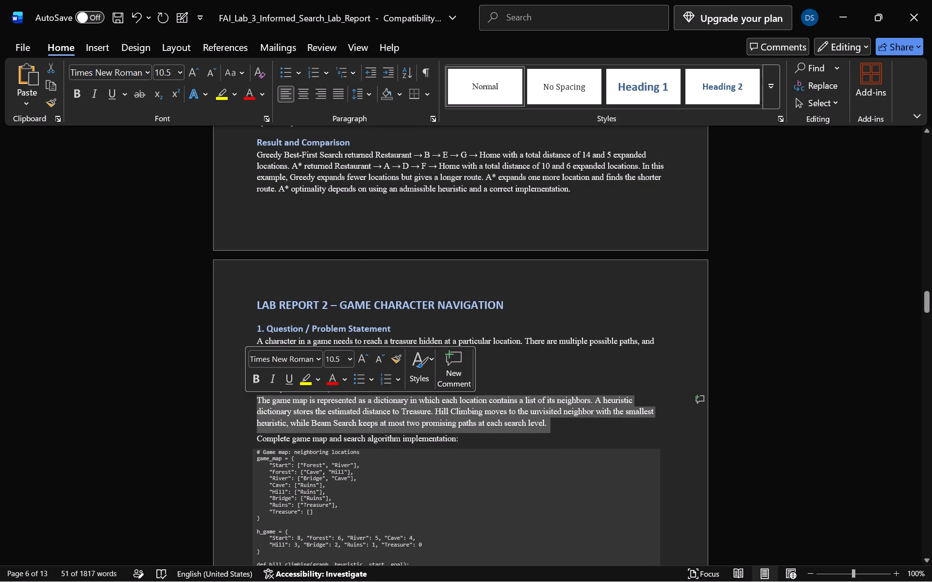
key("ctrl+x")
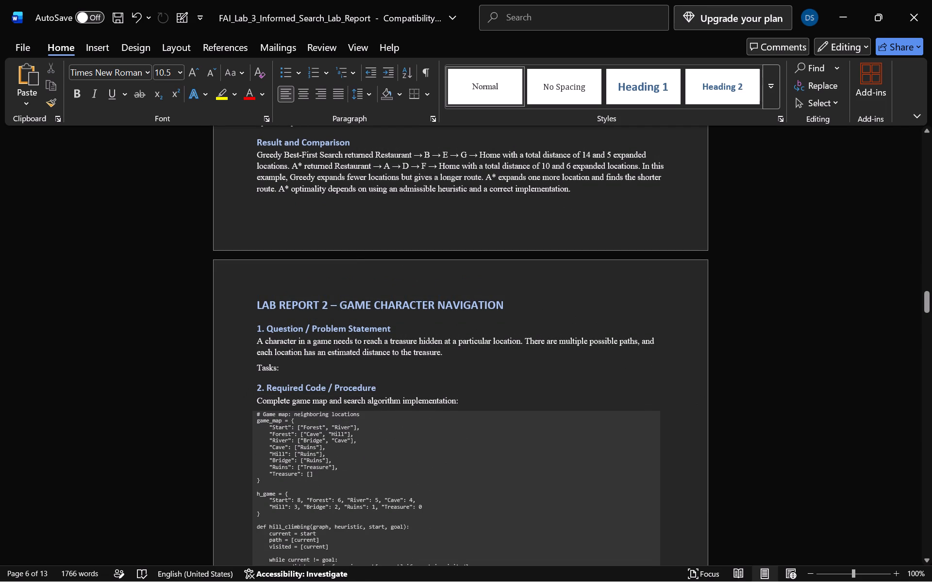
Paste the cut game map paragraph on a new line after the road network description in Lab Report 1's Required Code / Procedure section.
scroll(368, 402, "right", 7)
scroll(368, 402, "up", 3)
scroll(368, 402, "right", 2)
scroll(368, 402, "up", 4)
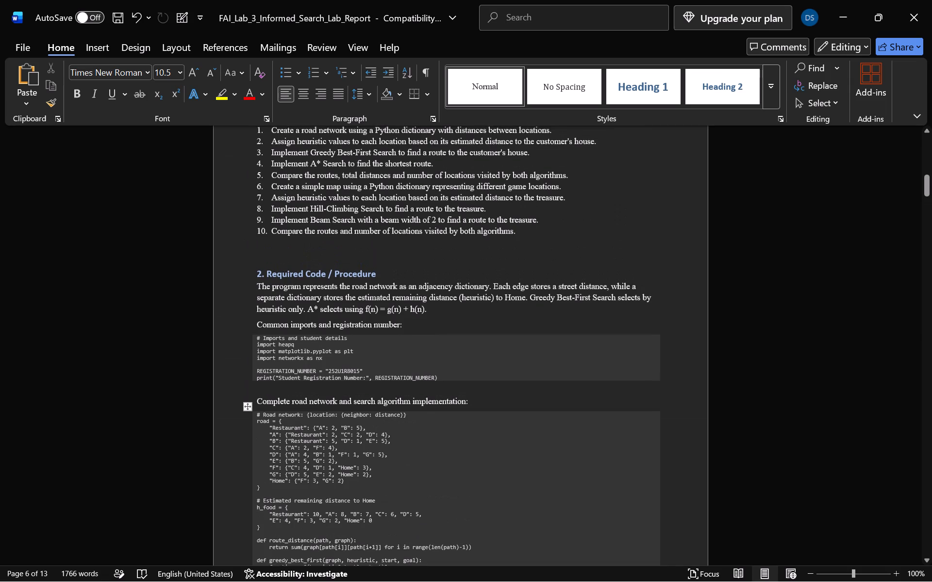
scroll(368, 402, "up", 2)
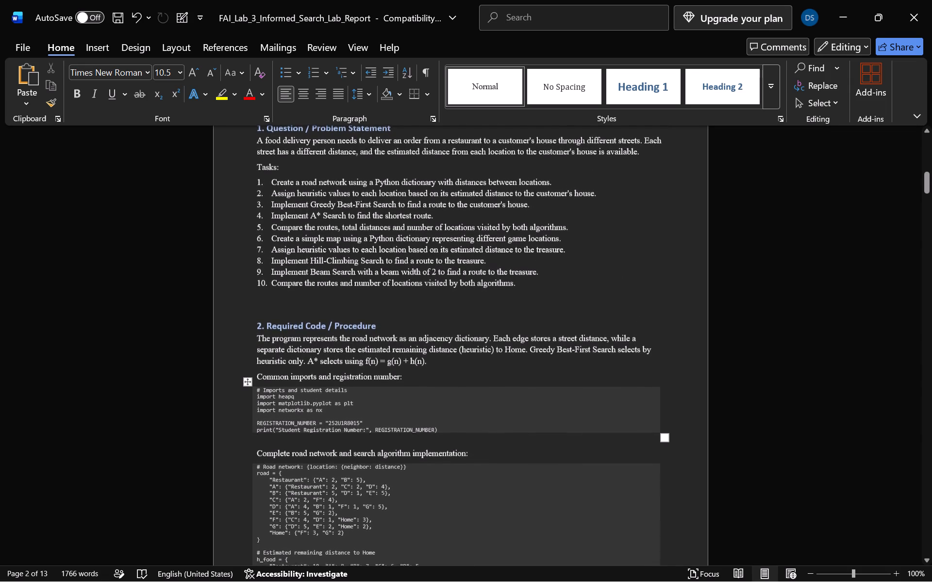
scroll(368, 402, "up", 1)
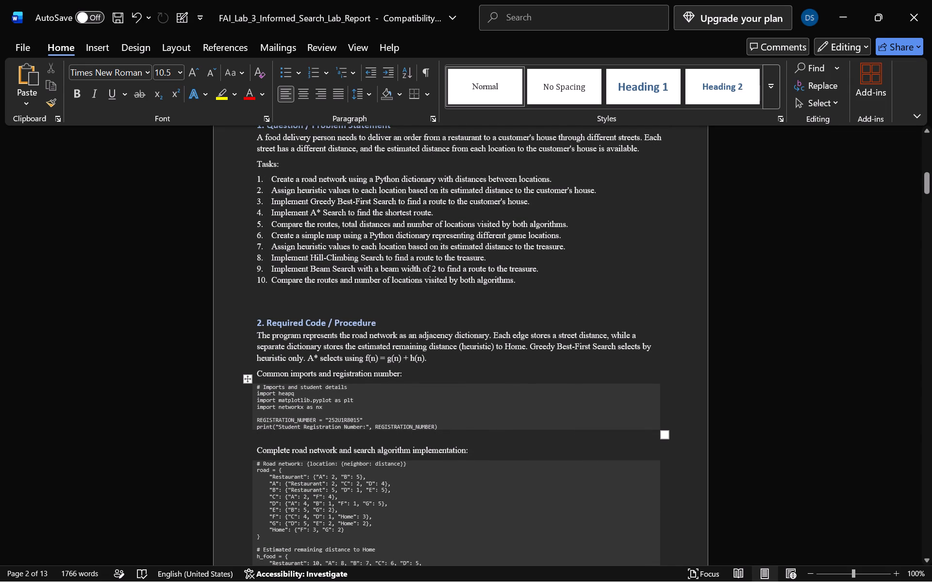
scroll(381, 428, "down", 2)
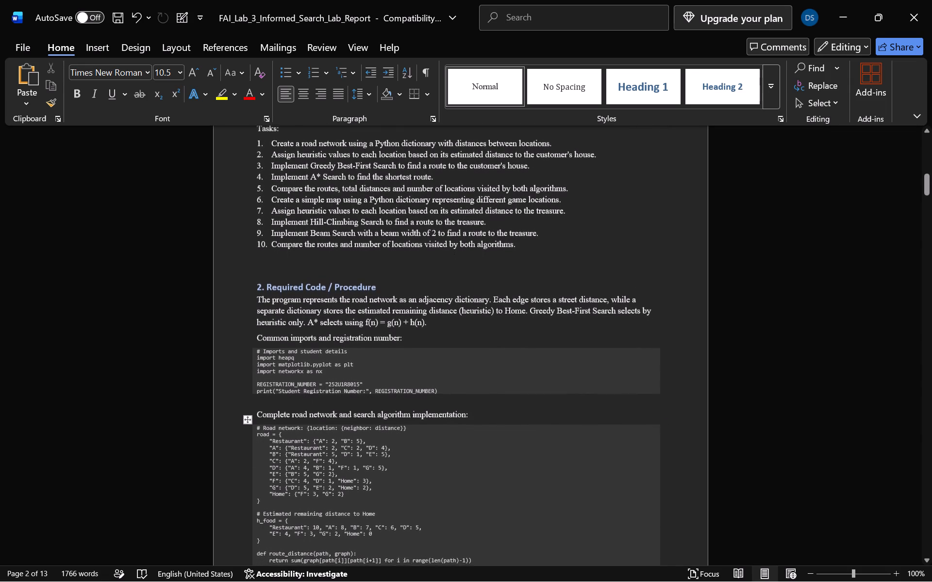
scroll(381, 428, "down", 1)
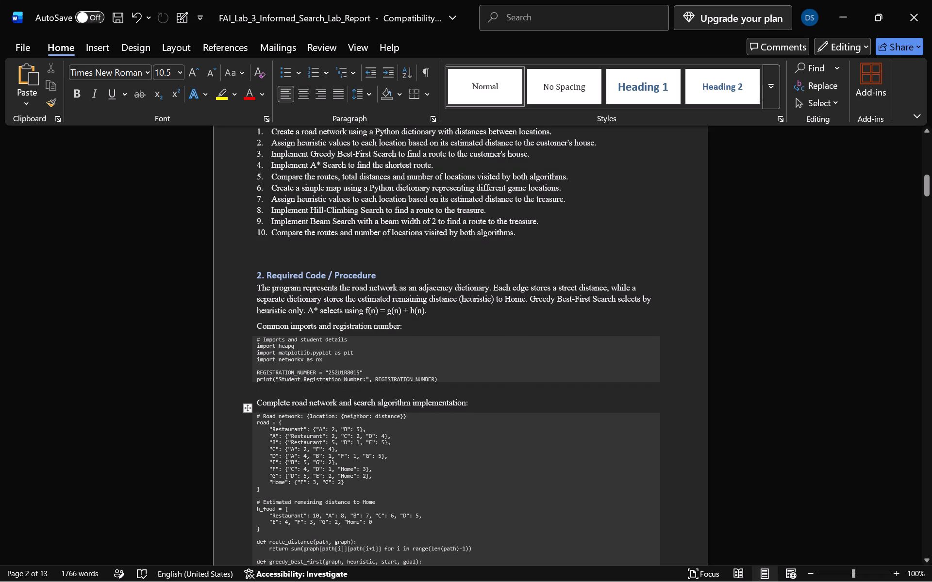
scroll(381, 428, "down", 2)
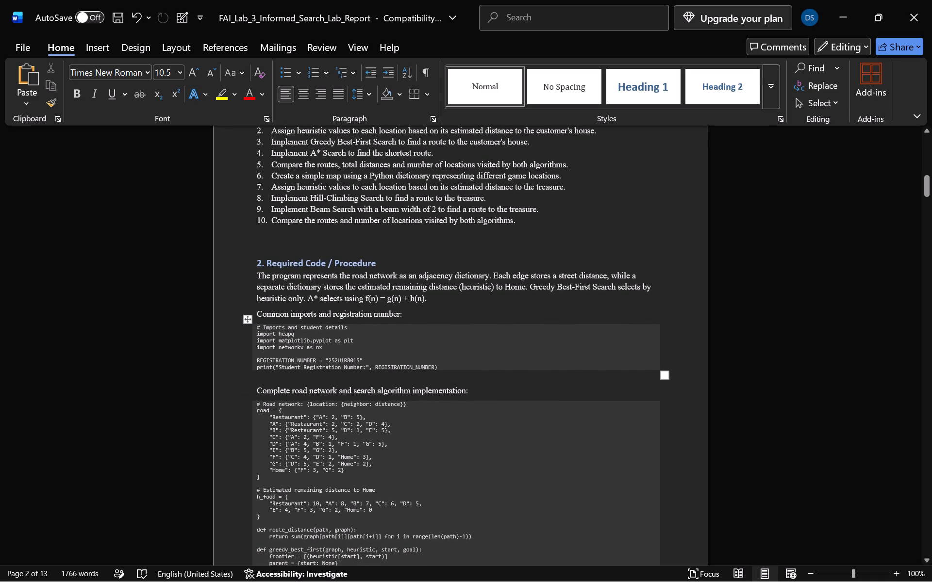
left_click(434, 301)
key("Return")
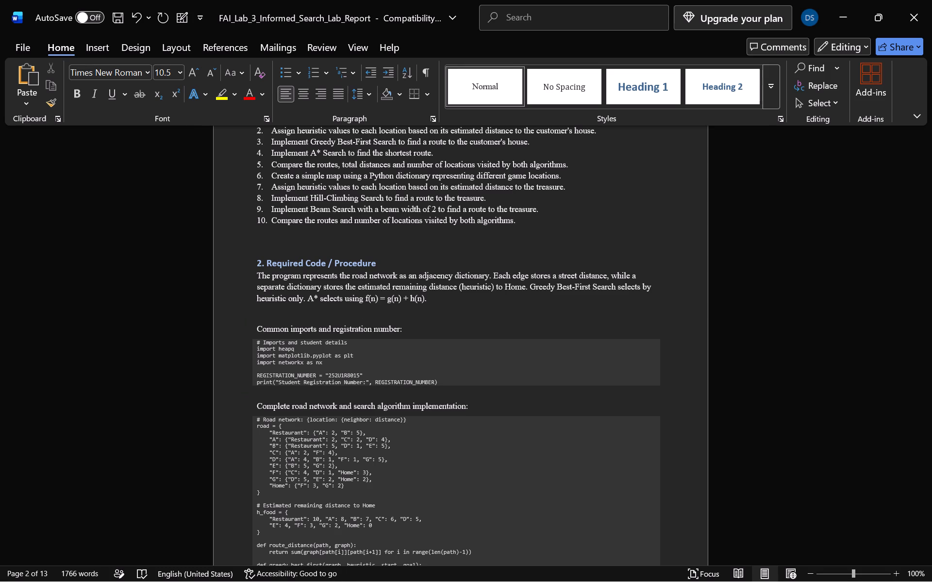
key("ctrl+x")
key("ctrl+c")
key("ctrl+v")
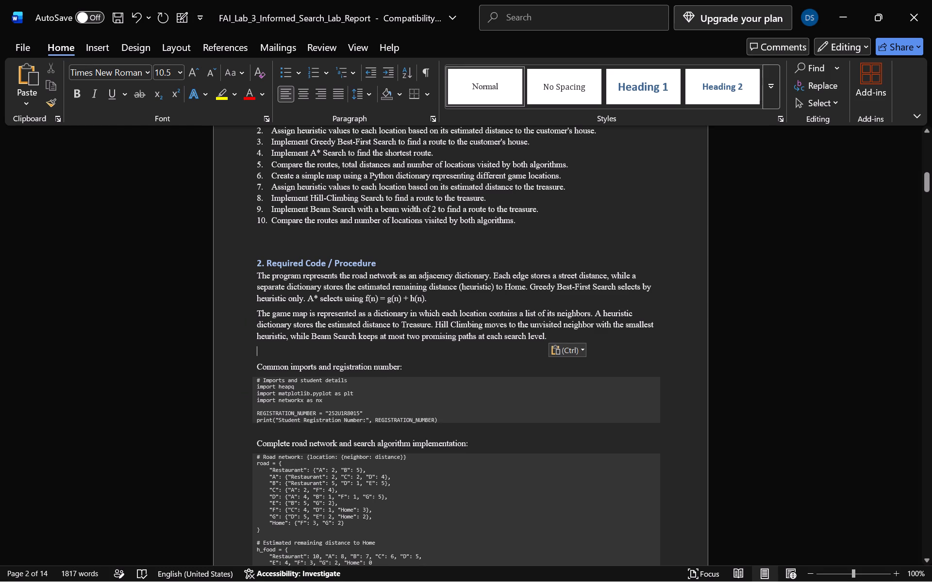
Cut the line "Complete game map and search algorithm implementation:" from Lab Report 2's Required Code / Procedure section.
scroll(337, 364, "down", 1)
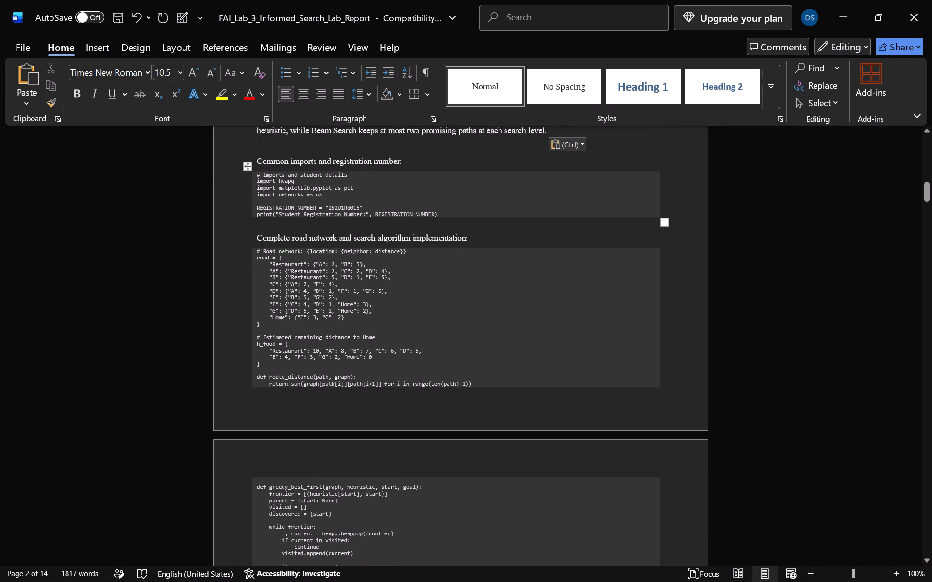
scroll(337, 364, "down", 2)
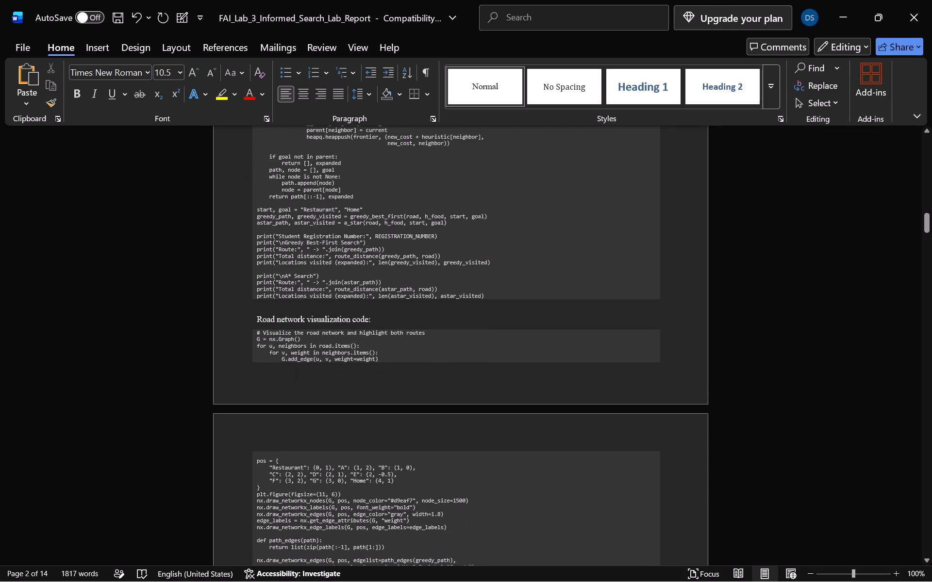
scroll(337, 364, "down", 3)
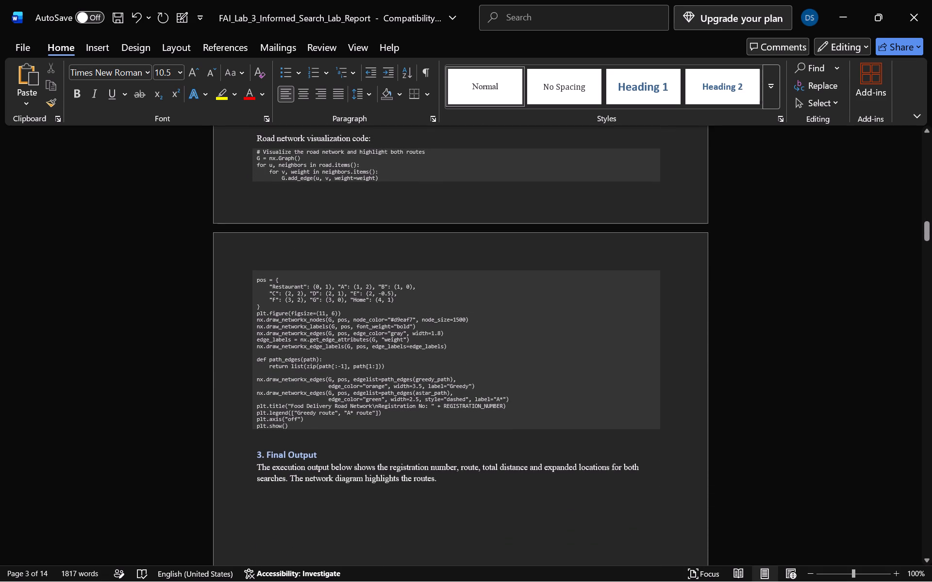
left_click(296, 434)
scroll(361, 541, "down", 10)
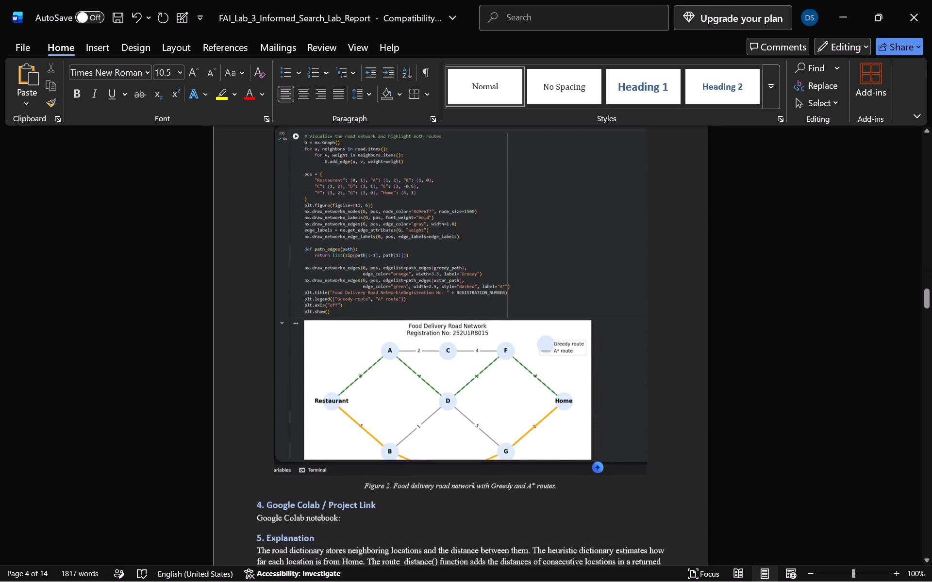
scroll(361, 541, "down", 4)
scroll(361, 541, "up", 2)
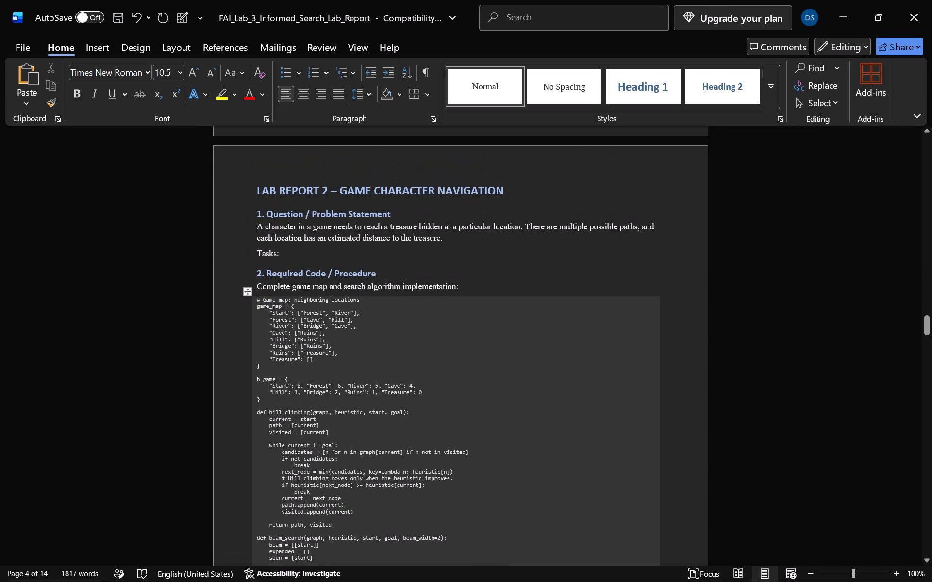
left_click_drag(257, 286, 463, 286)
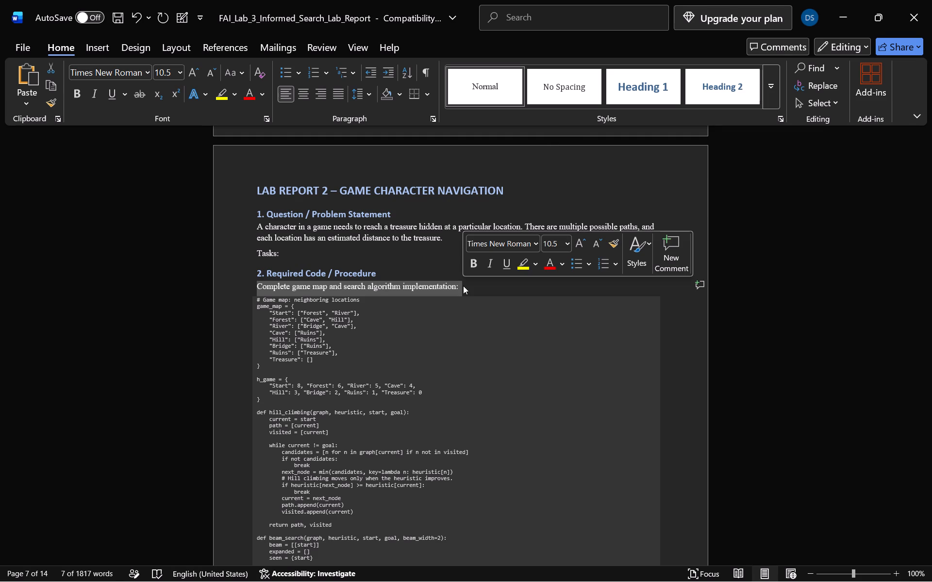
key("ctrl+x")
Paste the cut game map caption between Lab Report 1's search algorithm code block and the "Road network visualization code:" line.
scroll(463, 286, "up", 12)
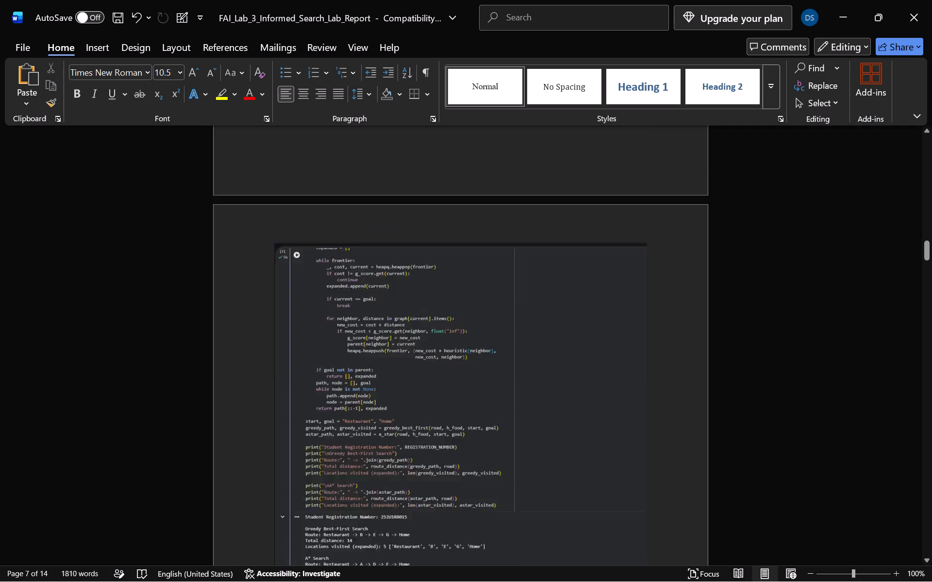
scroll(463, 286, "up", 3)
scroll(463, 286, "down", 3)
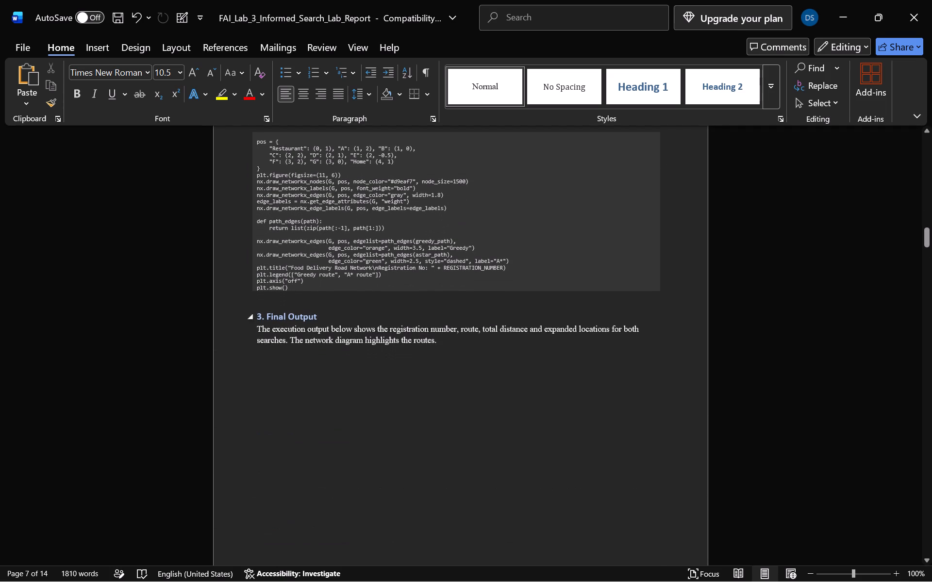
scroll(282, 306, "up", 6)
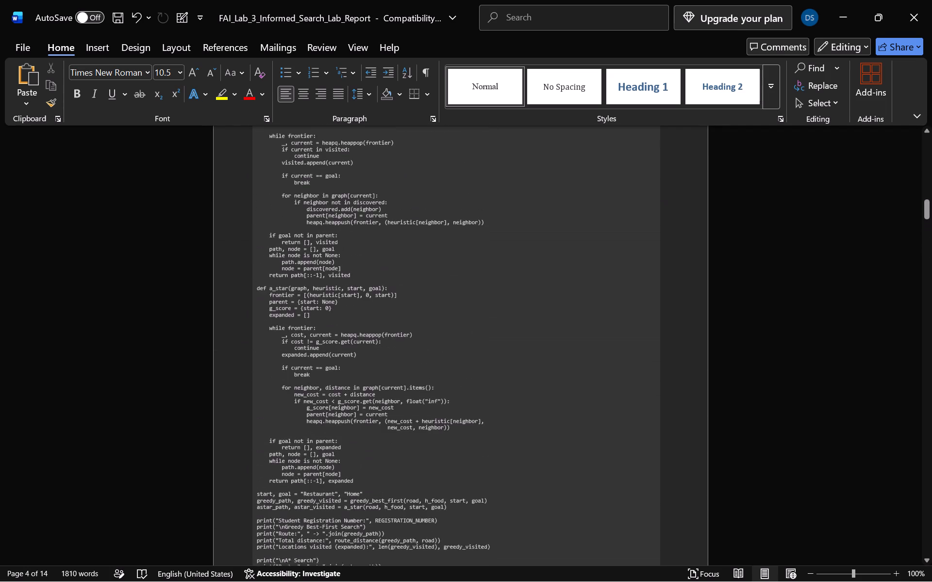
scroll(282, 306, "up", 3)
scroll(282, 306, "right", 1)
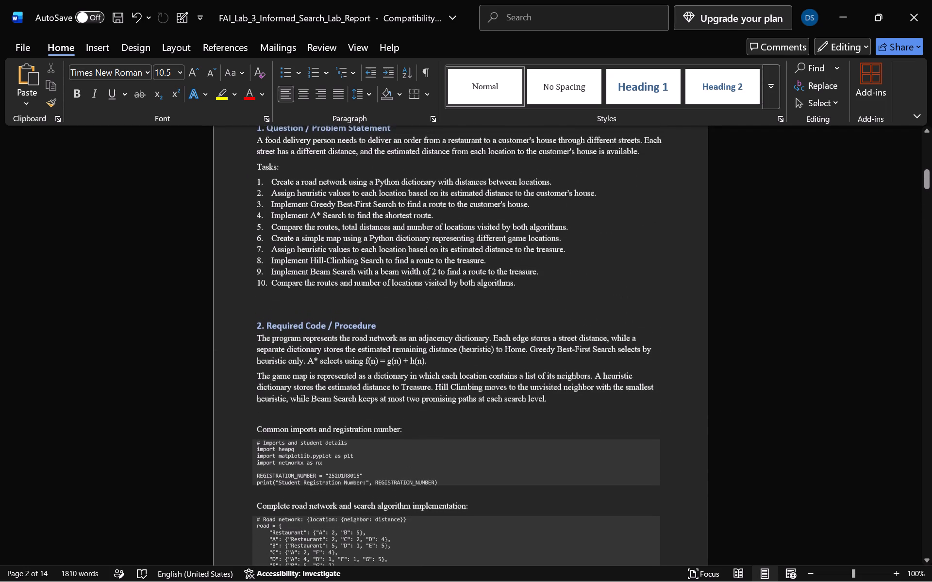
scroll(282, 306, "right", 1)
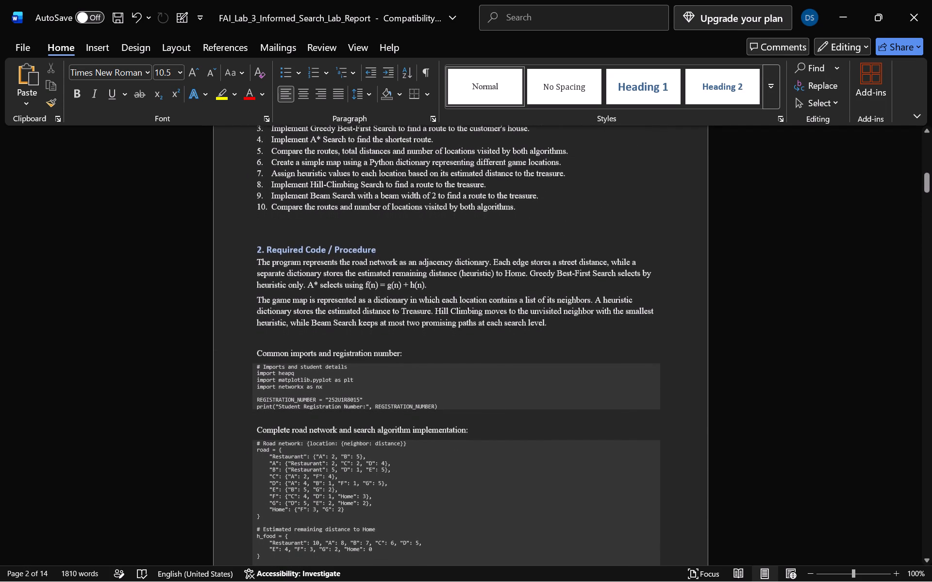
scroll(282, 306, "right", 1)
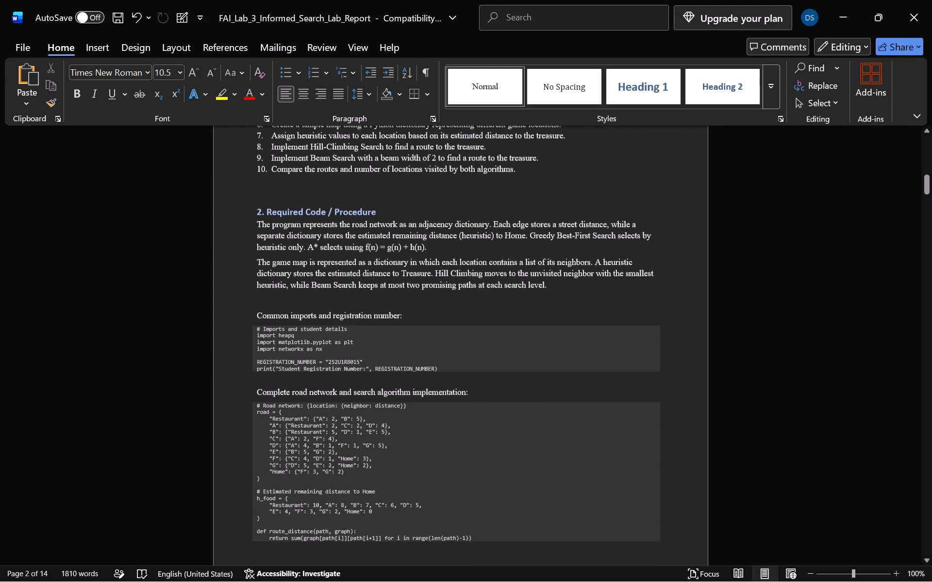
scroll(374, 372, "down", 6)
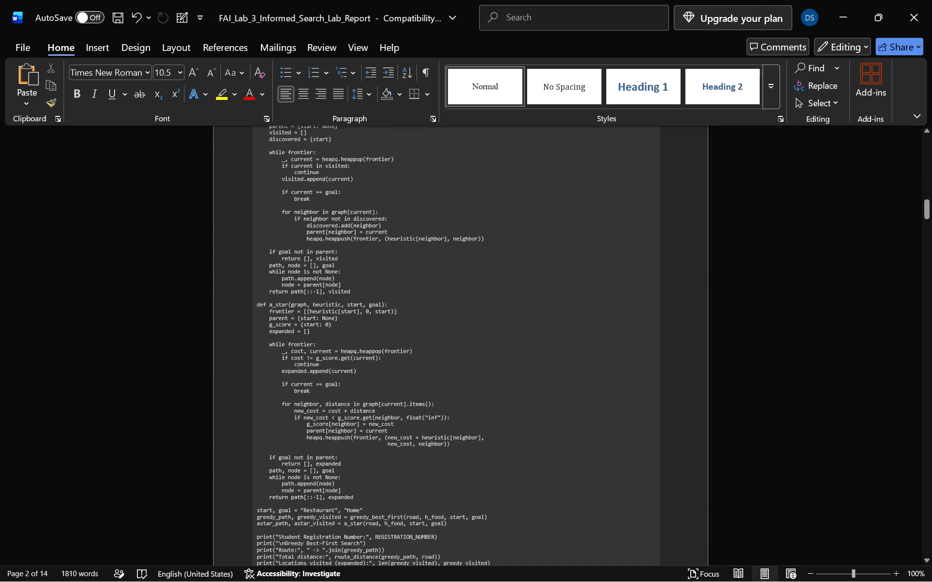
scroll(374, 372, "down", 4)
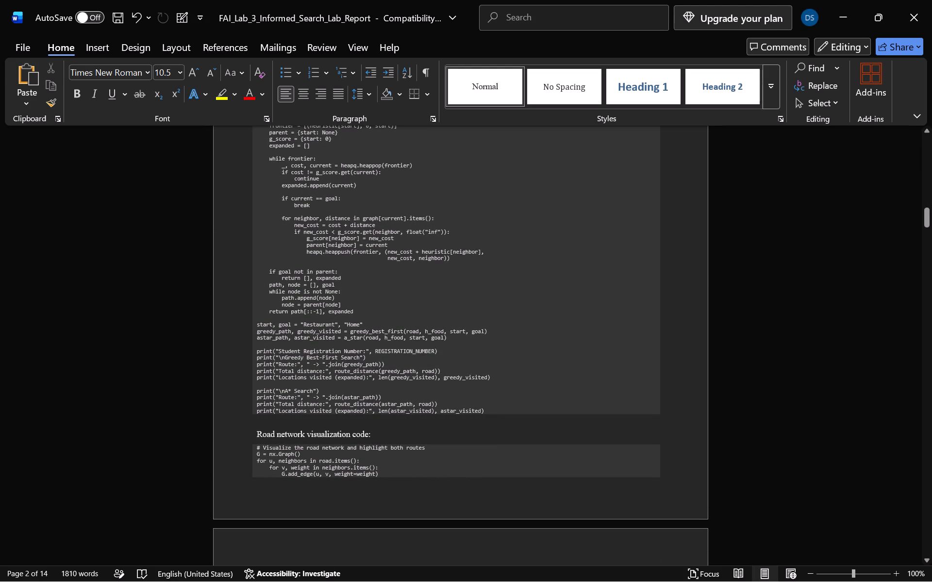
left_click(263, 422)
key("ctrl+v")
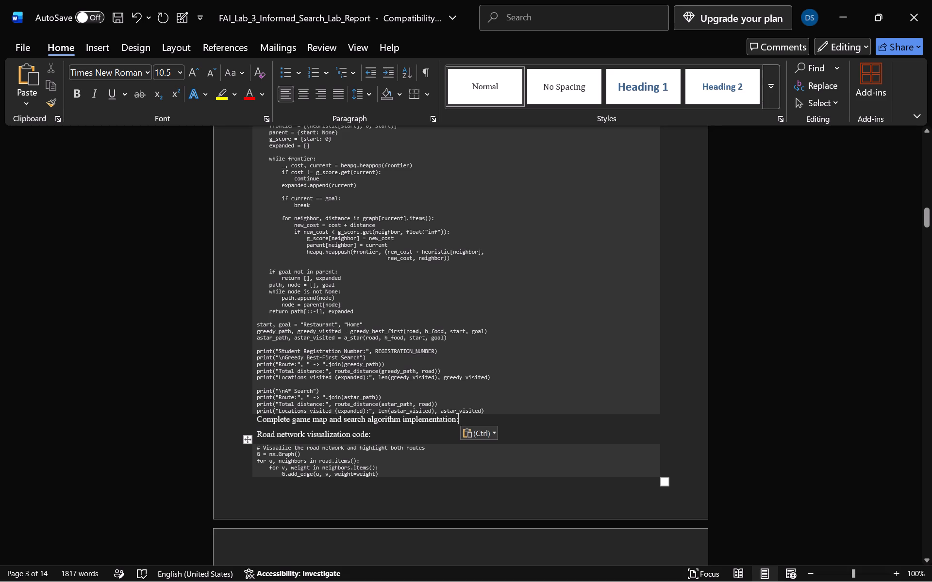
Add blank lines above and below the pasted "Complete game map and search algorithm implementation:" caption, including one ending the preceding code block.
left_click(667, 409)
key("Return")
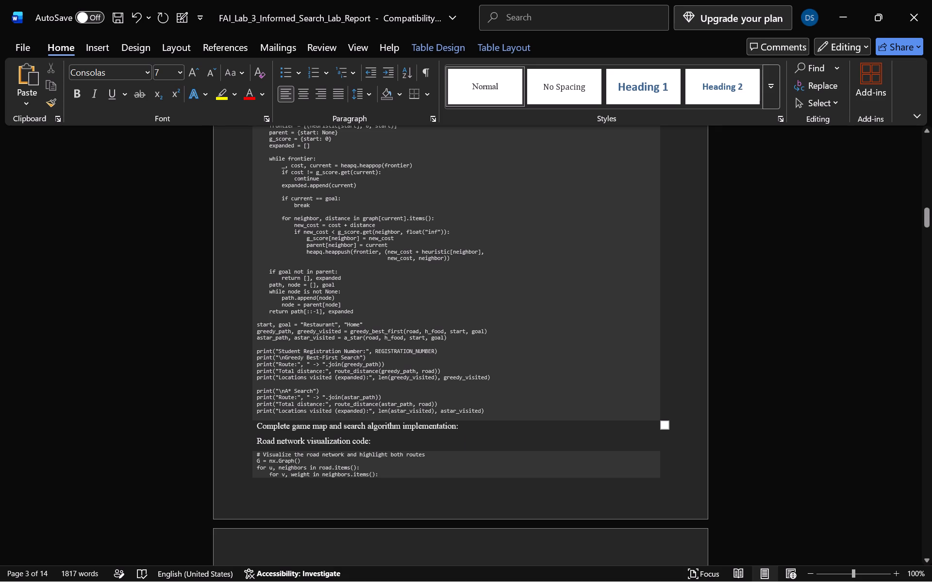
left_click(257, 425)
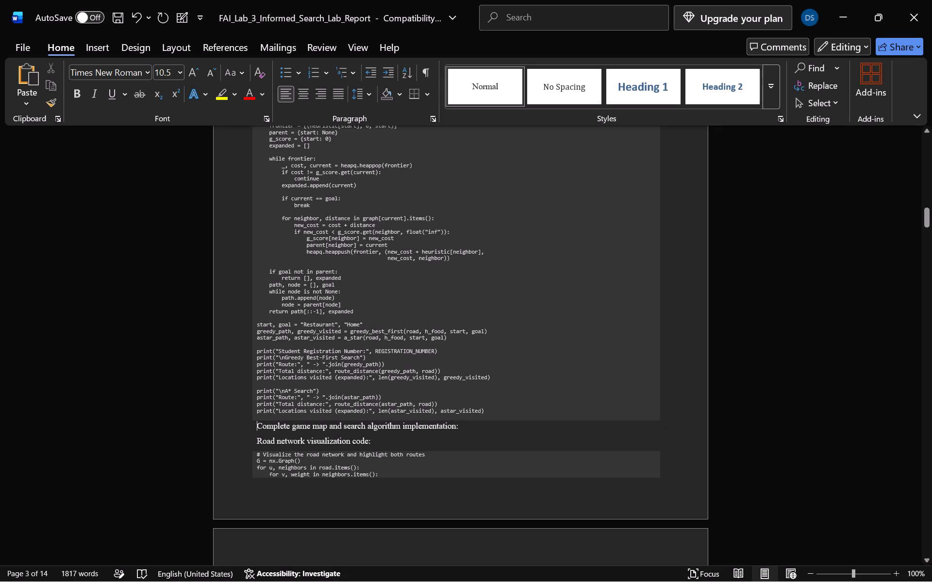
key("Return")
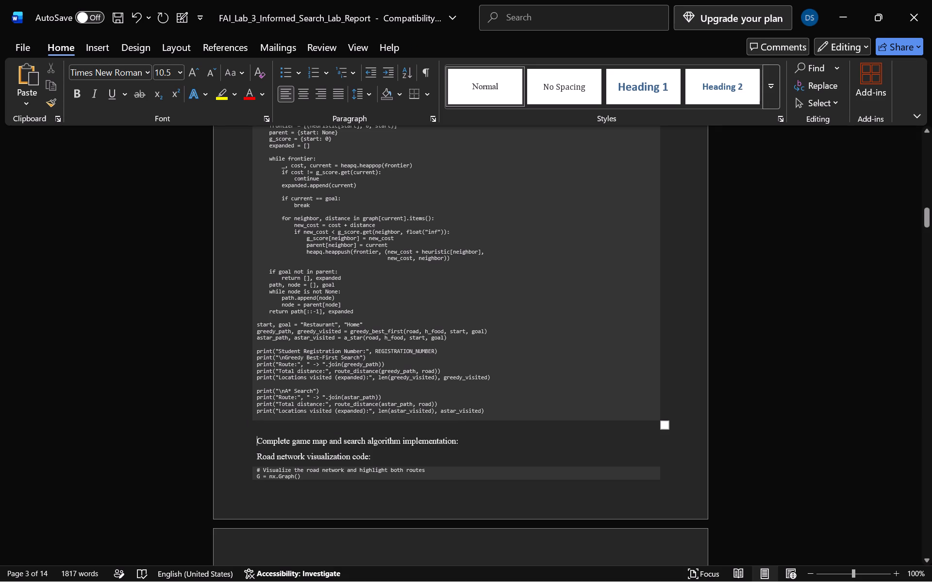
left_click(464, 443)
key("Return")
Cut the entire game map, Hill Climbing and Beam Search code block from Lab Report 2's Required Code / Procedure section.
scroll(464, 443, "down", 3)
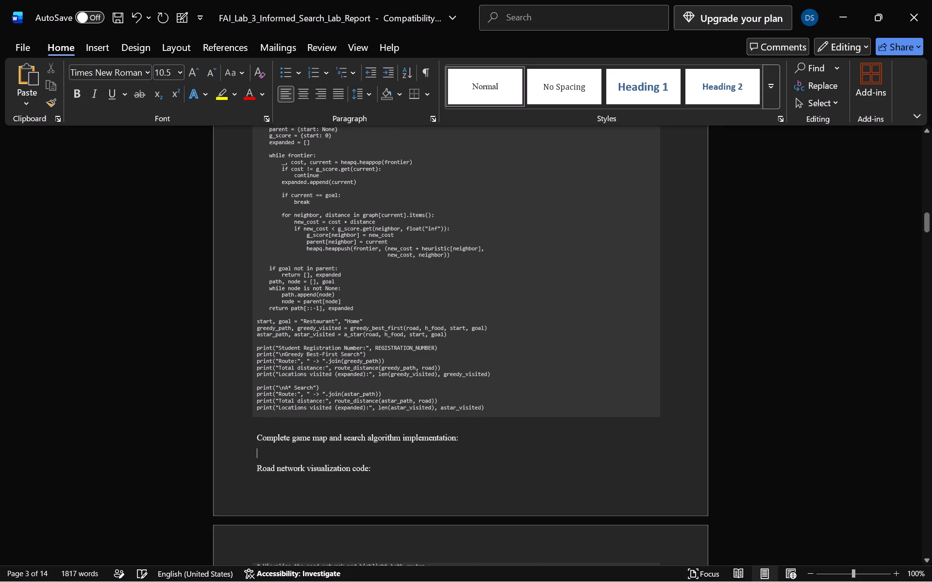
scroll(464, 443, "down", 17)
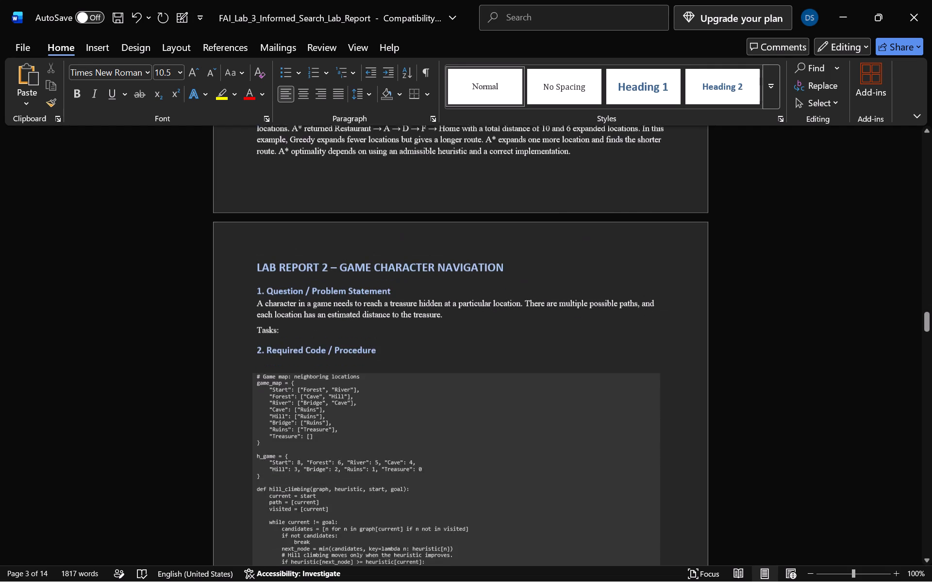
scroll(464, 443, "down", 1)
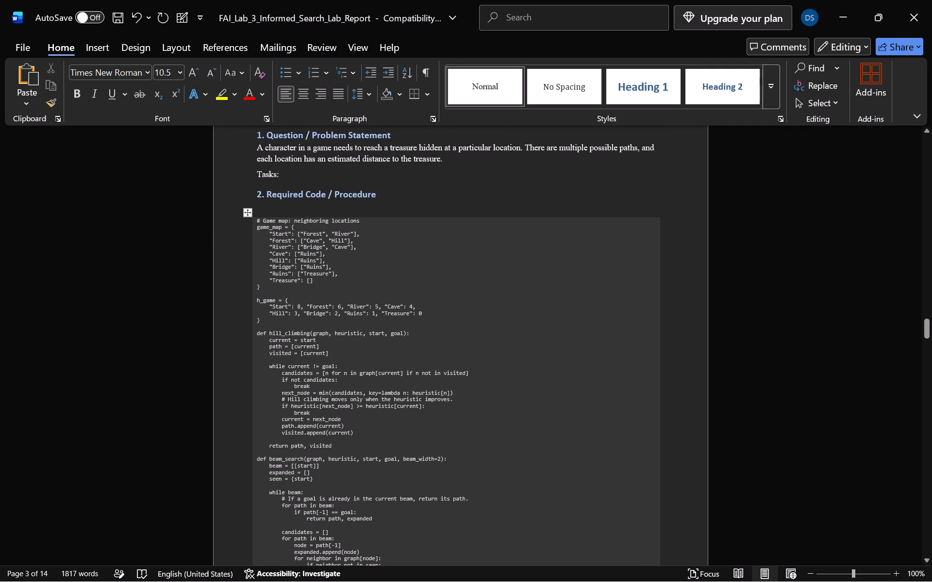
left_click(250, 209)
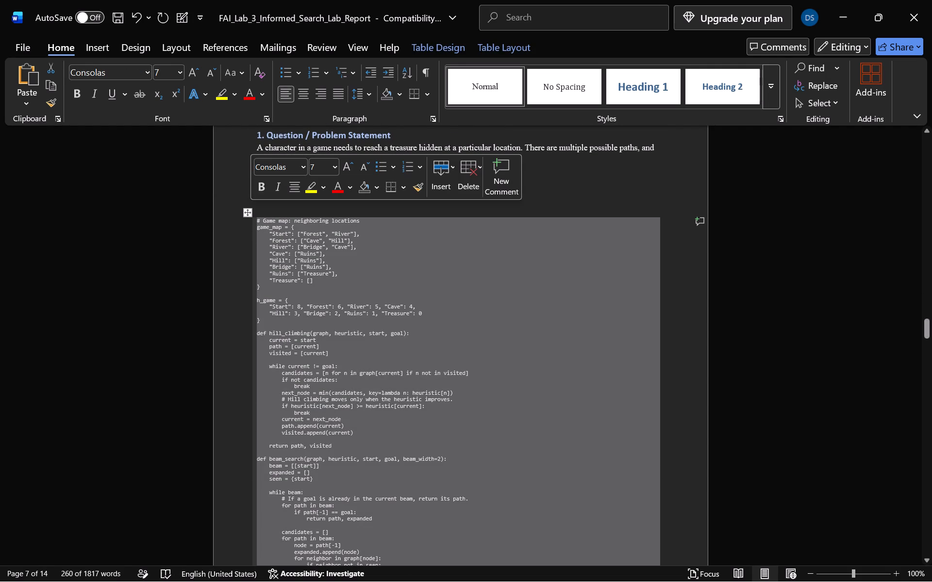
key("ctrl+x")
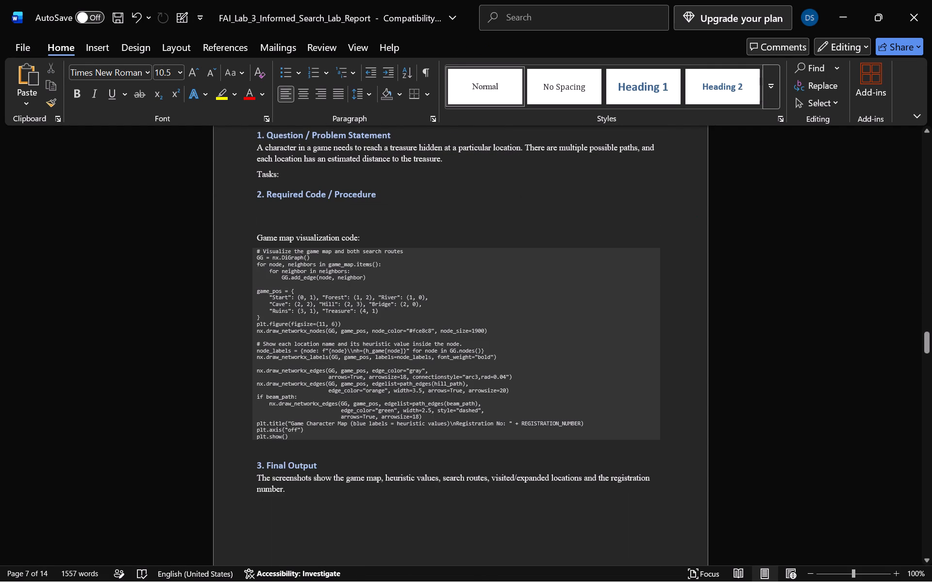
Paste the cut game map code under the "Complete game map and search algorithm implementation:" caption in Lab Report 1.
scroll(352, 244, "up", 12)
scroll(352, 244, "down", 1)
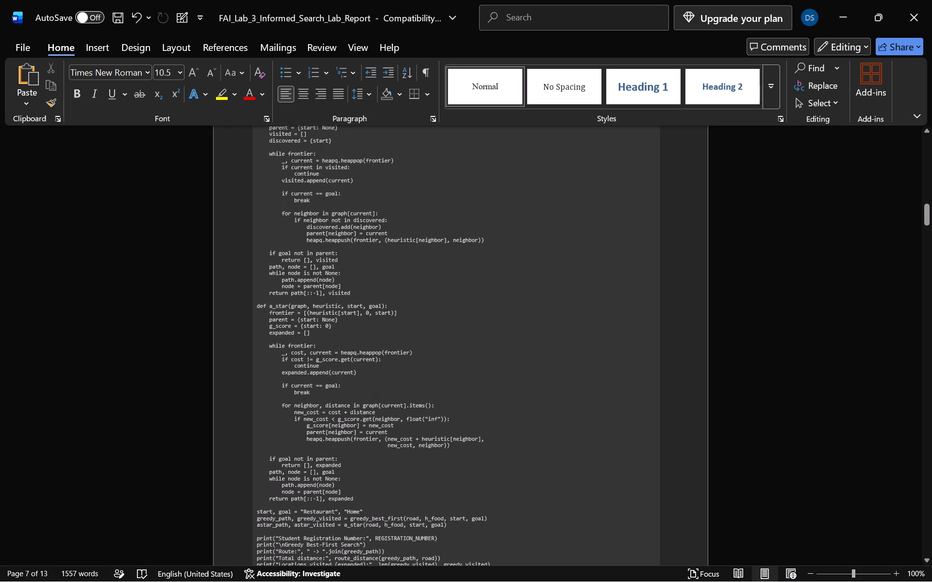
scroll(352, 244, "down", 2)
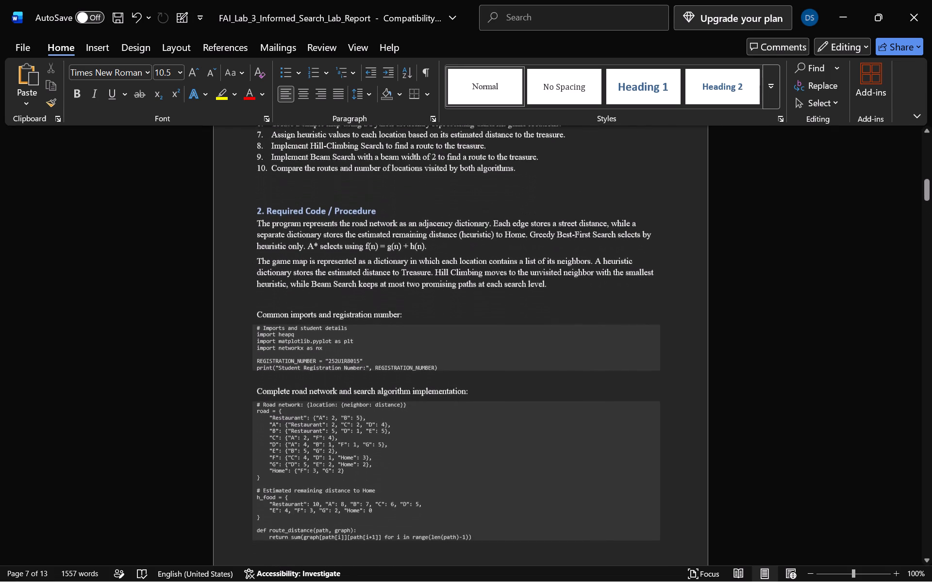
scroll(352, 244, "down", 1)
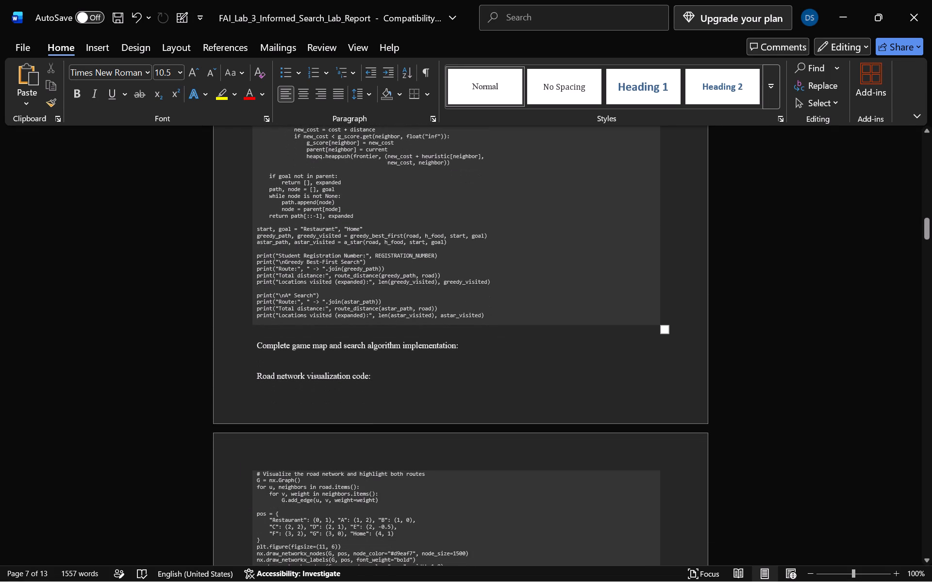
left_click(266, 354)
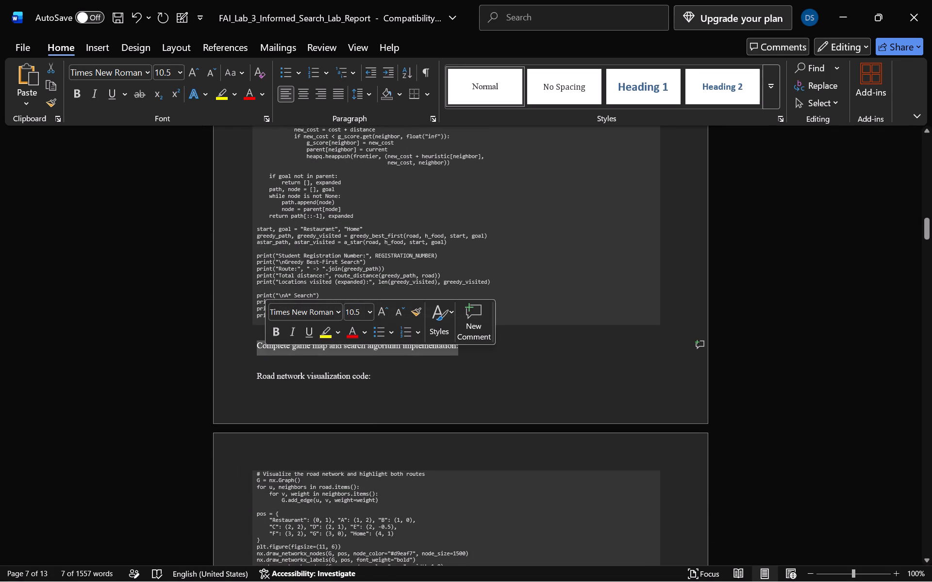
left_click(257, 358)
key("ctrl+v")
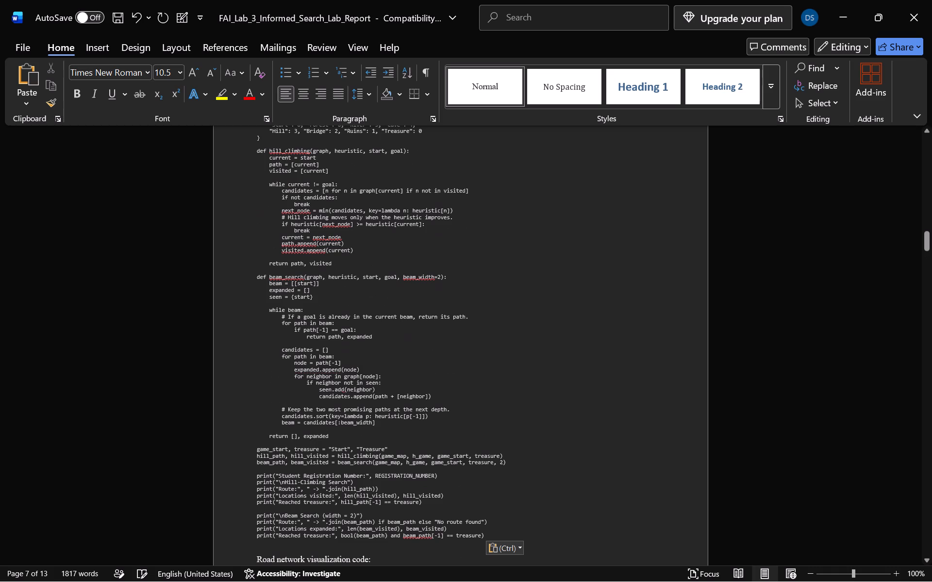
Examine the pasted game map, Hill Climbing and Beam Search code and its formatting in Lab Report 1.
scroll(360, 384, "up", 3)
scroll(360, 384, "down", 1)
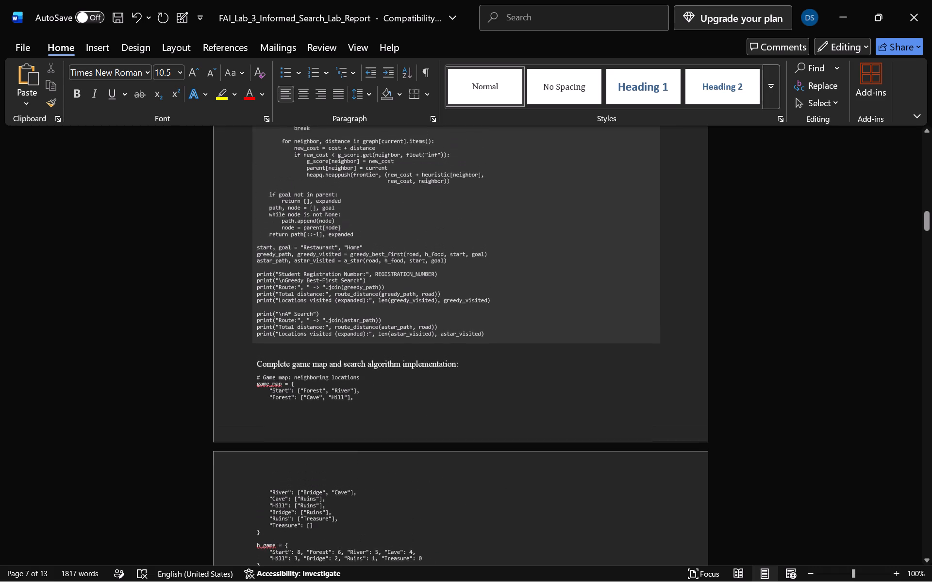
scroll(360, 384, "down", 3)
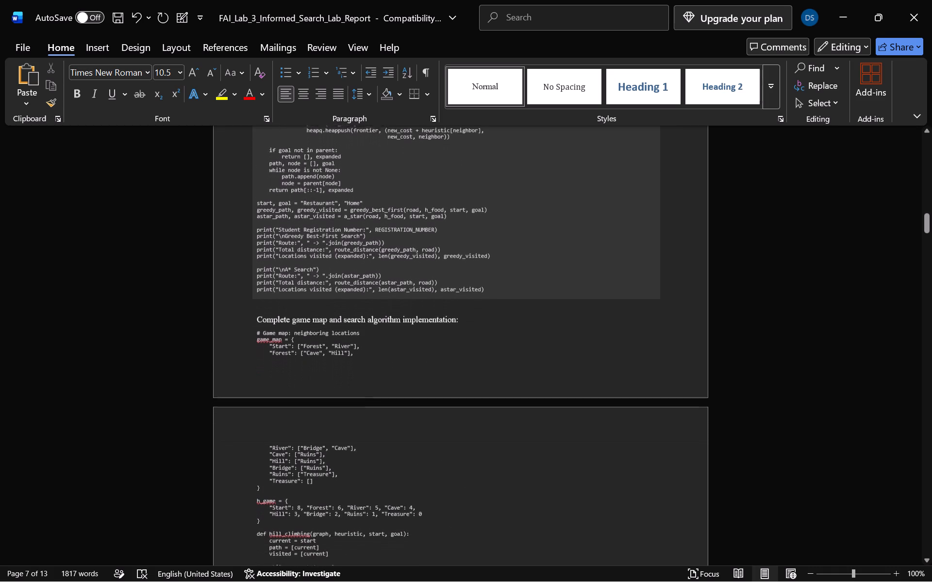
scroll(360, 384, "down", 4)
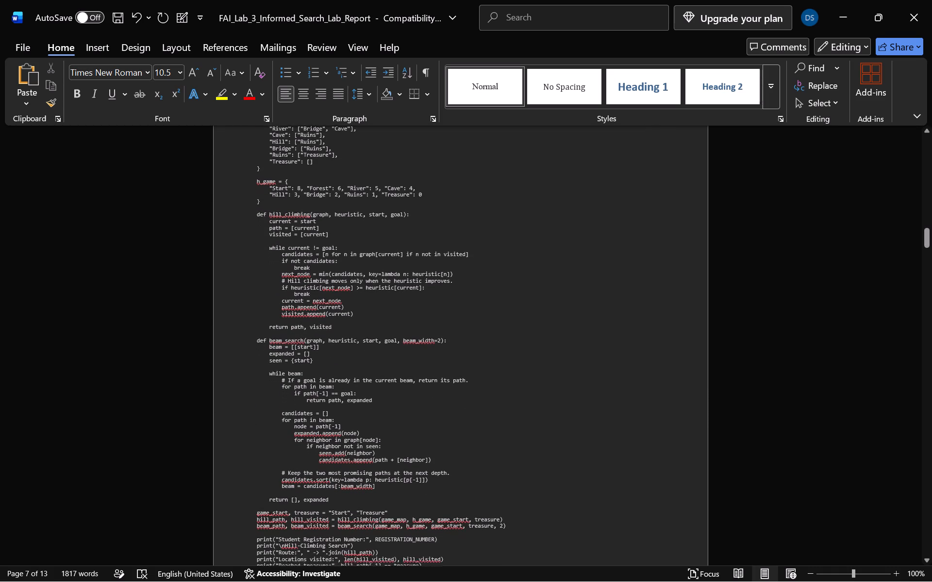
scroll(360, 384, "down", 1)
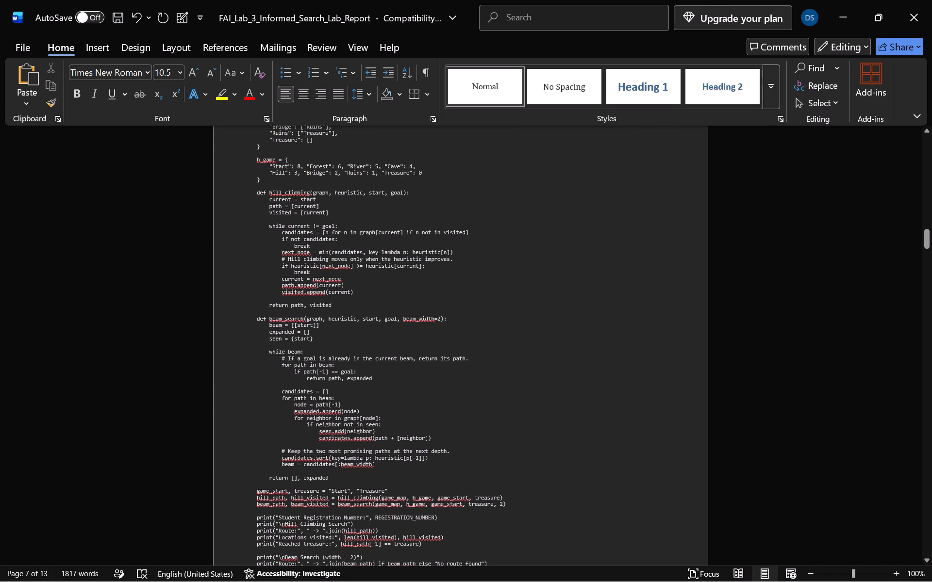
left_click(304, 257)
left_click(300, 250)
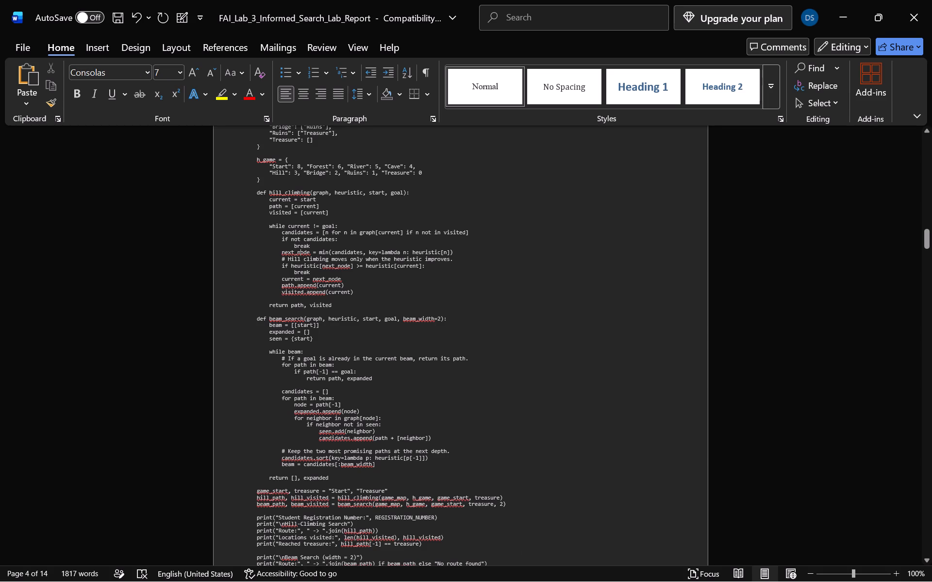
Undo the paste of the game map code under the "Complete game map and search algorithm implementation:" caption in Lab Report 1.
scroll(363, 350, "up", 3)
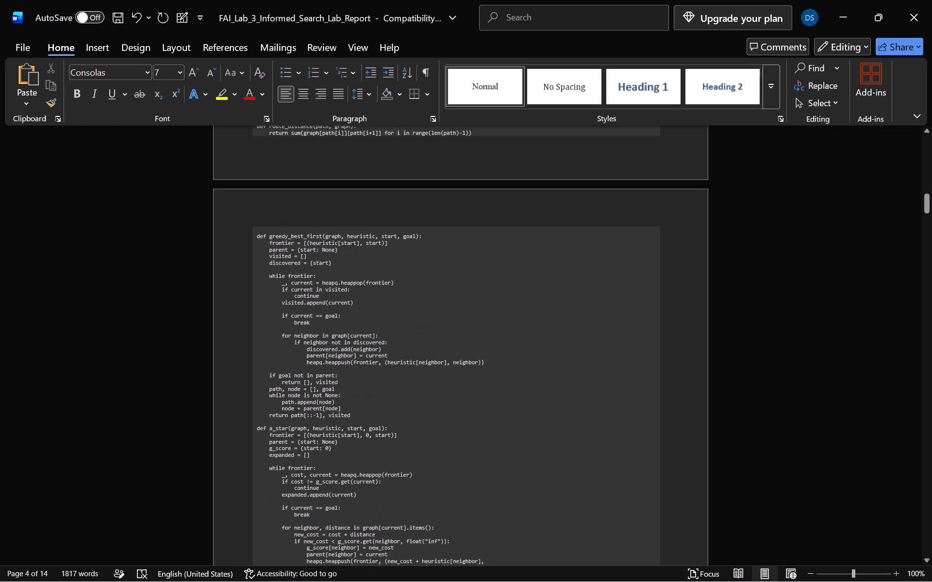
scroll(254, 229, "up", 6)
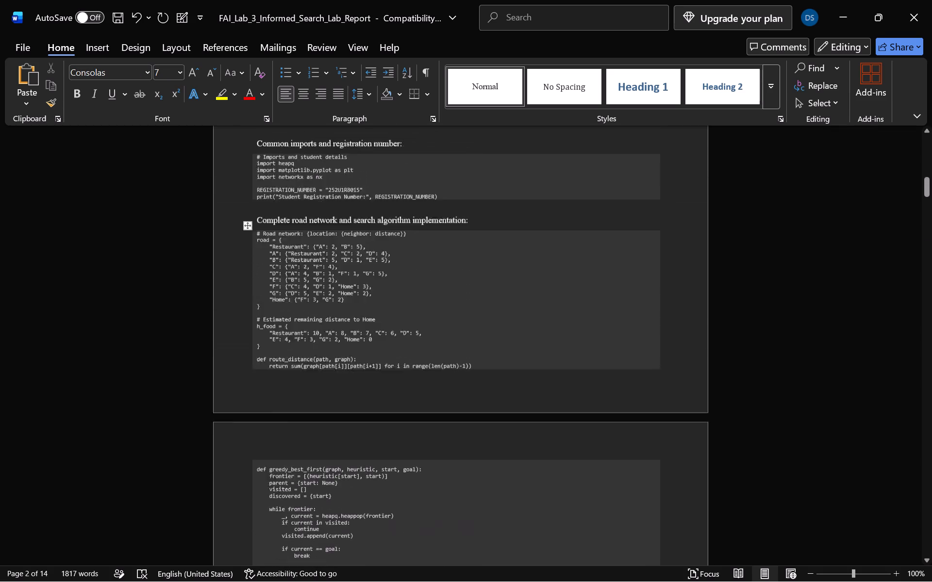
scroll(254, 229, "up", 1)
scroll(331, 436, "down", 2)
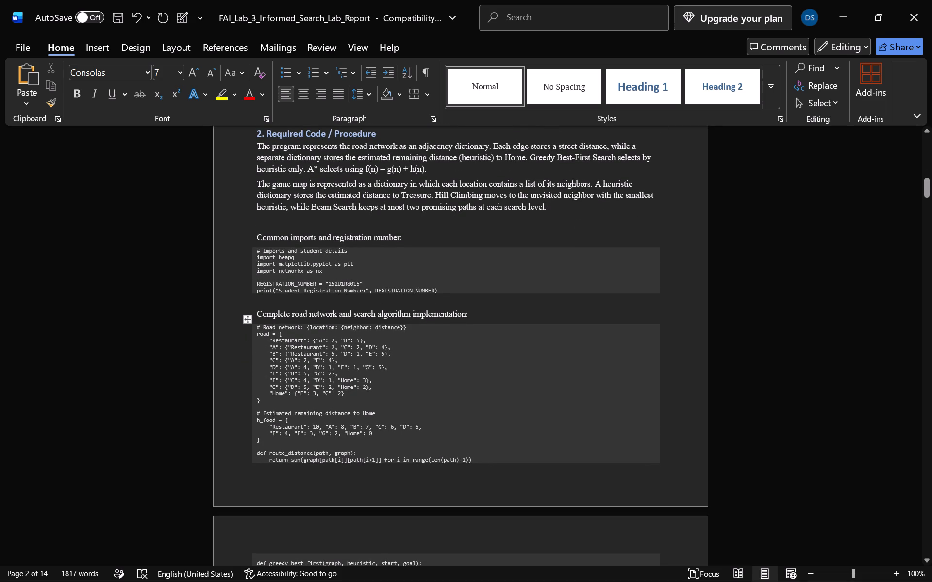
left_click(246, 320)
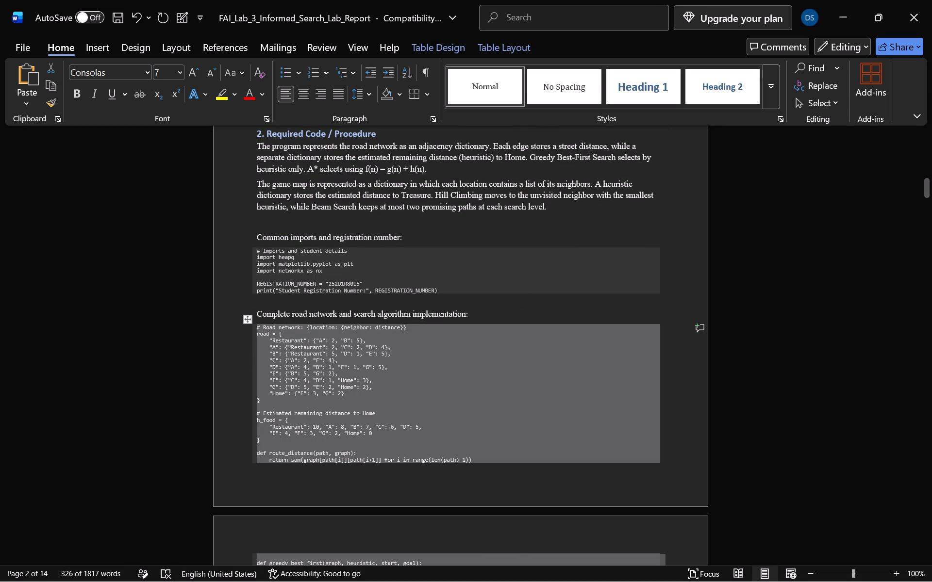
key("ctrl+z")
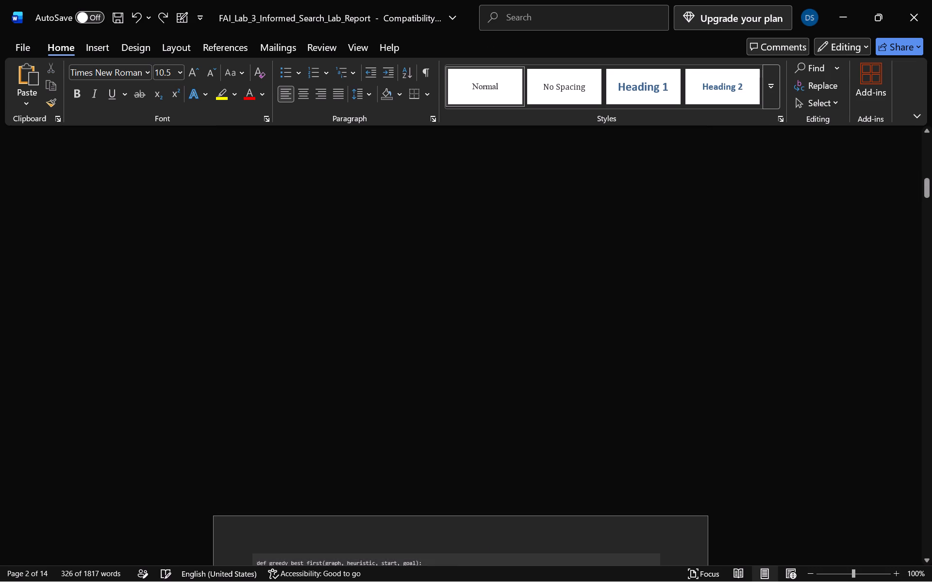
Undo the cut of the game map, Hill Climbing and Beam Search code block in Lab Report 2's Required Code / Procedure section.
scroll(400, 502, "down", 5)
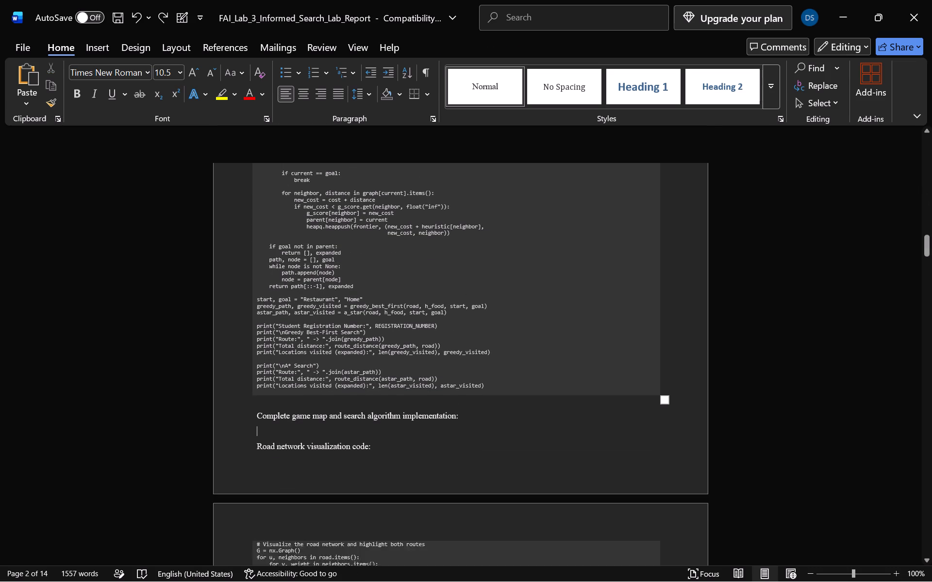
scroll(400, 502, "down", 14)
scroll(400, 502, "down", 7)
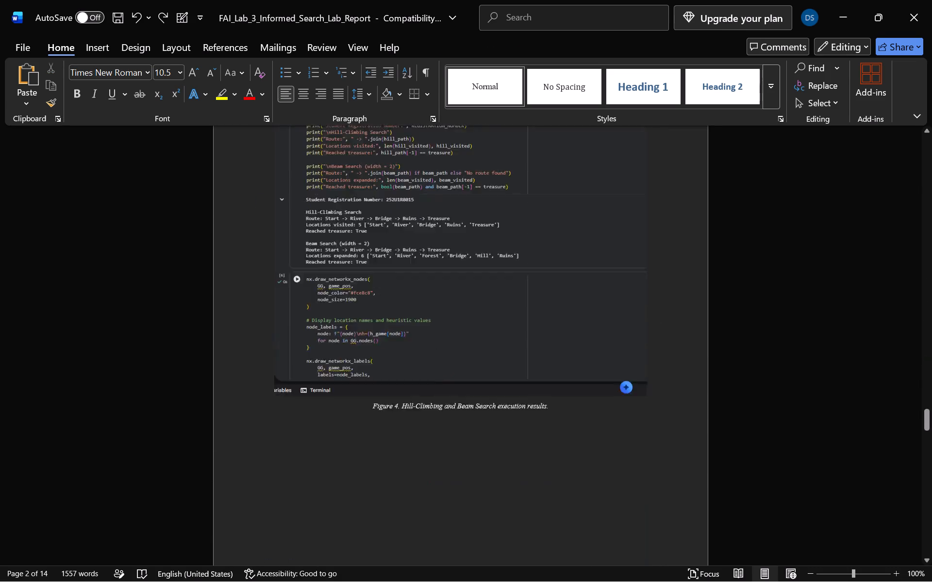
scroll(400, 502, "up", 11)
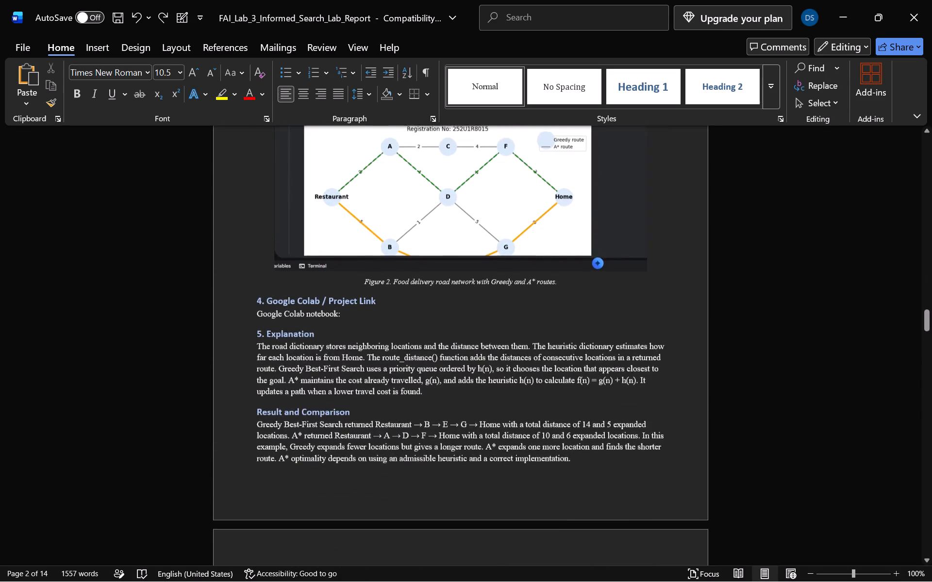
scroll(400, 502, "down", 4)
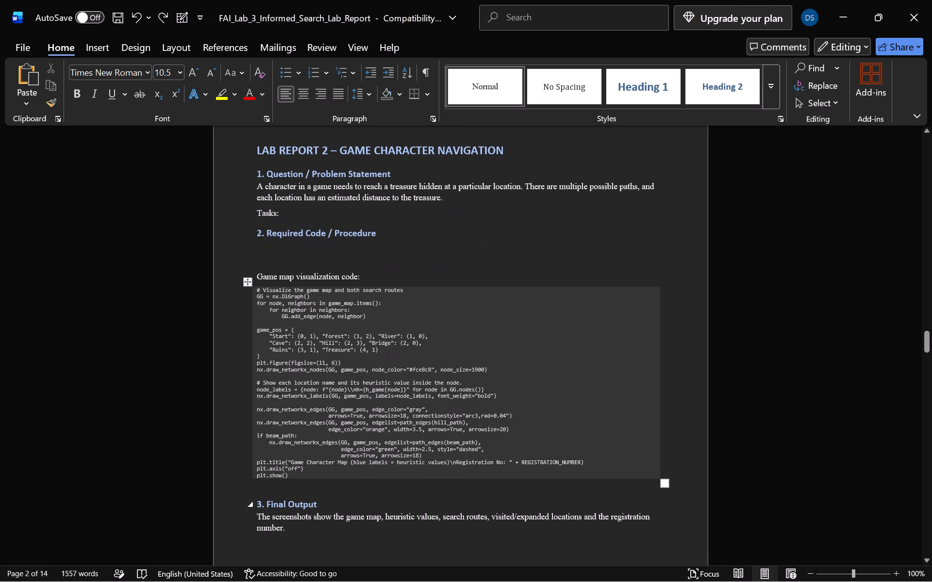
key("ctrl+x")
key("ctrl+z")
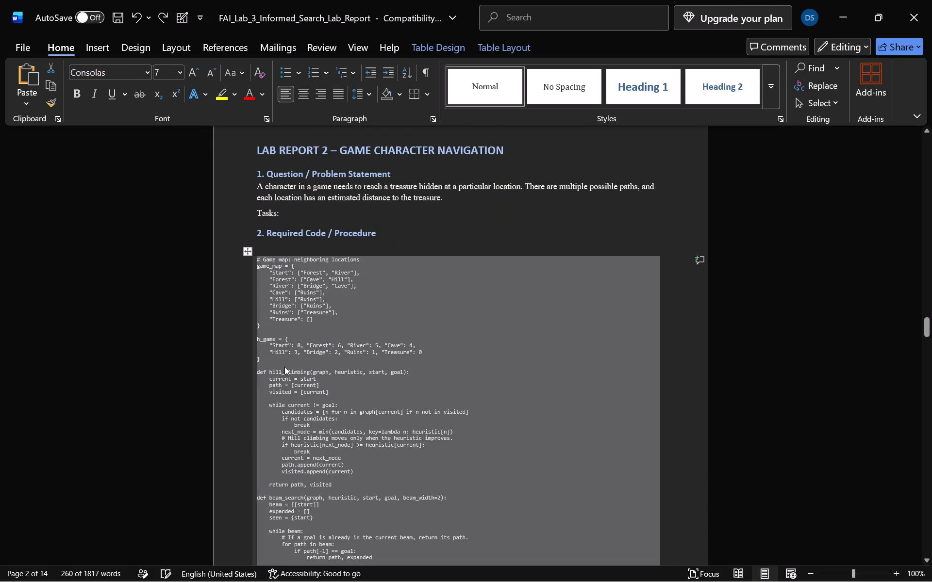
Try to move the whole game map code block from Lab Report 2 to below Lab Report 1's "Complete game map and search algorithm implementation:" caption.
left_click(251, 254)
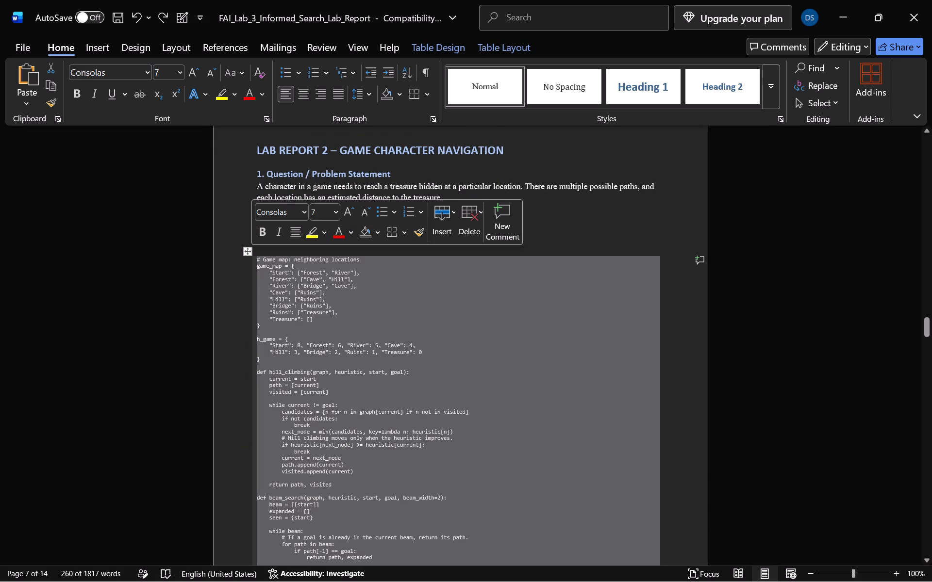
left_click_drag(246, 254, 296, 112)
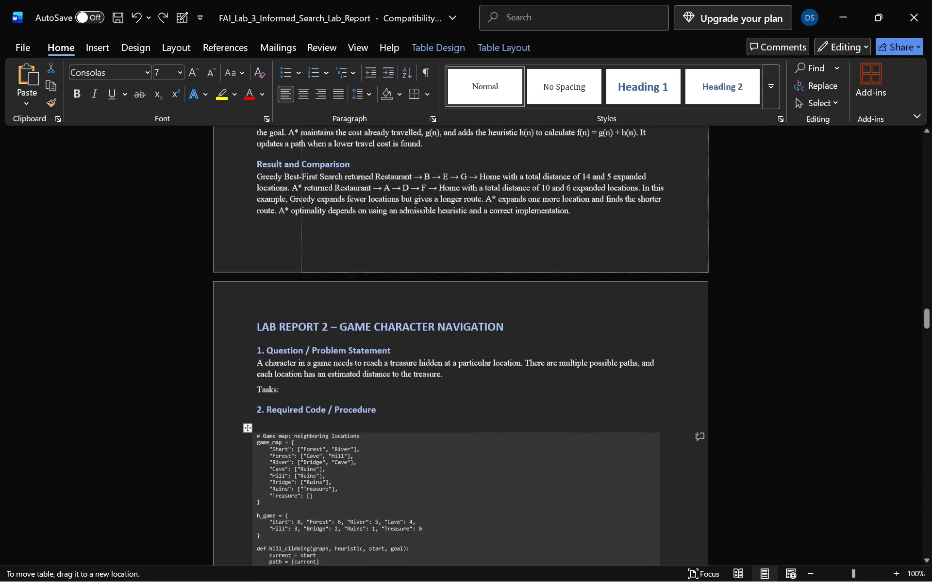
left_click_drag(296, 112, 294, 91)
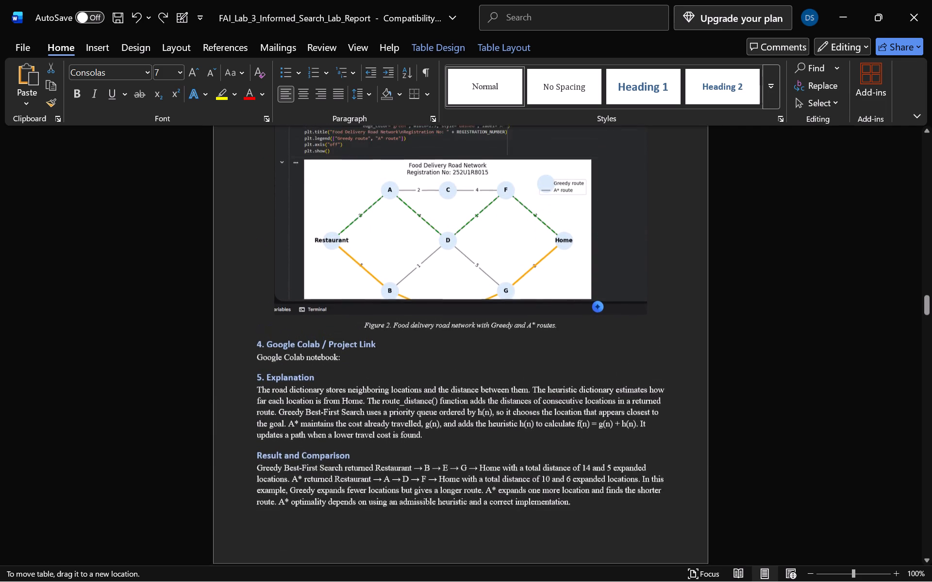
left_click_drag(294, 91, 293, 89)
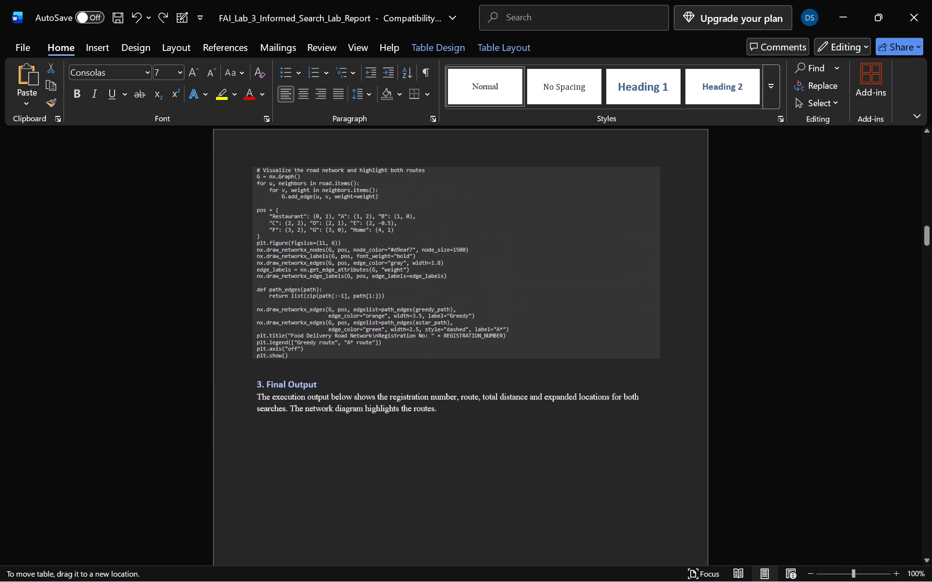
left_click_drag(293, 89, 263, 236)
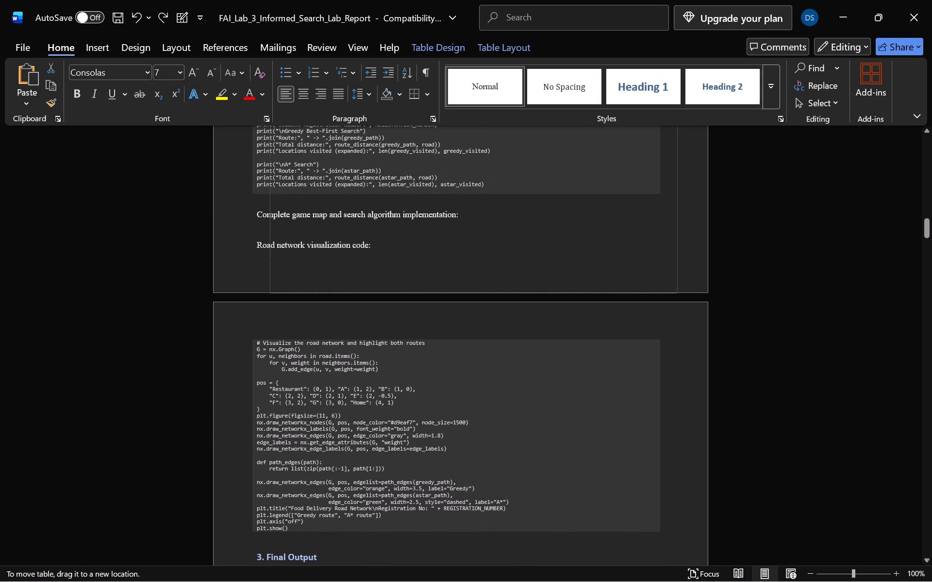
left_click_drag(263, 236, 266, 238)
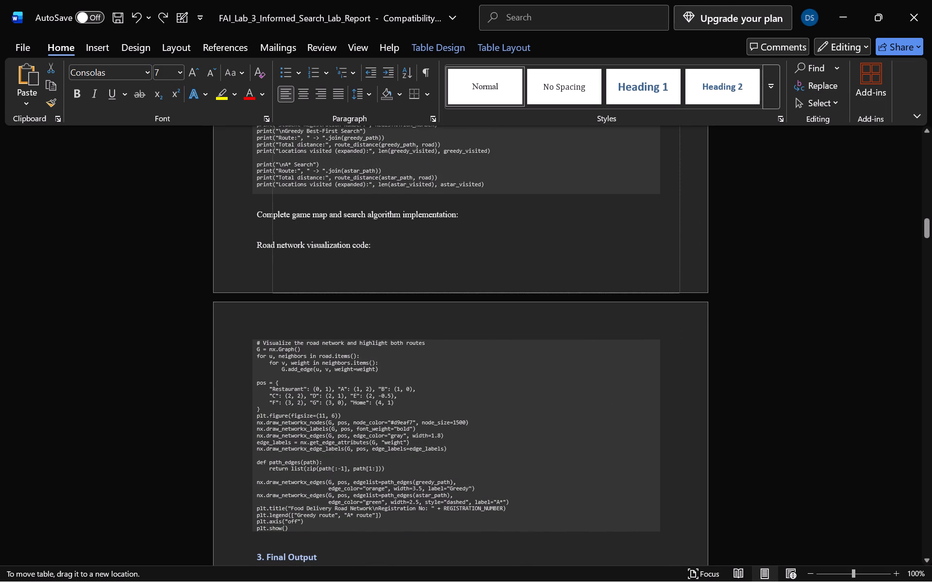
left_click_drag(266, 238, 268, 329)
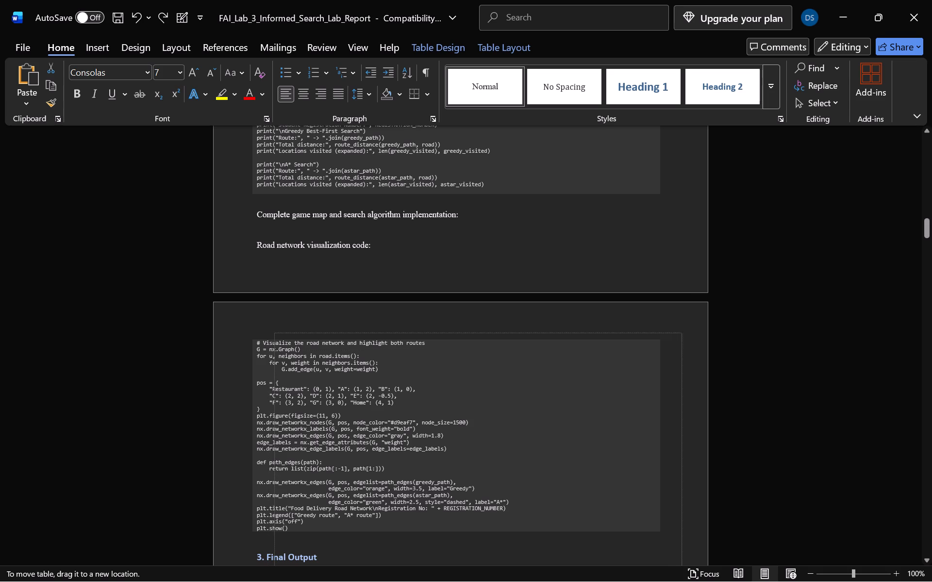
left_click_drag(268, 329, 273, 231)
Examine where the moved game map code block sits relative to the road network code and its caption in Lab Report 1.
scroll(312, 310, "up", 3)
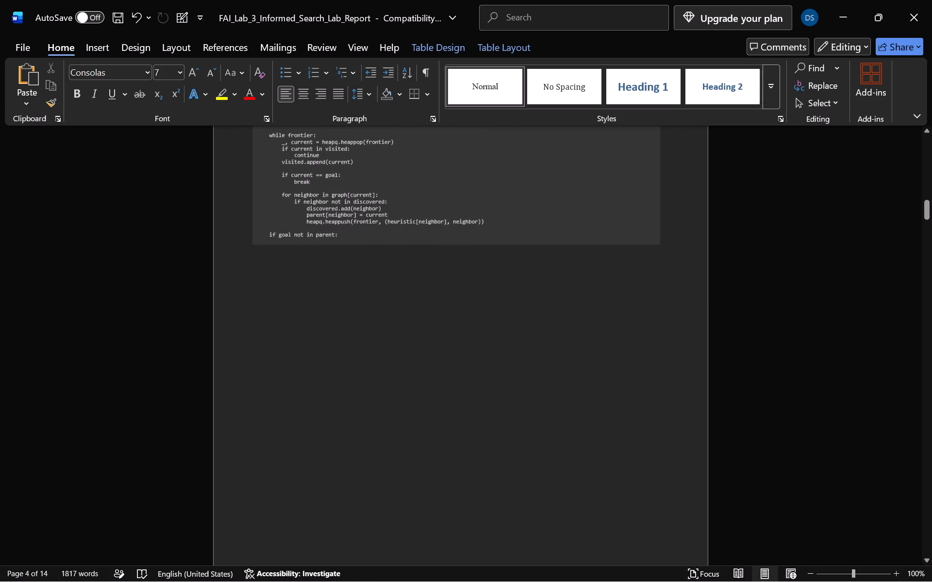
scroll(312, 310, "up", 5)
scroll(312, 310, "down", 1)
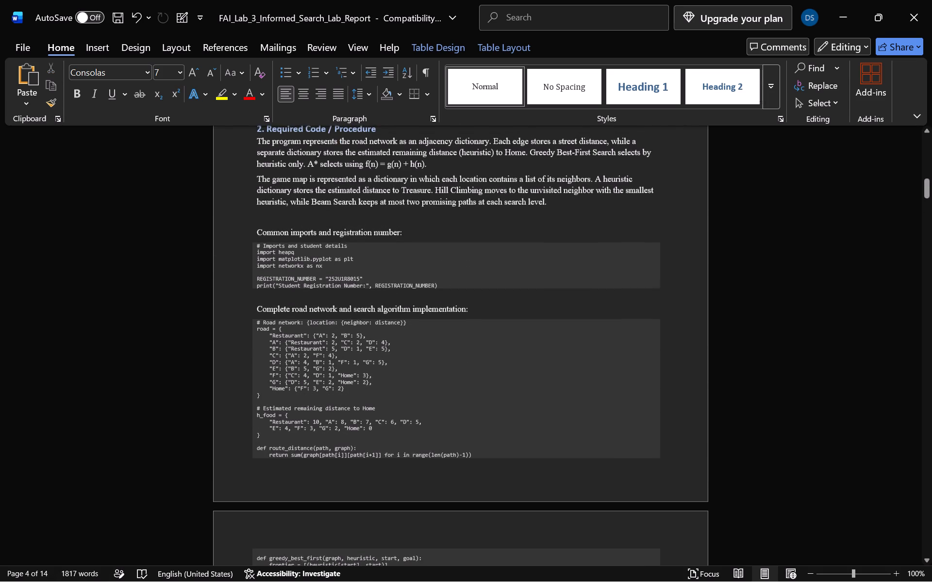
scroll(312, 310, "down", 1)
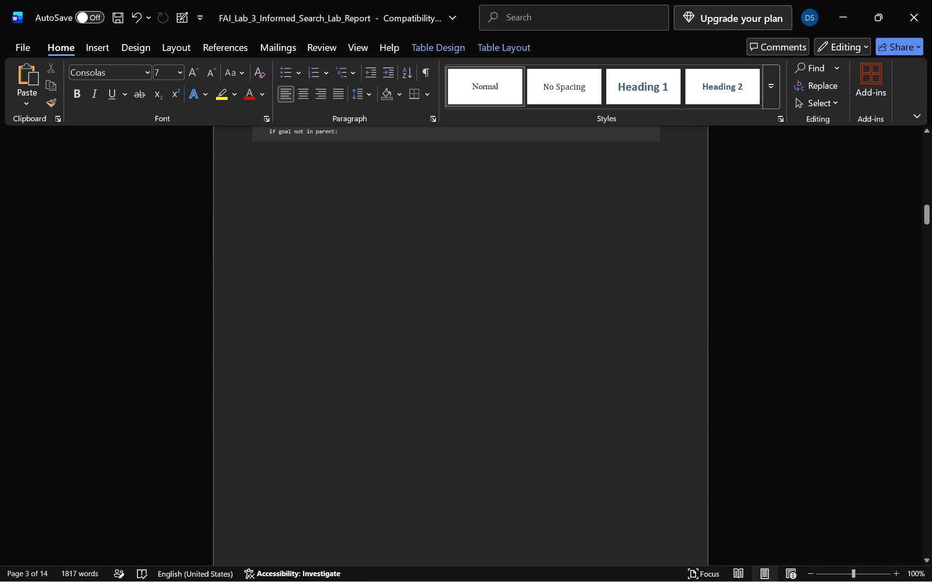
scroll(312, 310, "down", 4)
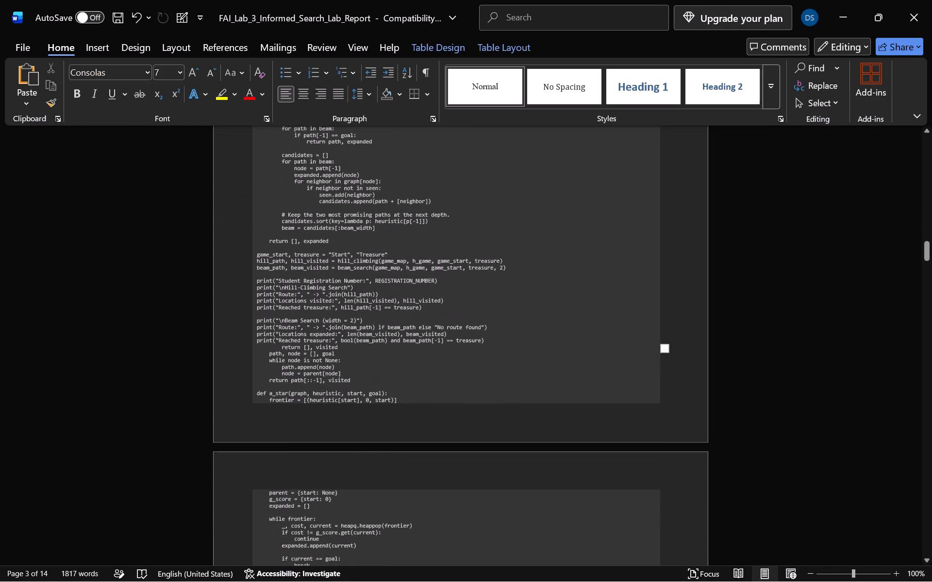
scroll(312, 310, "down", 3)
scroll(312, 310, "up", 1)
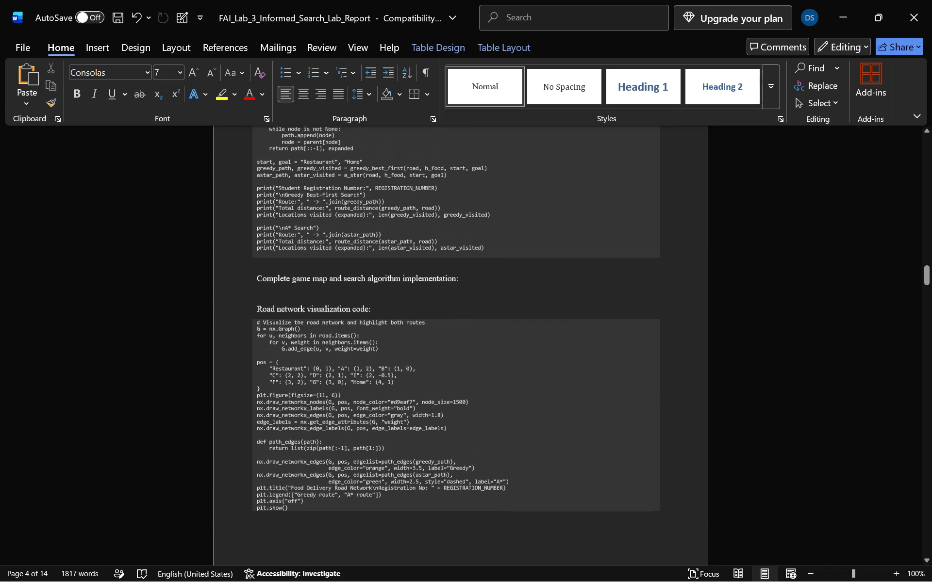
Cut the "Complete game map and search algorithm implementation:" caption and the blank line above it from Lab Report 1.
left_click_drag(470, 281, 314, 272)
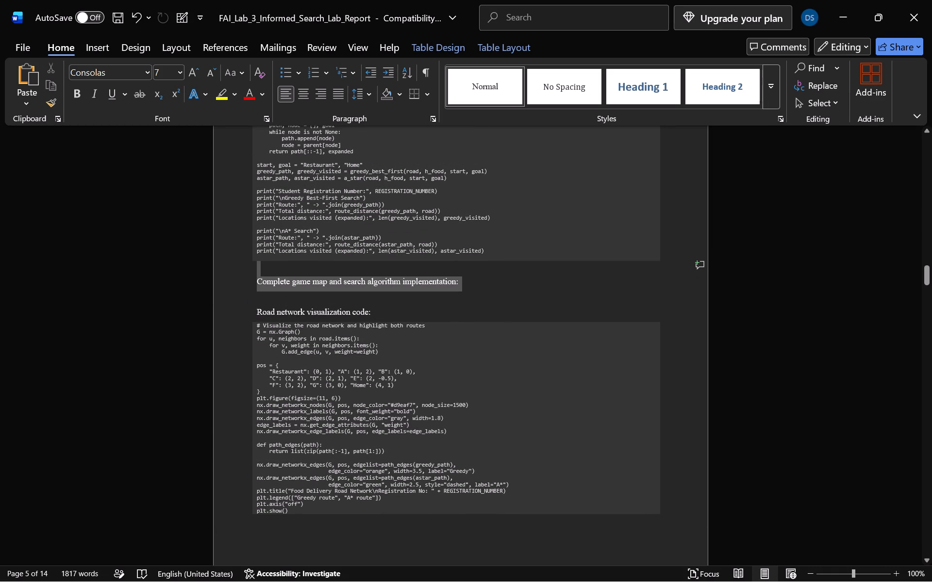
left_click_drag(314, 272, 313, 273)
key("ctrl+c")
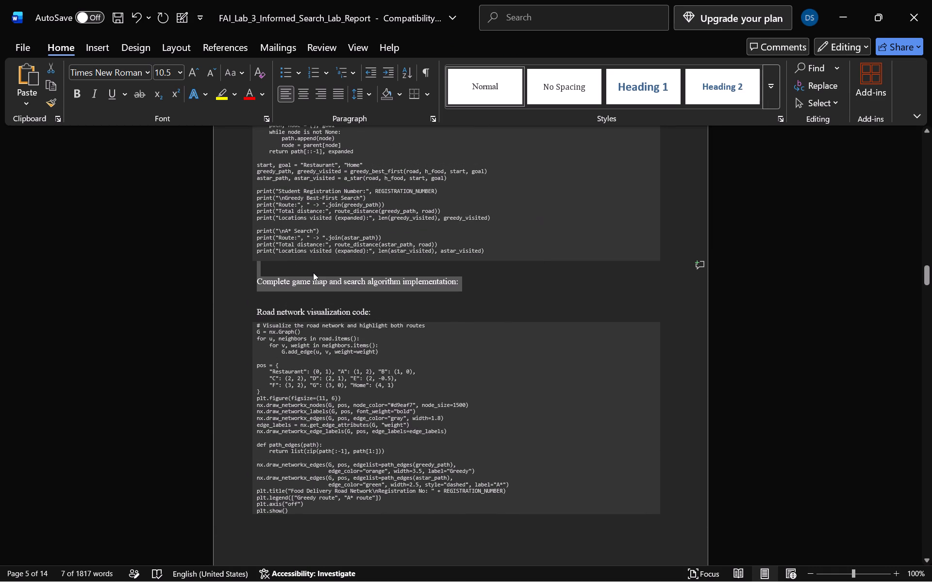
key("ctrl+x")
Place the text cursor after the "if goal not in parent:" line, ahead of the moved game map code block.
scroll(313, 273, "up", 5)
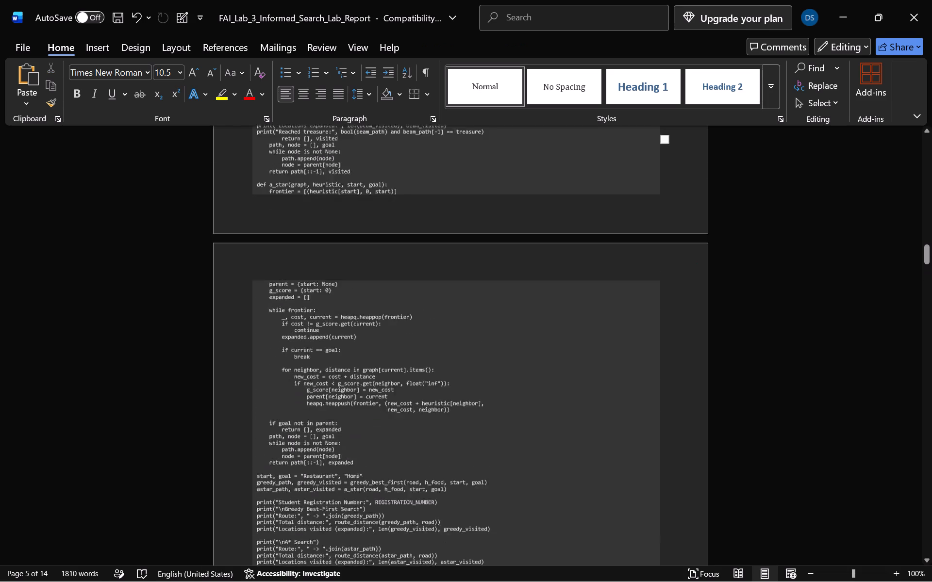
scroll(313, 273, "up", 3)
scroll(313, 353, "up", 1)
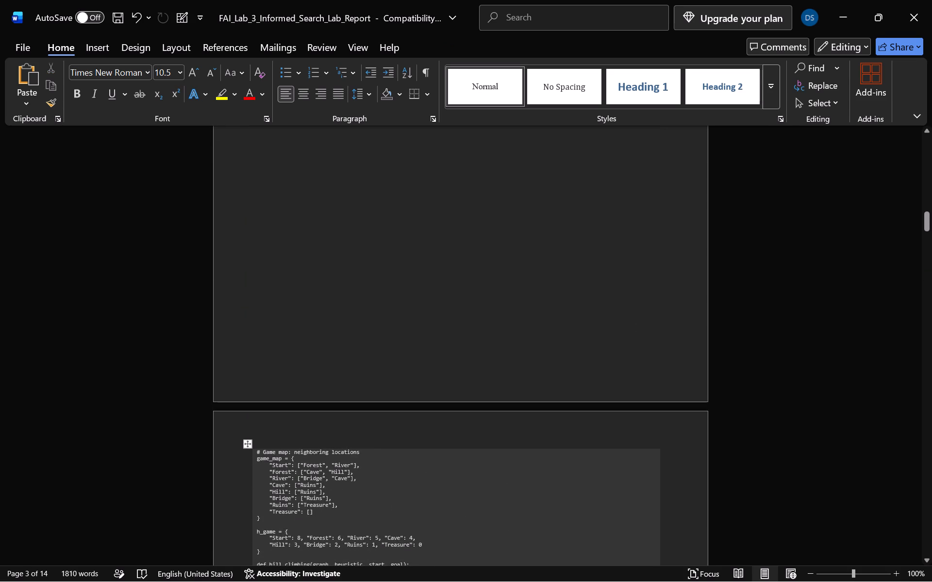
scroll(313, 353, "up", 3)
scroll(313, 353, "down", 3)
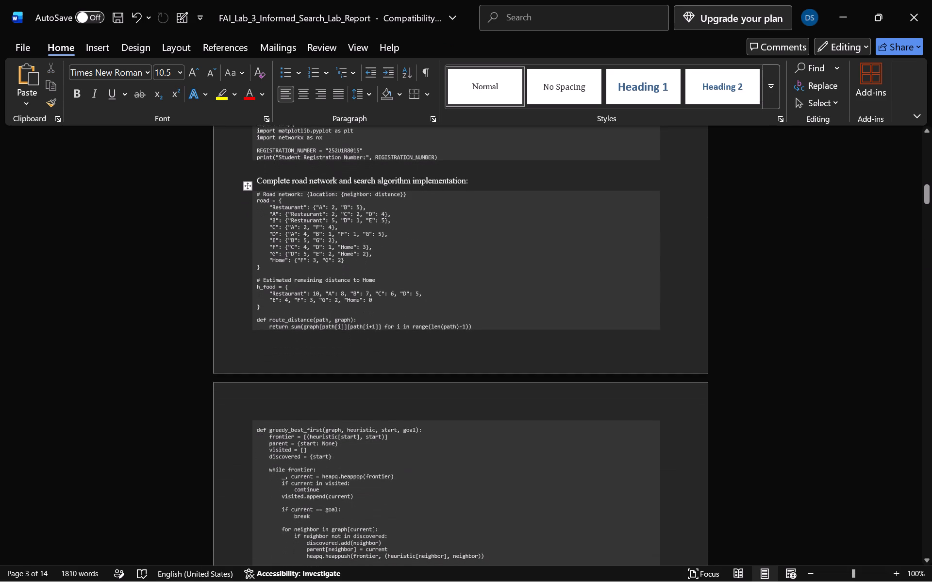
scroll(313, 353, "down", 2)
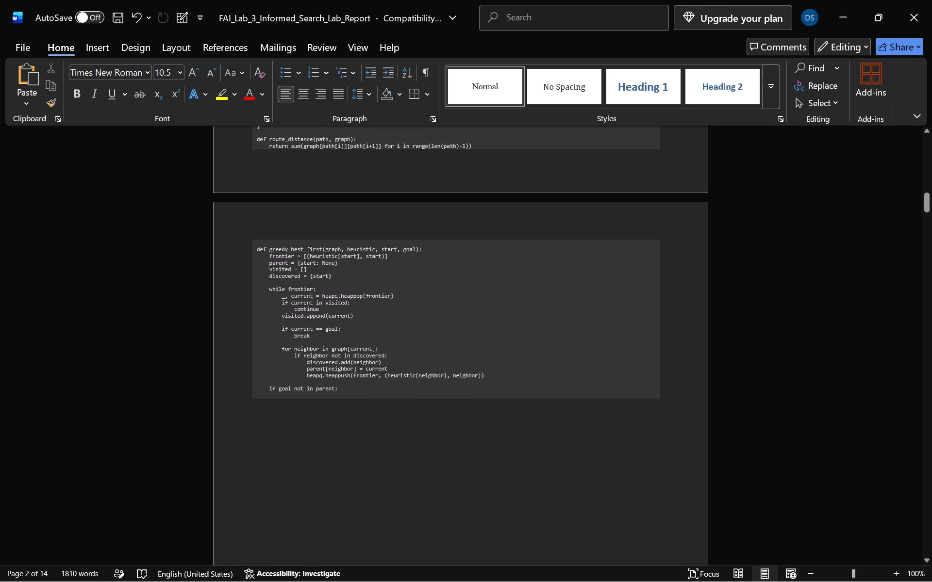
left_click(288, 426)
Examine the layout of Lab Report 1's code section around the gap between the greedy search code and the game map code block.
scroll(288, 426, "down", 2)
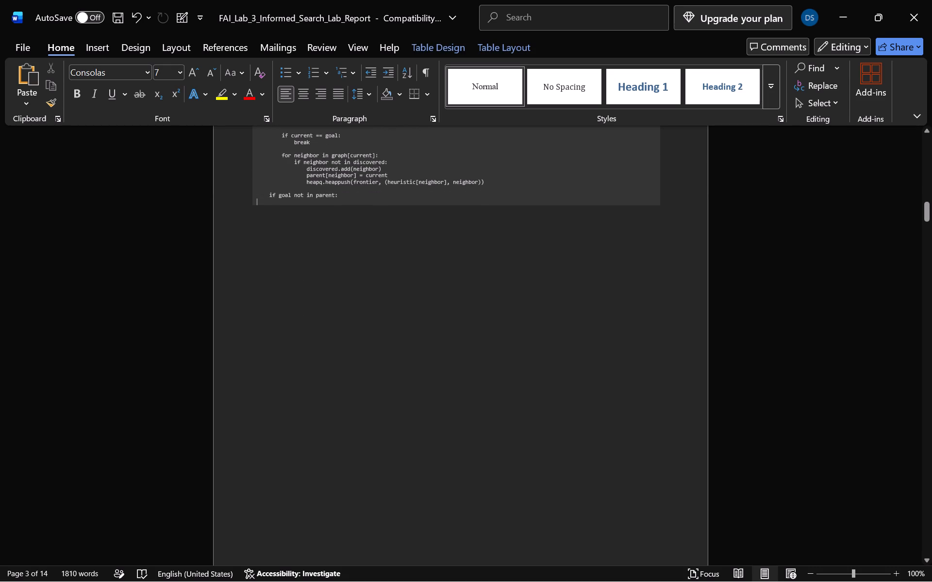
scroll(288, 426, "down", 2)
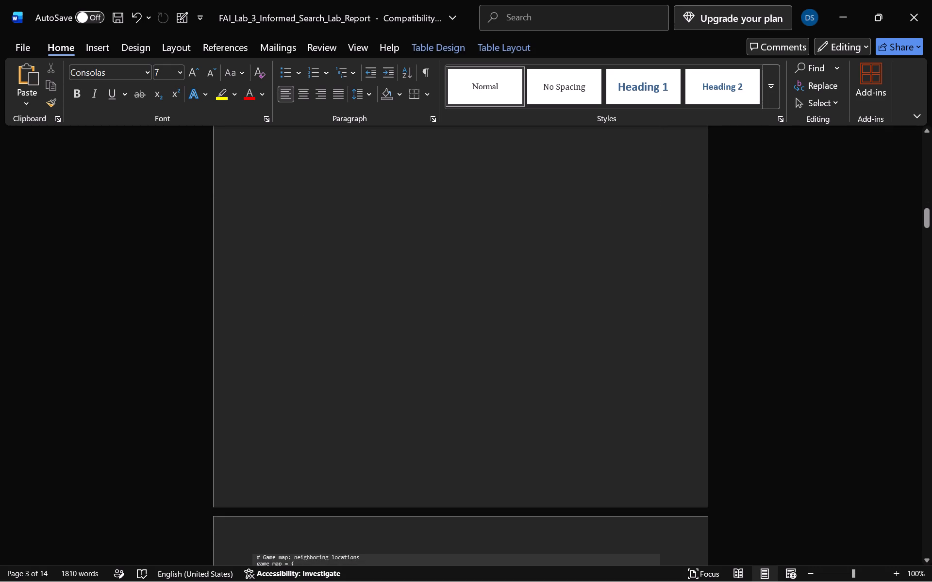
scroll(263, 537, "down", 4)
scroll(263, 537, "up", 6)
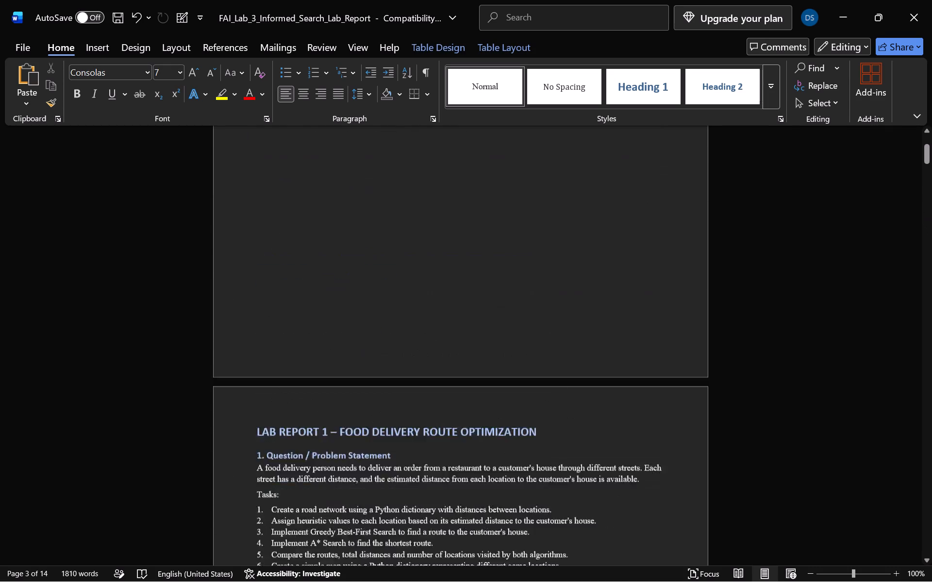
scroll(263, 537, "down", 5)
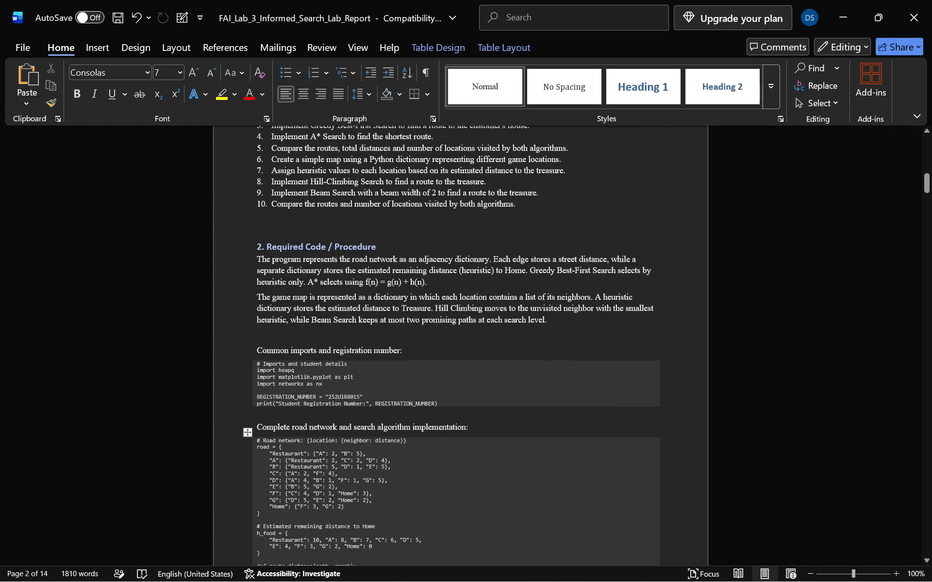
scroll(263, 537, "down", 1)
scroll(363, 455, "down", 2)
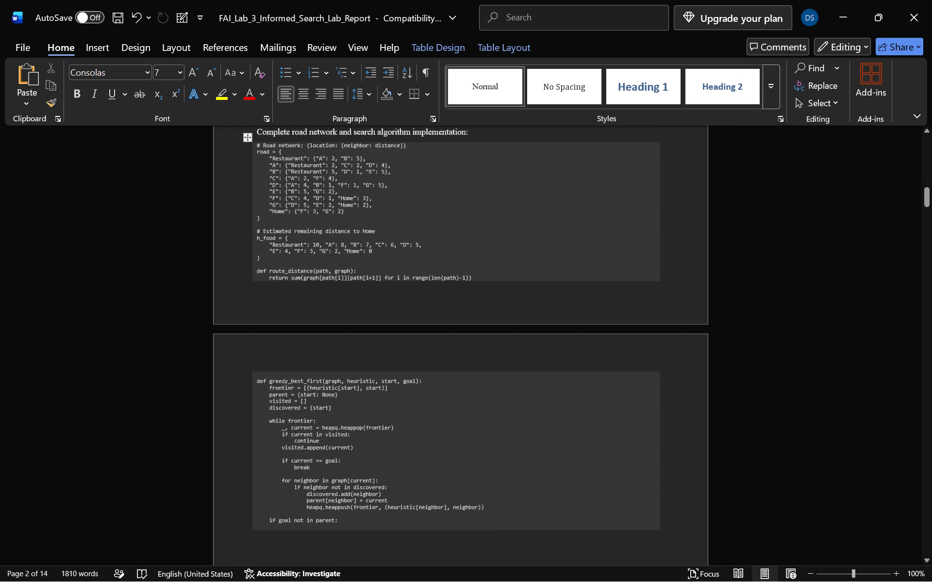
scroll(363, 455, "down", 6)
scroll(363, 455, "right", 1)
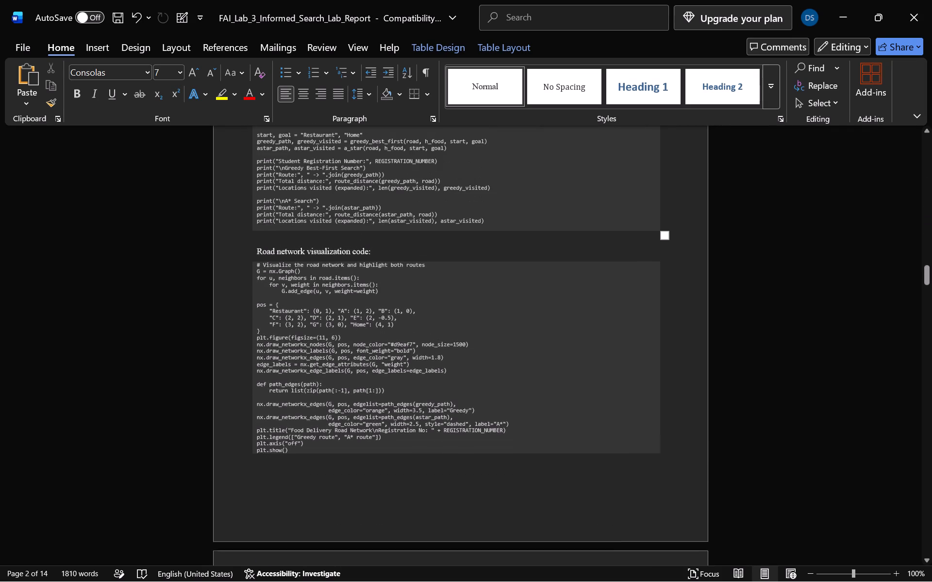
scroll(363, 455, "right", 2)
scroll(363, 455, "up", 1)
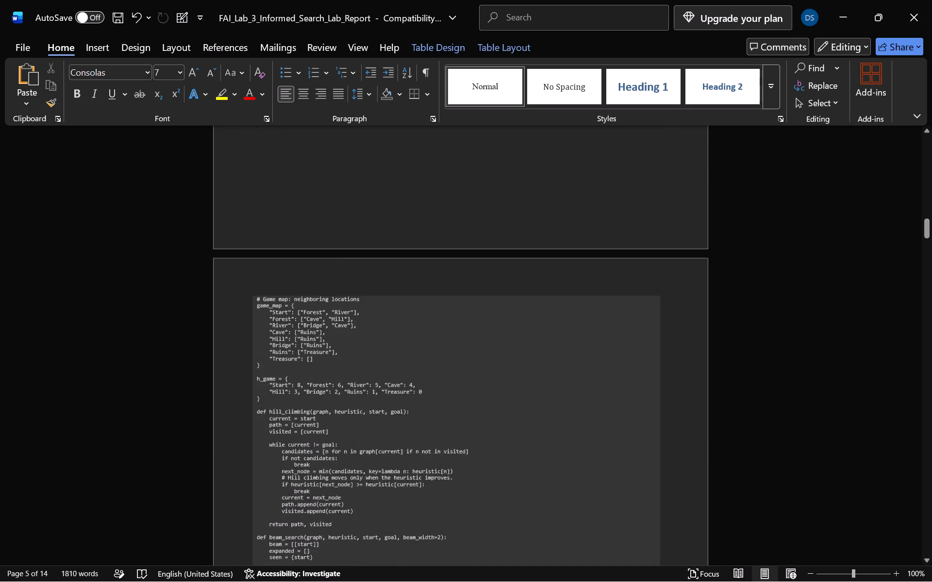
scroll(363, 455, "up", 1)
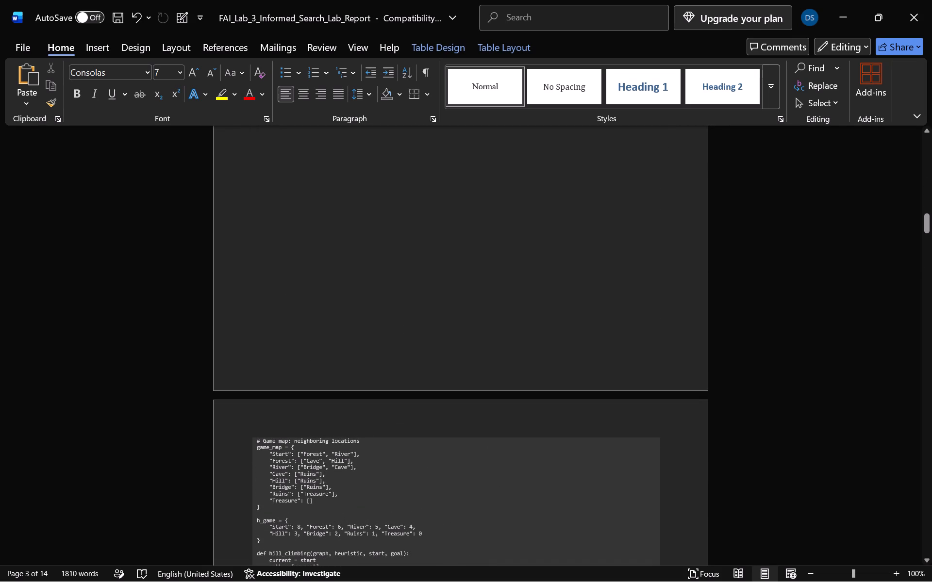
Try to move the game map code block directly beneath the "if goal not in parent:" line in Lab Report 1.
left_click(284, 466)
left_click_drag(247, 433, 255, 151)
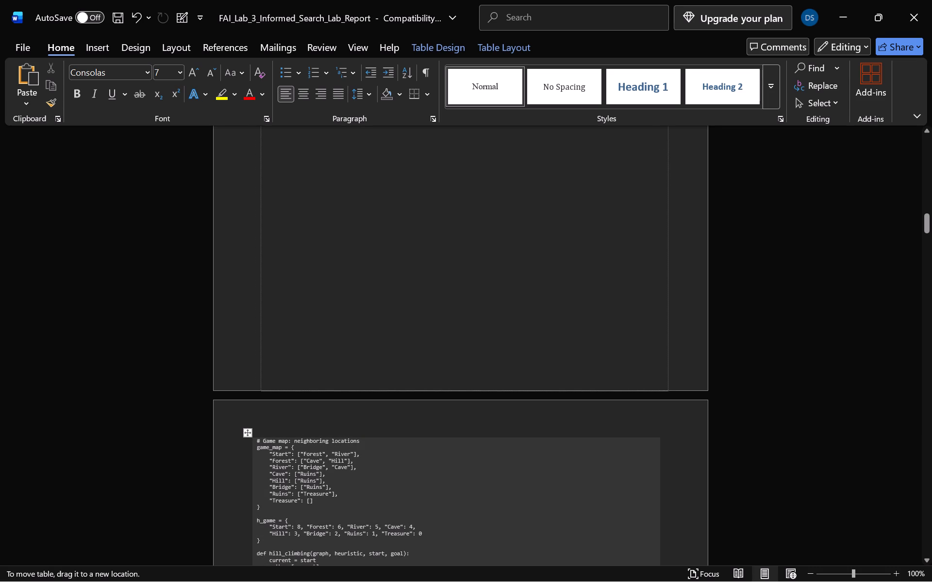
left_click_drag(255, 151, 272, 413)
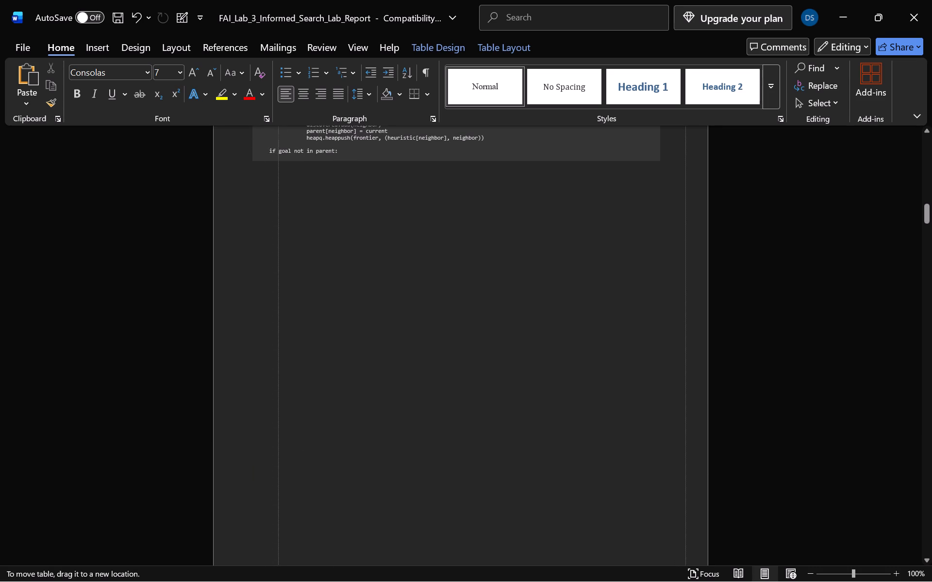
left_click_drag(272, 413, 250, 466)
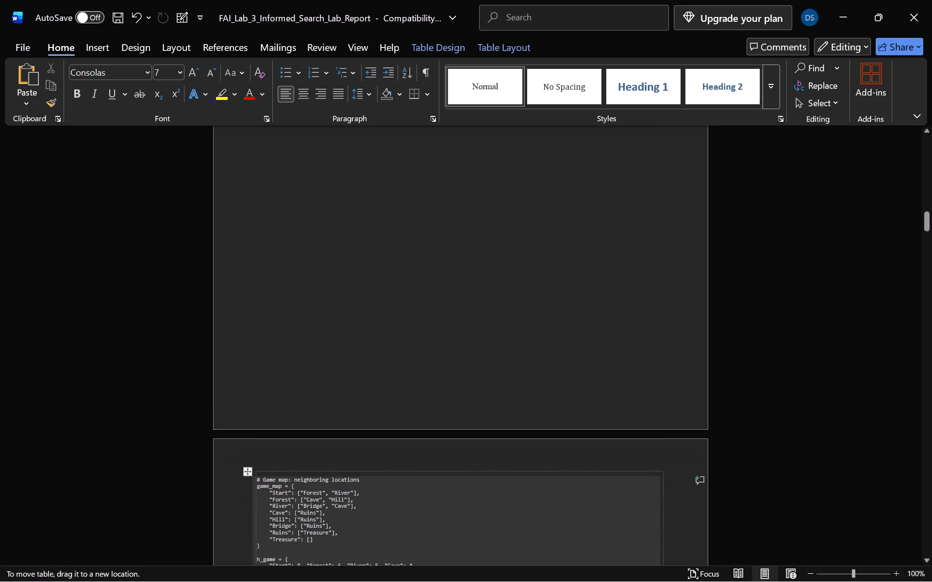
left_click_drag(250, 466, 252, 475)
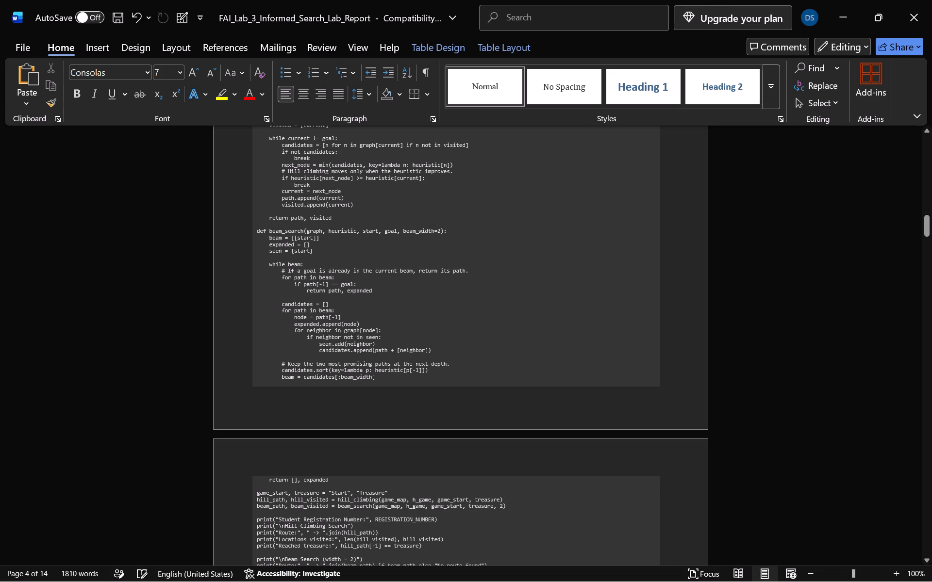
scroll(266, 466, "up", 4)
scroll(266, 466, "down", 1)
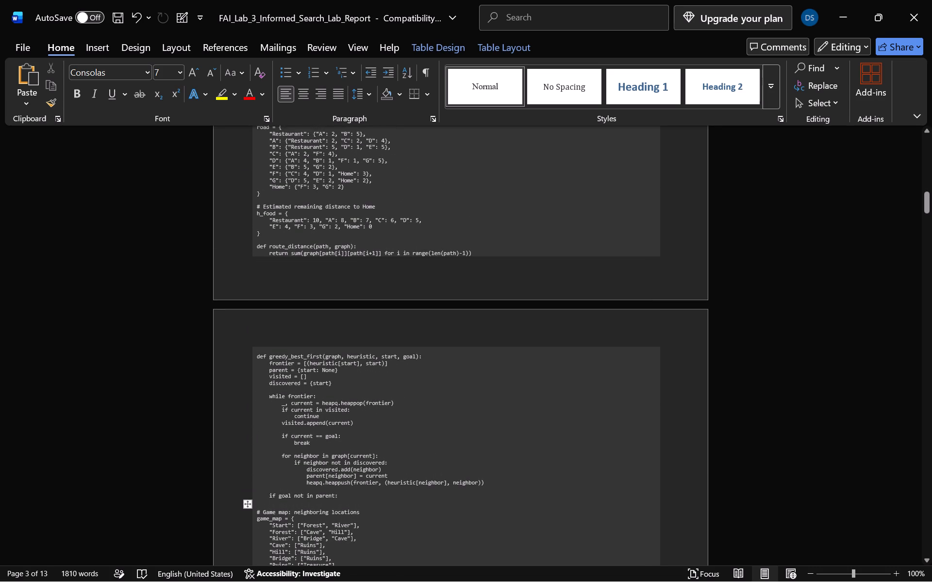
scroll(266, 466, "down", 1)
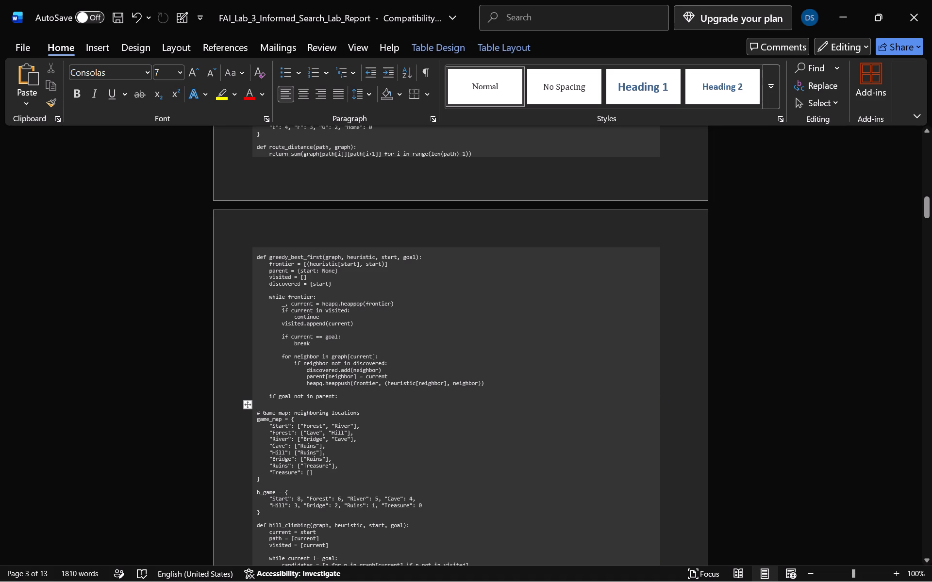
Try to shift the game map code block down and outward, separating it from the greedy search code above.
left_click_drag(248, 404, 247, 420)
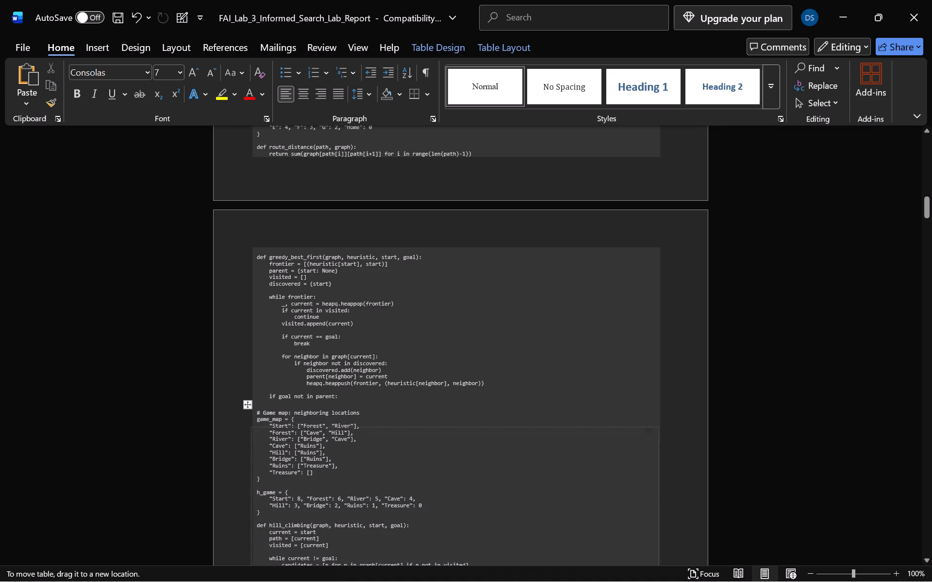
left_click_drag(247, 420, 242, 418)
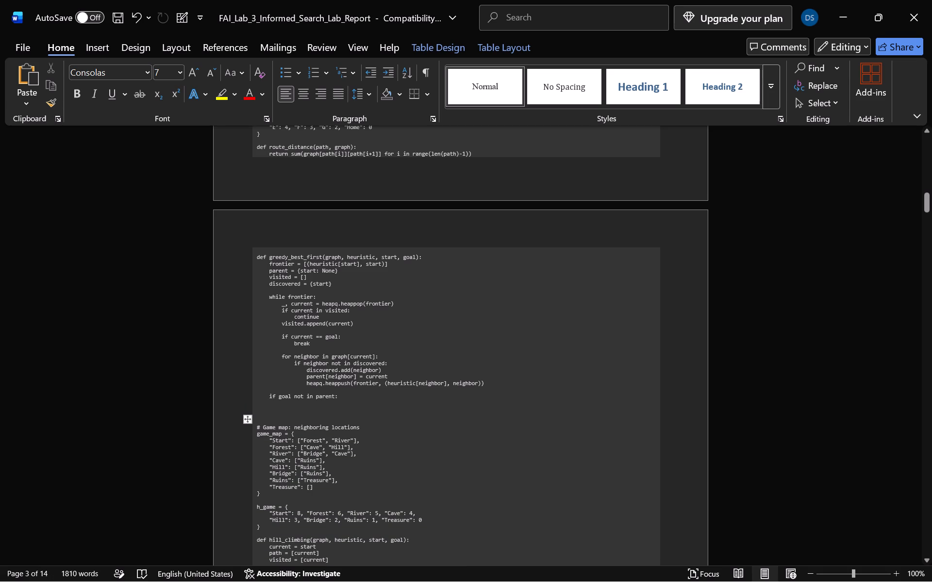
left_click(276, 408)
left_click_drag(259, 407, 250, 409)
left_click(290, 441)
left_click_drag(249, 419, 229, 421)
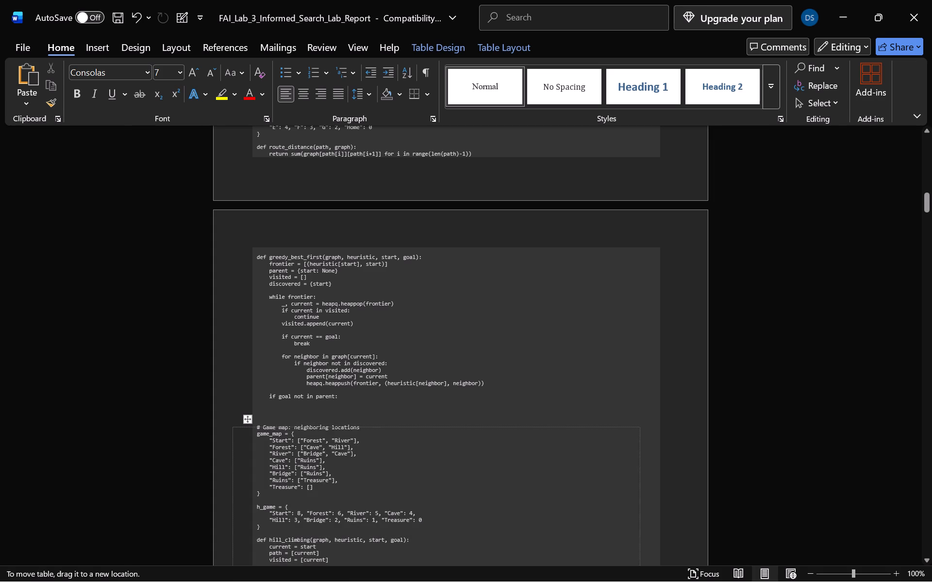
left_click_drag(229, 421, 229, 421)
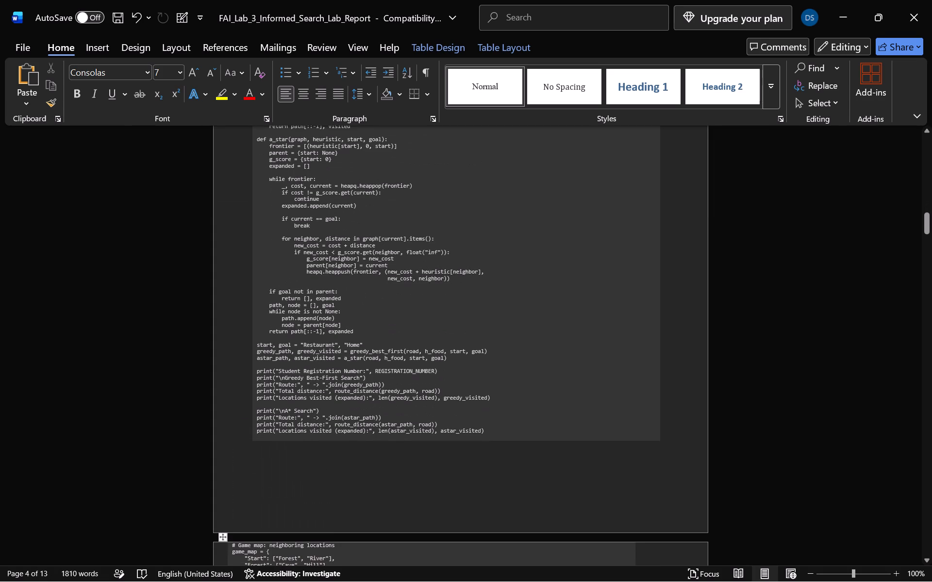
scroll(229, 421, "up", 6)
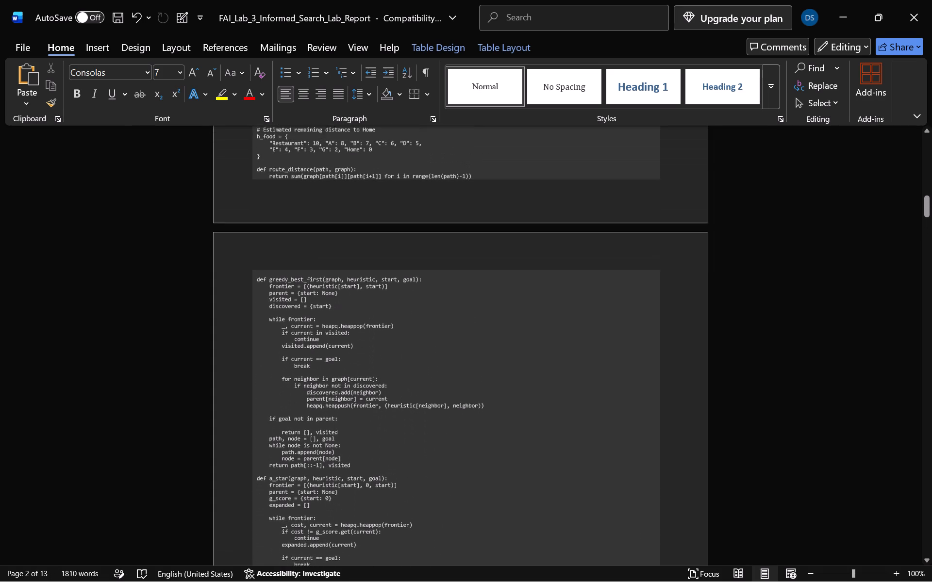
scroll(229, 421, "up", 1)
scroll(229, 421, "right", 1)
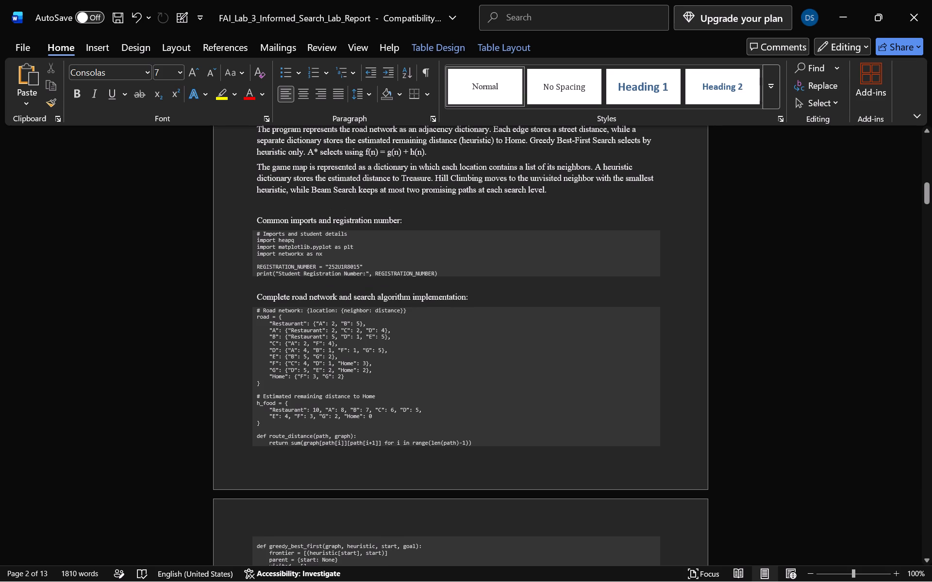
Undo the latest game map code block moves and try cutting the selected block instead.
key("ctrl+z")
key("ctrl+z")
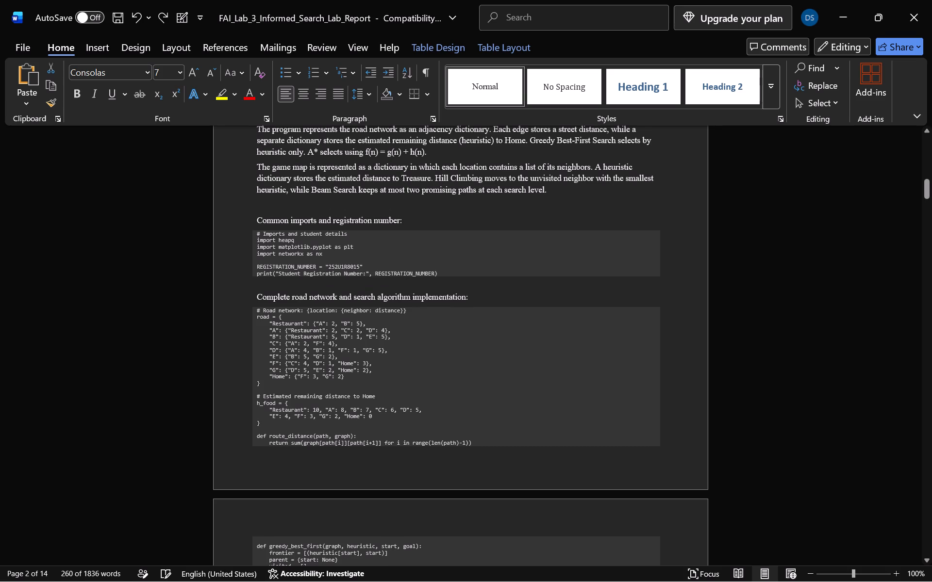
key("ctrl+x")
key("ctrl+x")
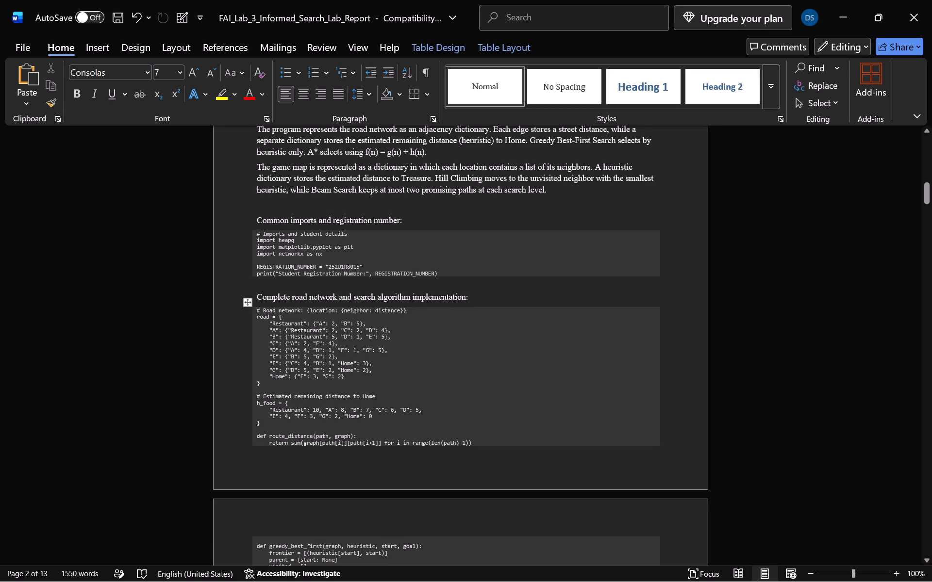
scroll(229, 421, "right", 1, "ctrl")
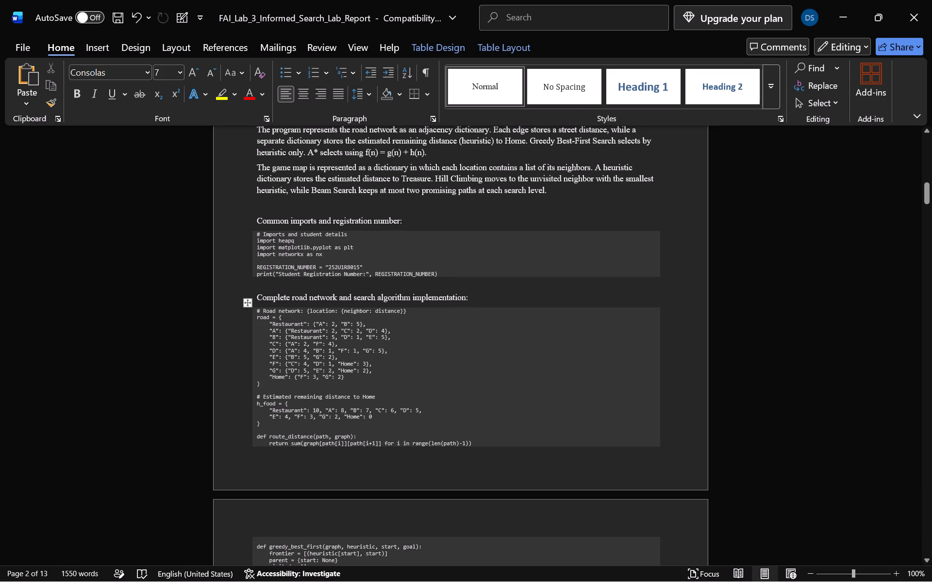
Undo the cut, the caption removal and the earlier moves until the game map code block is back in Lab Report 2.
key("ctrl+z")
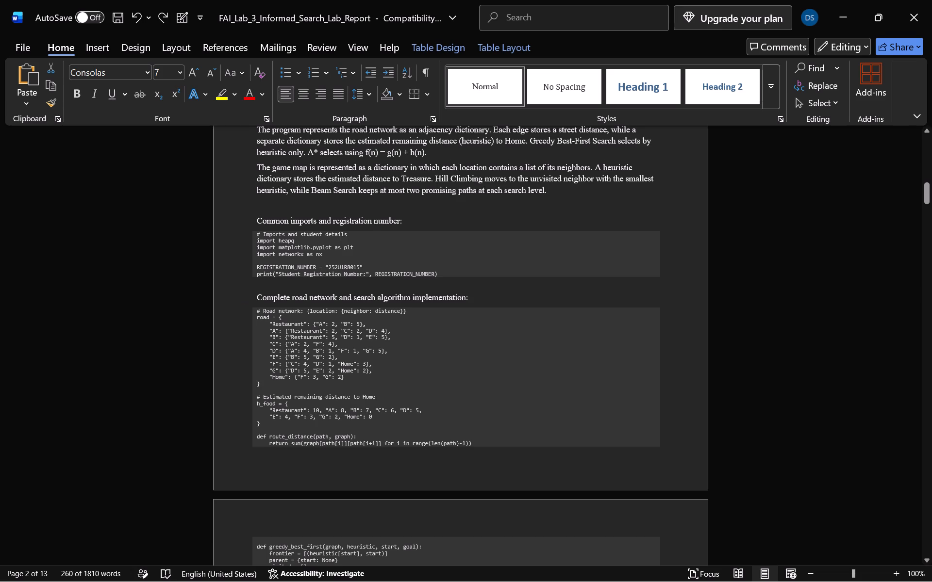
key("ctrl+z")
scroll(229, 421, "right", 1)
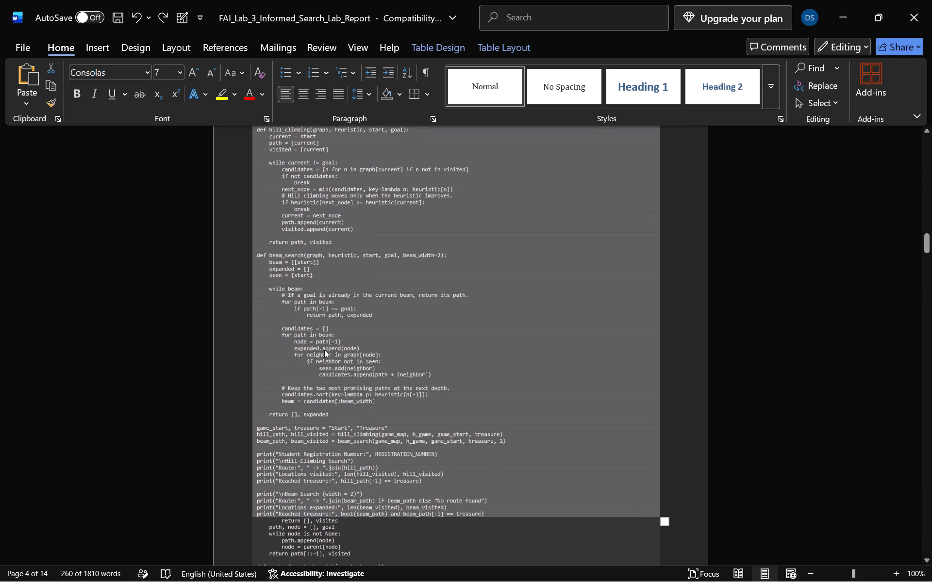
left_click(332, 351)
scroll(332, 351, "up", 3)
key("ctrl+z")
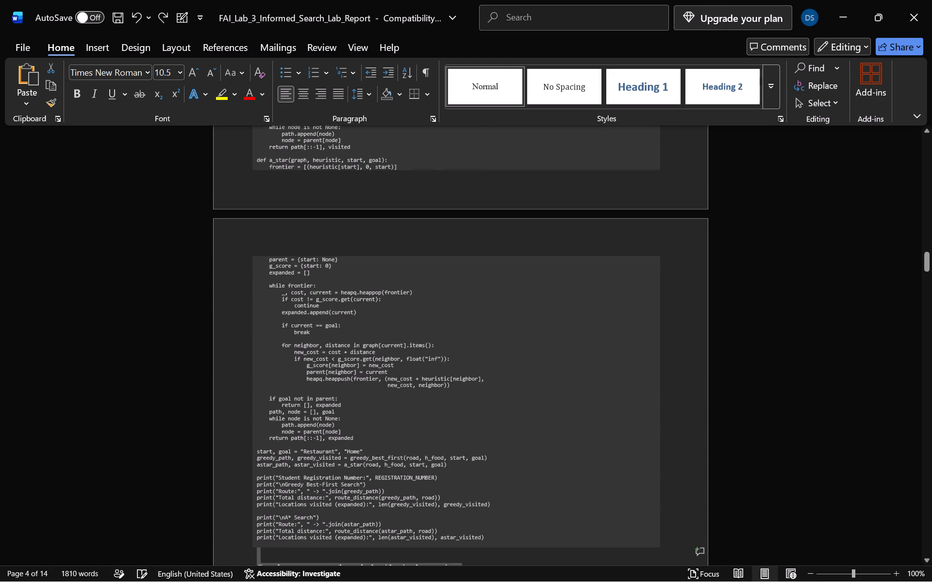
key("ctrl+z")
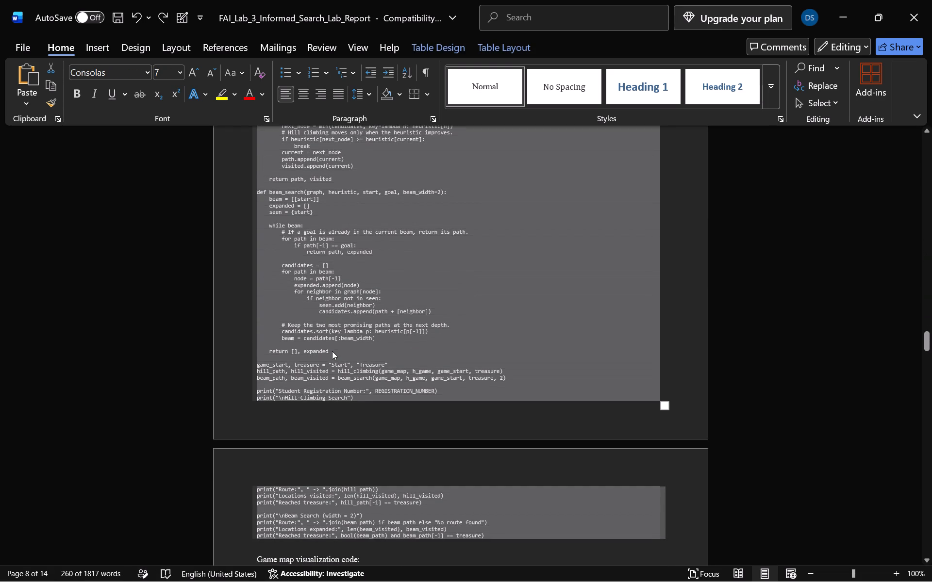
Try to move the game map code block from Lab Report 2's "2. Required Code / Procedure" section up toward Lab Report 1.
scroll(332, 351, "up", 5)
scroll(332, 351, "down", 1)
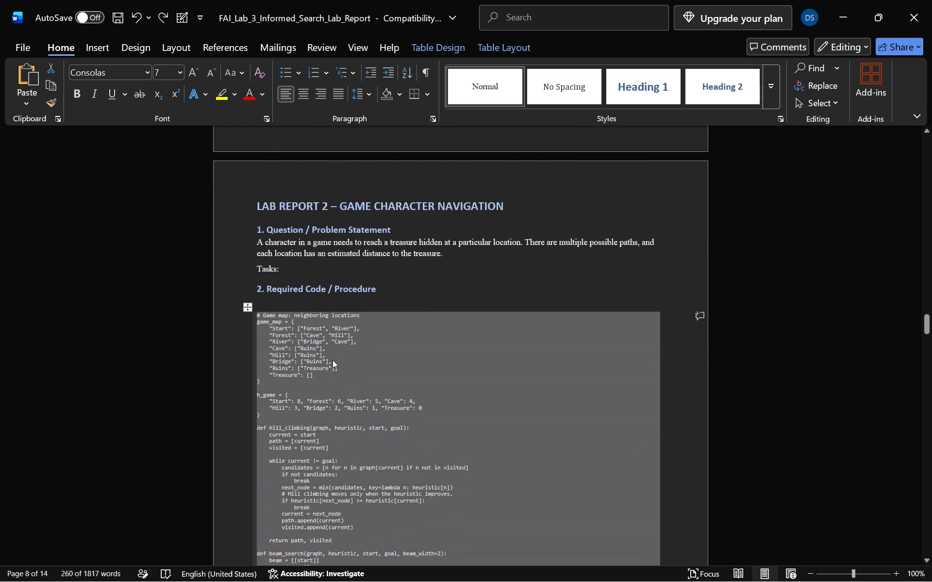
left_click(333, 379)
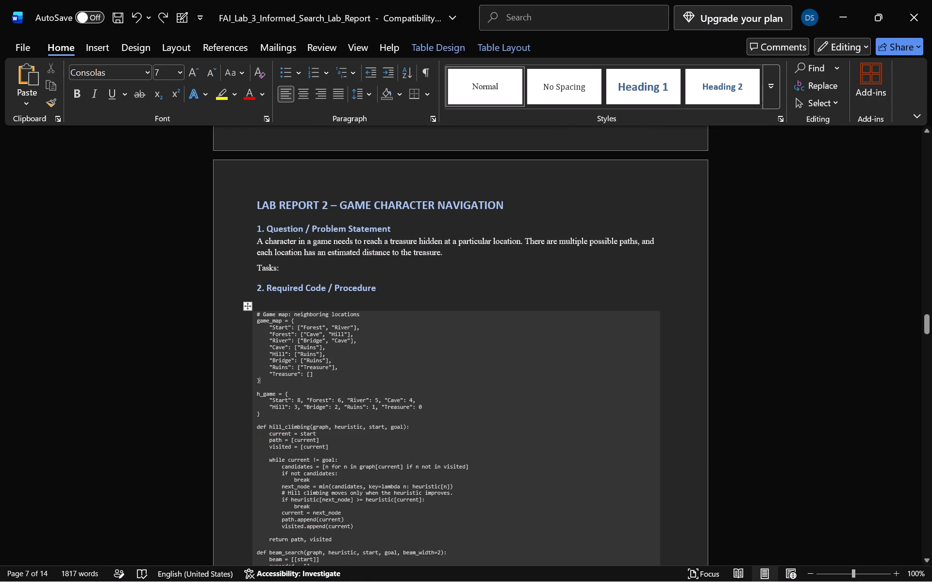
left_click_drag(248, 308, 284, 162)
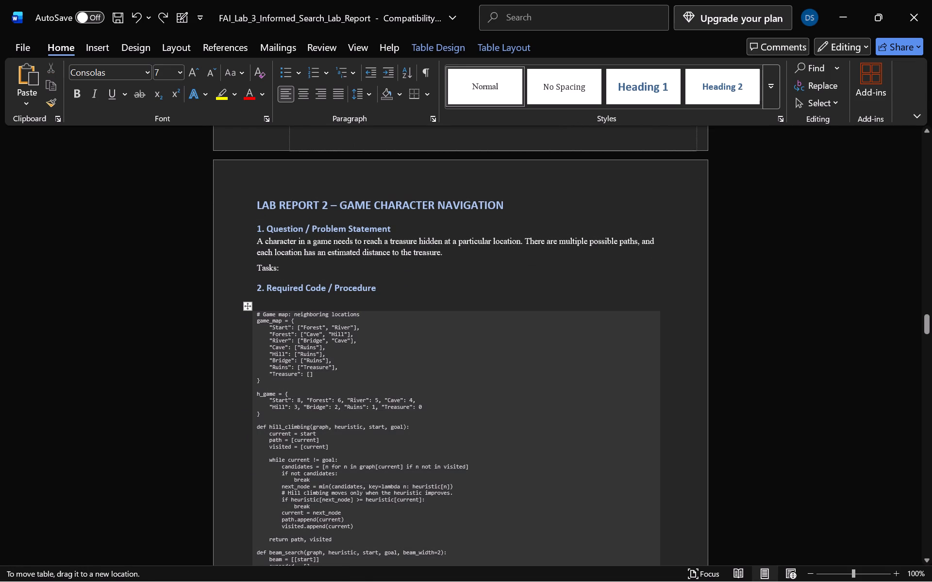
left_click_drag(284, 162, 270, 321)
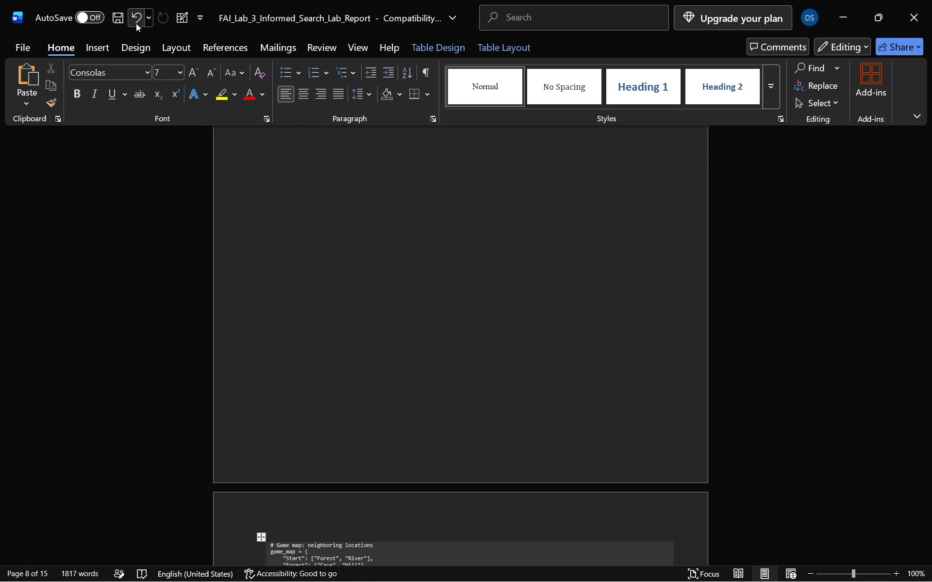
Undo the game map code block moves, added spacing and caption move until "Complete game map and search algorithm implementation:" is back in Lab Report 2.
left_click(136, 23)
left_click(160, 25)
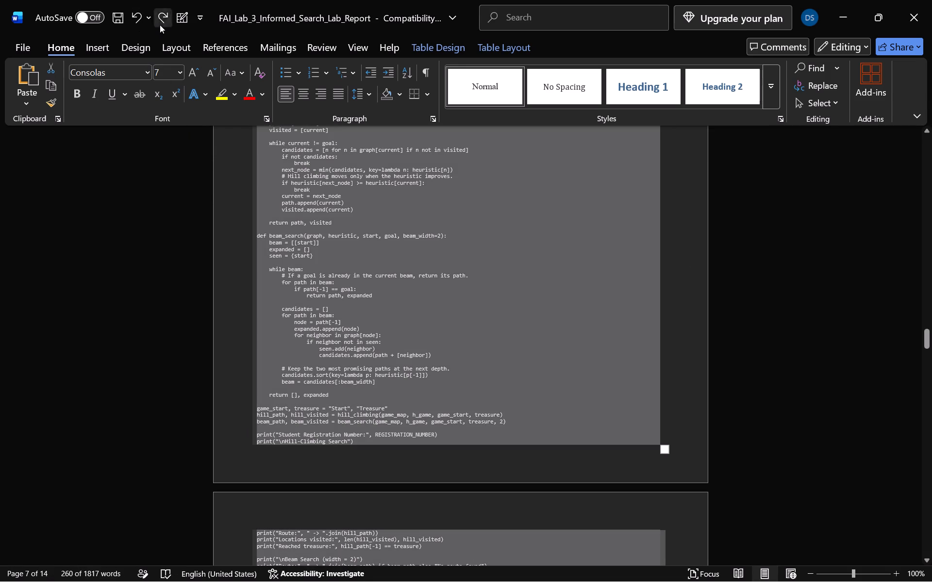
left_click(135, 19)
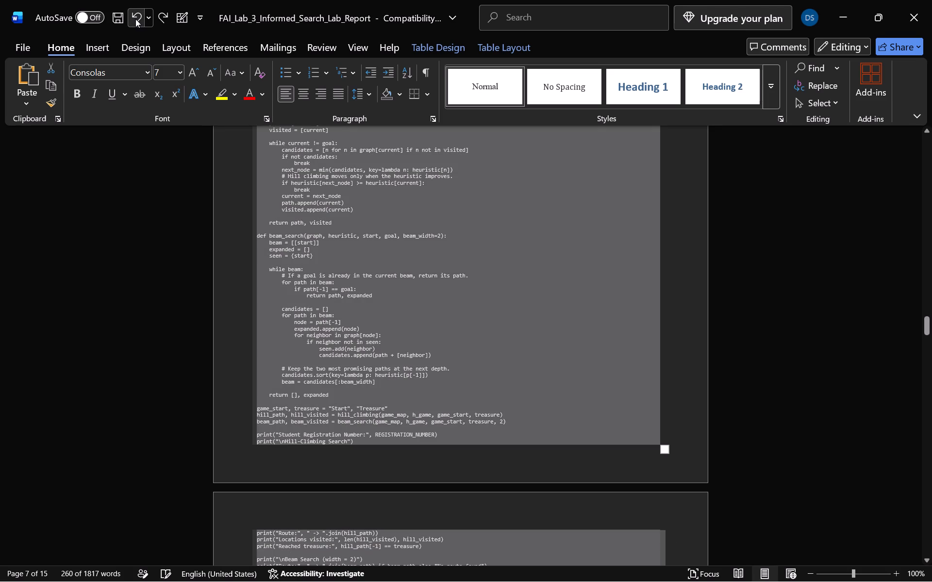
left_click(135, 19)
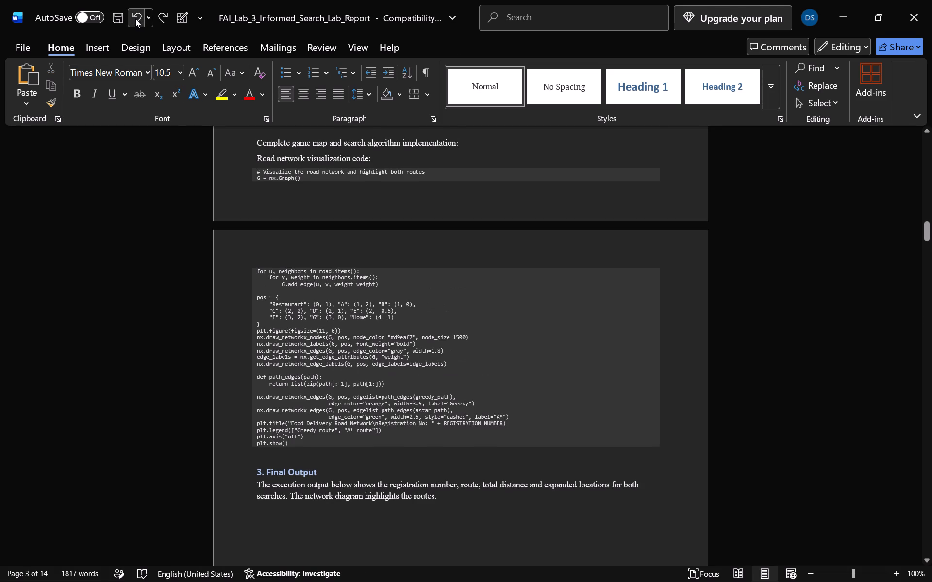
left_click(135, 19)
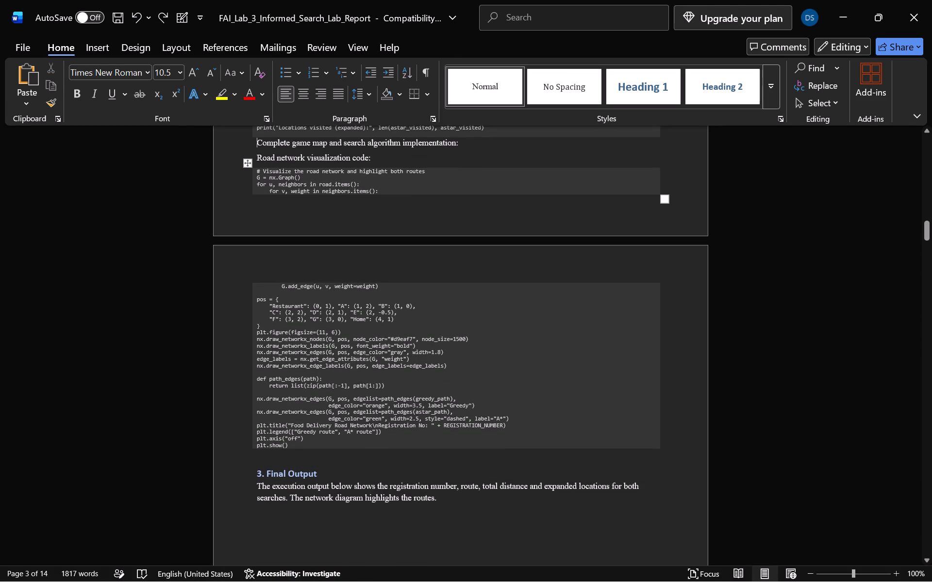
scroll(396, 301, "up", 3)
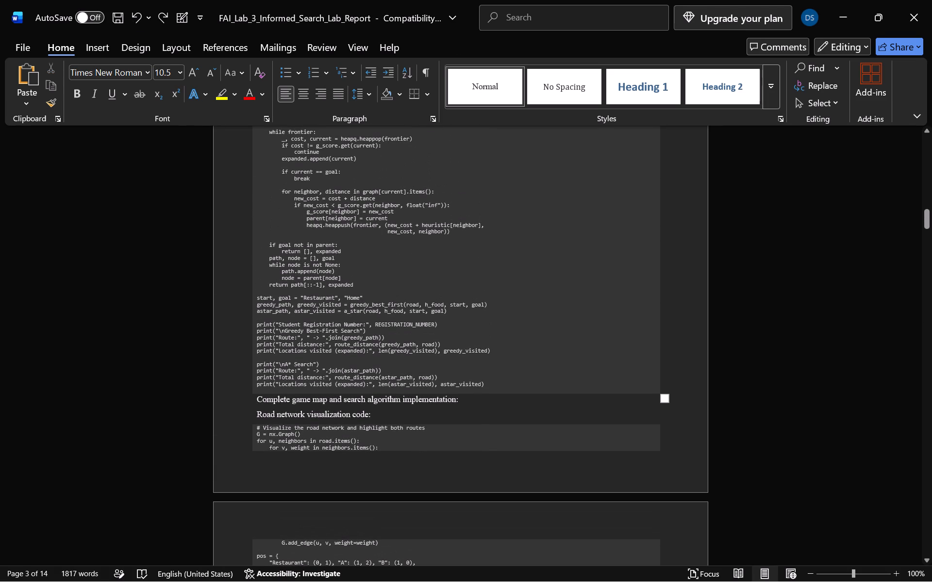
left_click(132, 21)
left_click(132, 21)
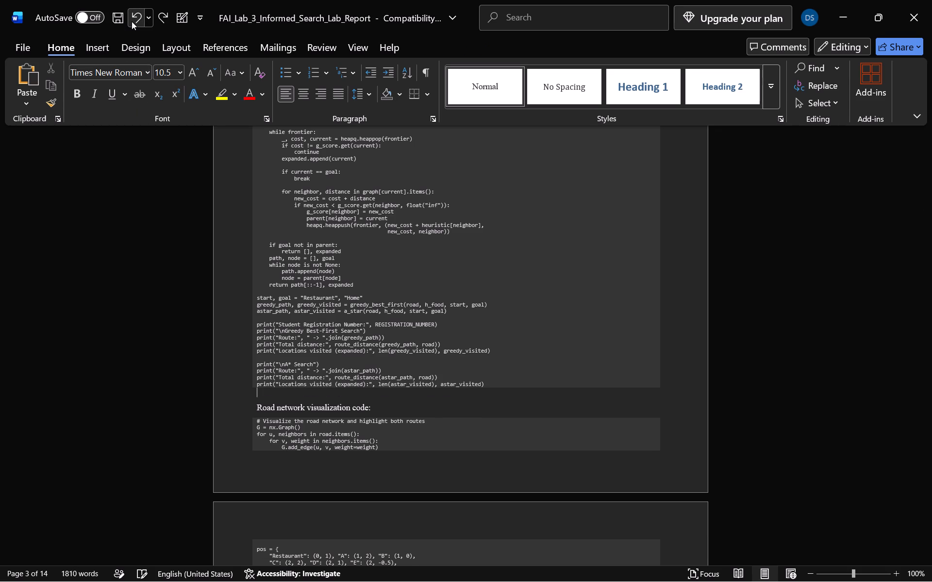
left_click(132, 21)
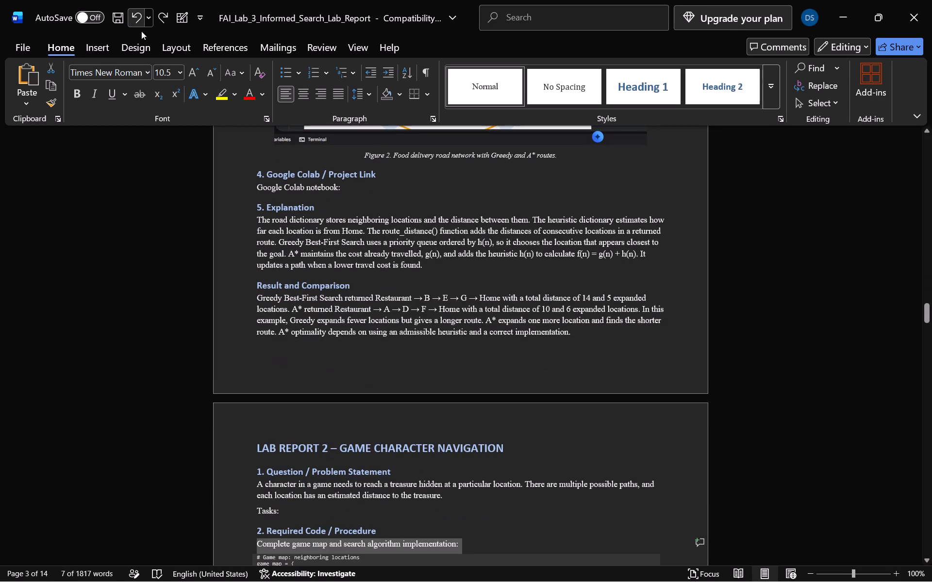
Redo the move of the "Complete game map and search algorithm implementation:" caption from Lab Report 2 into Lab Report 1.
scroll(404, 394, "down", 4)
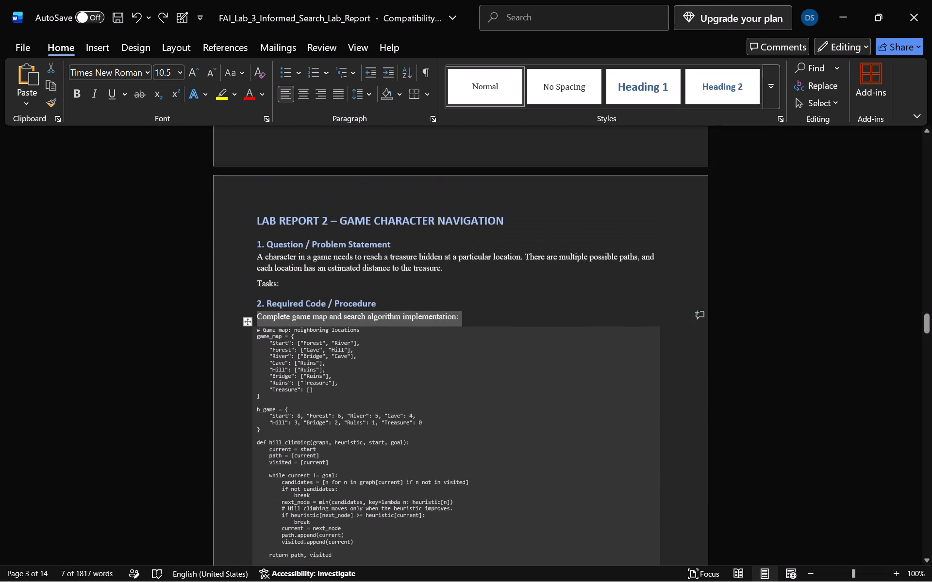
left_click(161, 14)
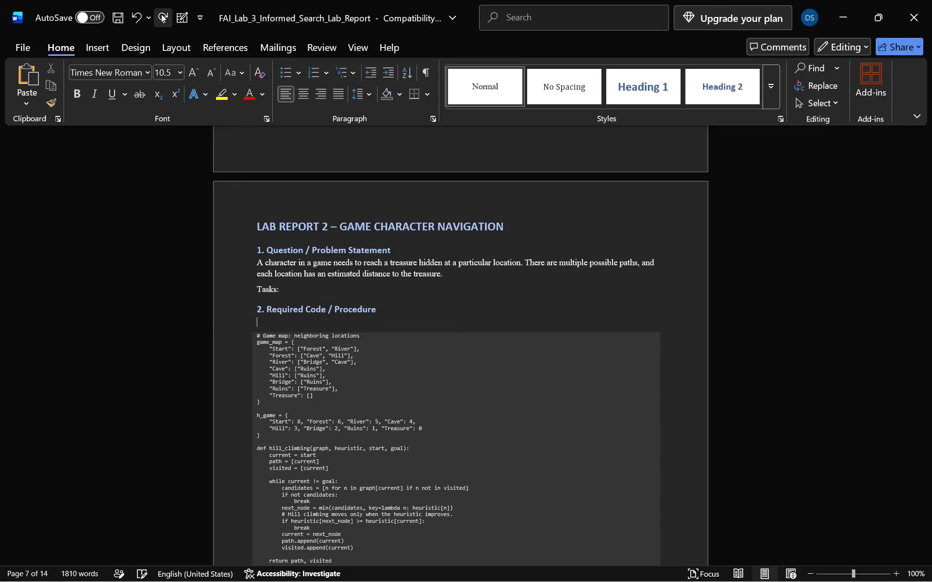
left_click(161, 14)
Examine Lab Report 1's "2. Required Code / Procedure" section, from its introductory text through the relocated game map caption and visualization code.
scroll(431, 276, "up", 7)
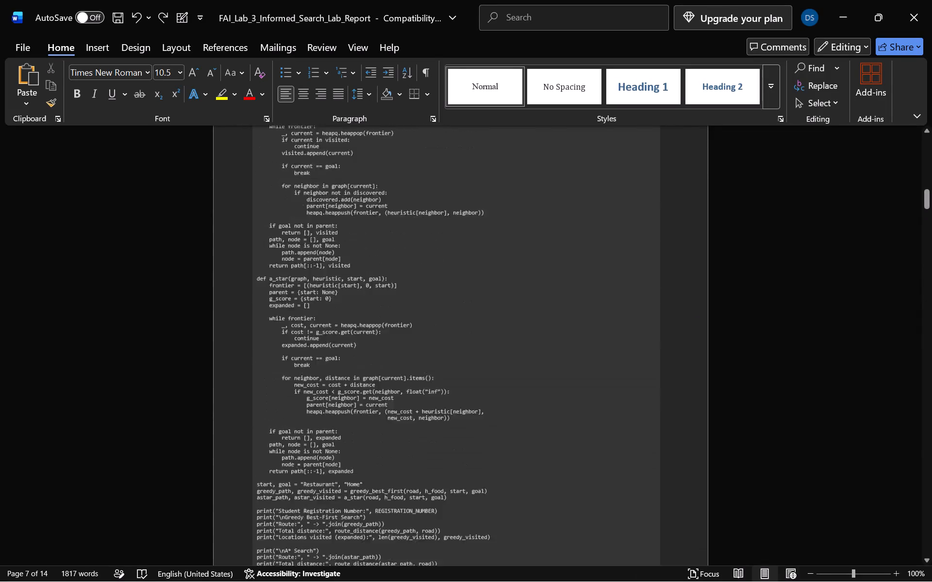
scroll(431, 276, "up", 3)
scroll(431, 276, "down", 1)
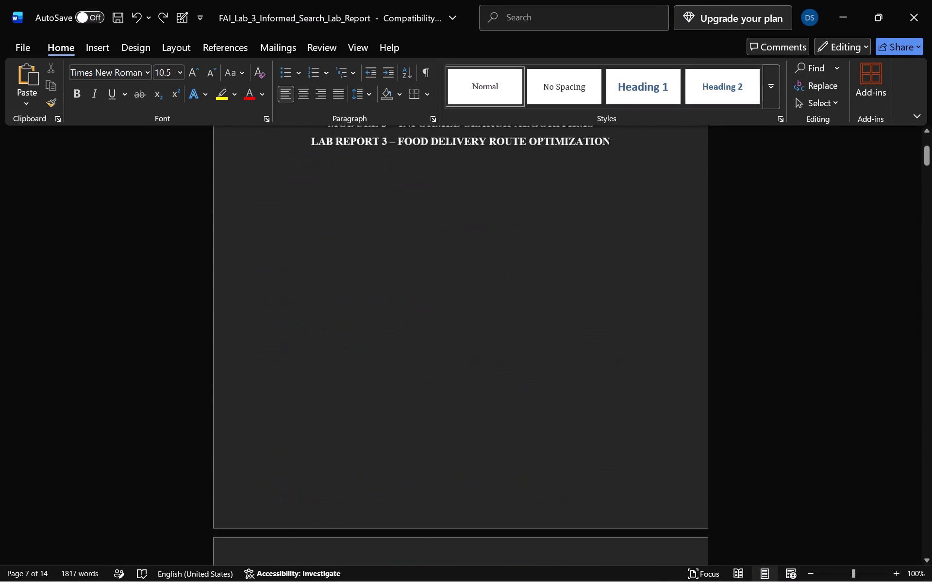
scroll(431, 276, "down", 1)
scroll(431, 276, "up", 4)
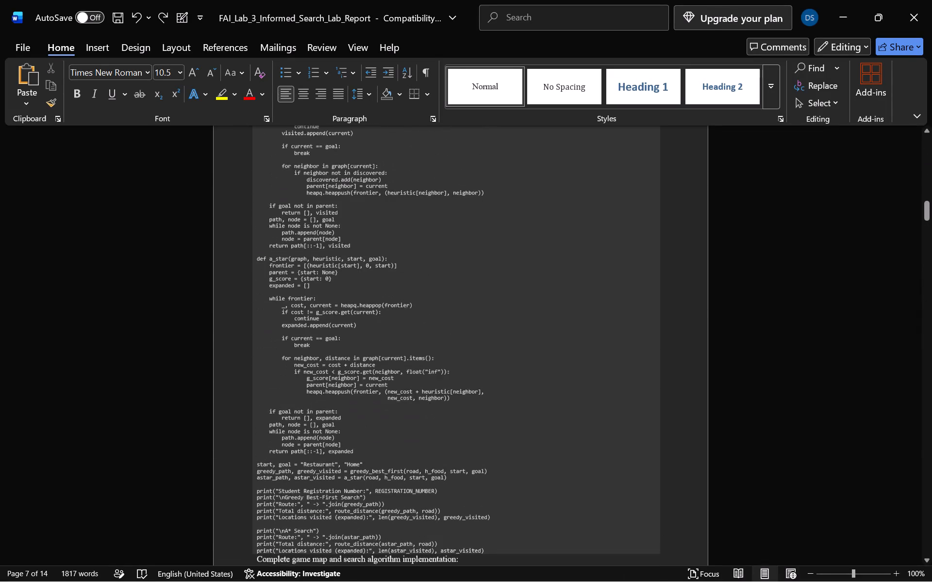
scroll(431, 276, "up", 4)
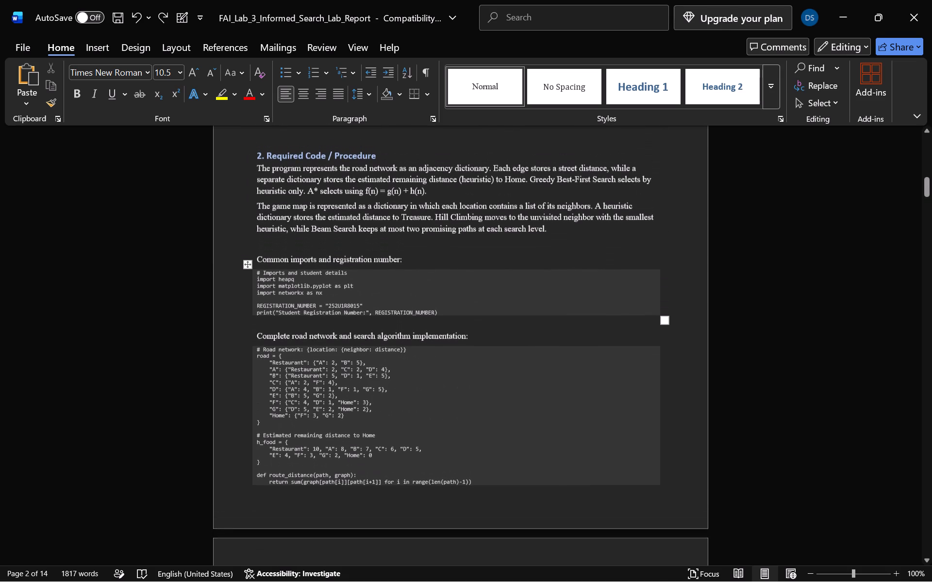
scroll(431, 276, "up", 1)
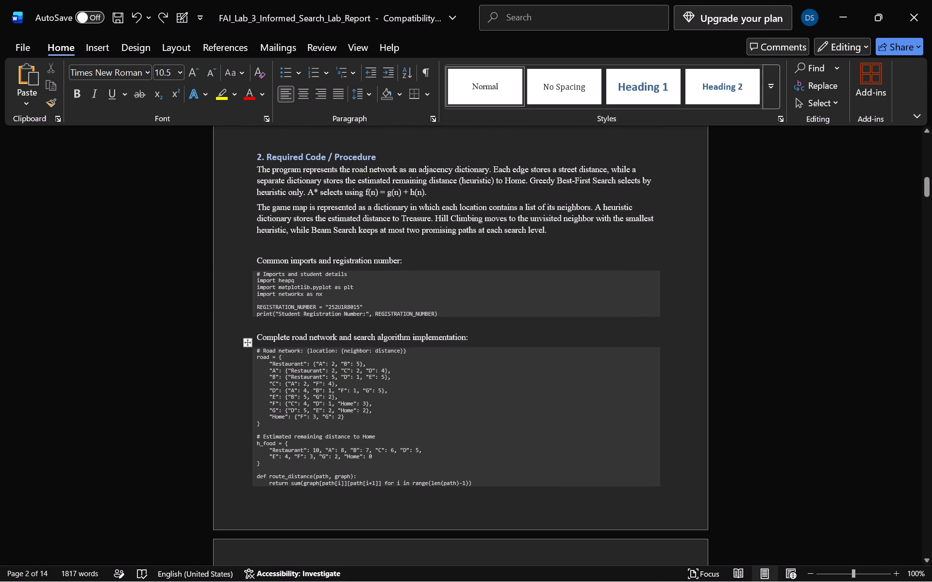
scroll(393, 358, "down", 5)
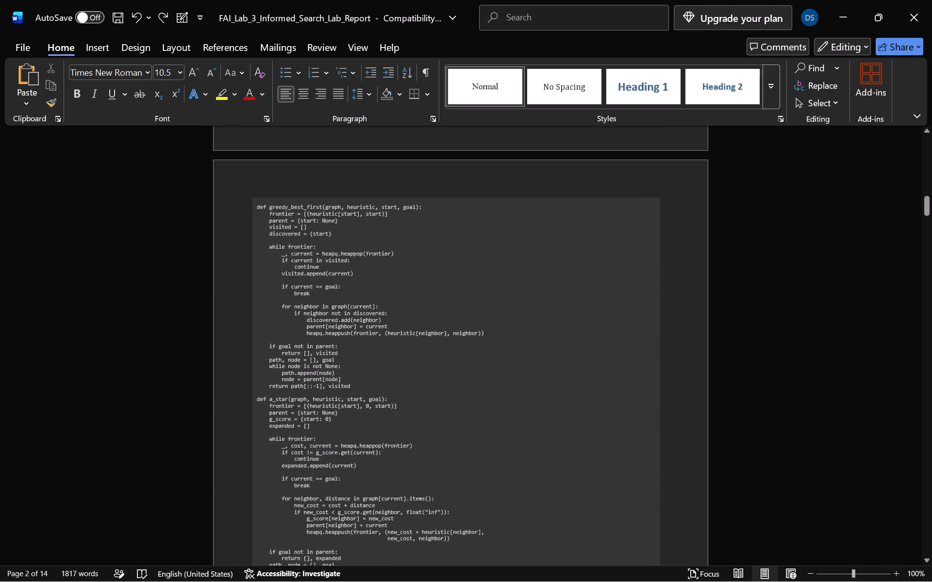
scroll(393, 358, "down", 2)
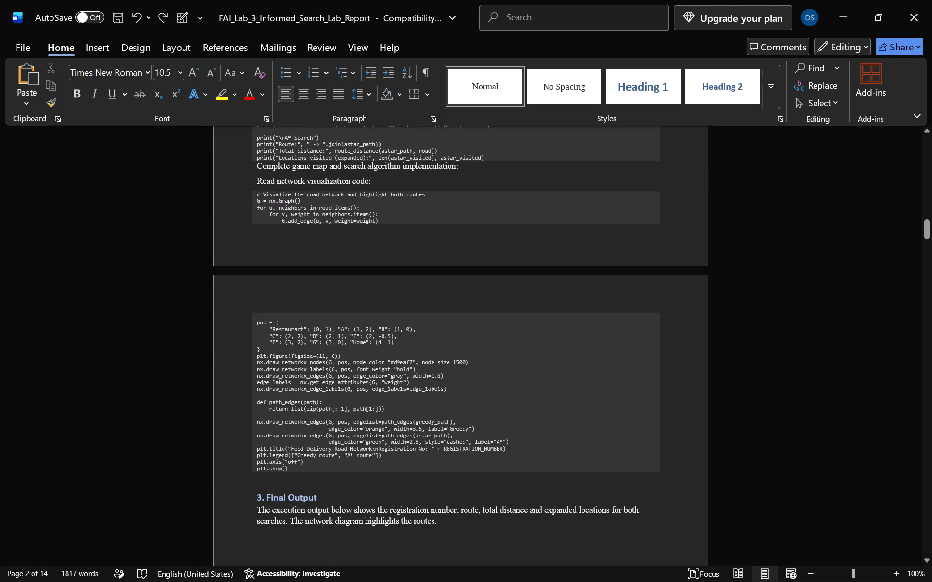
scroll(393, 358, "down", 1)
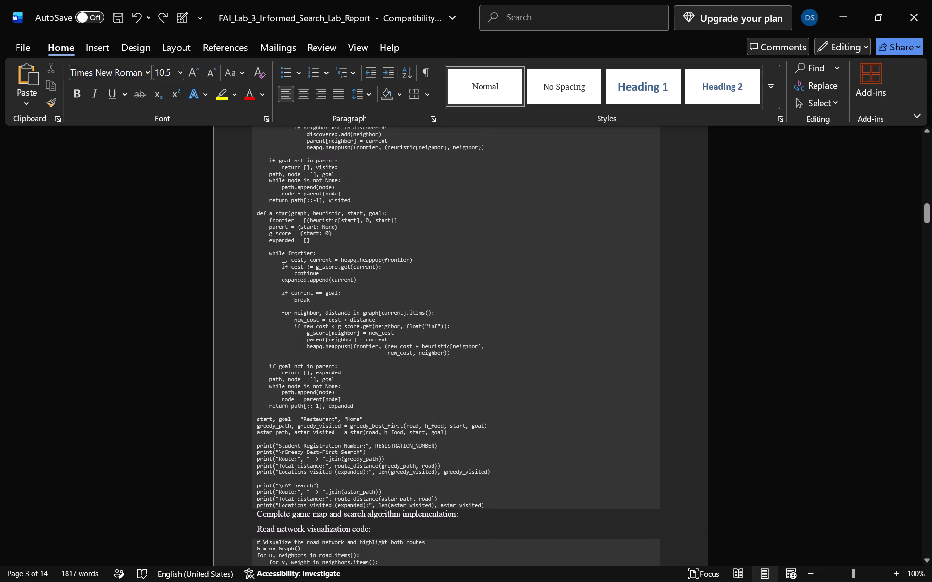
scroll(393, 358, "down", 1)
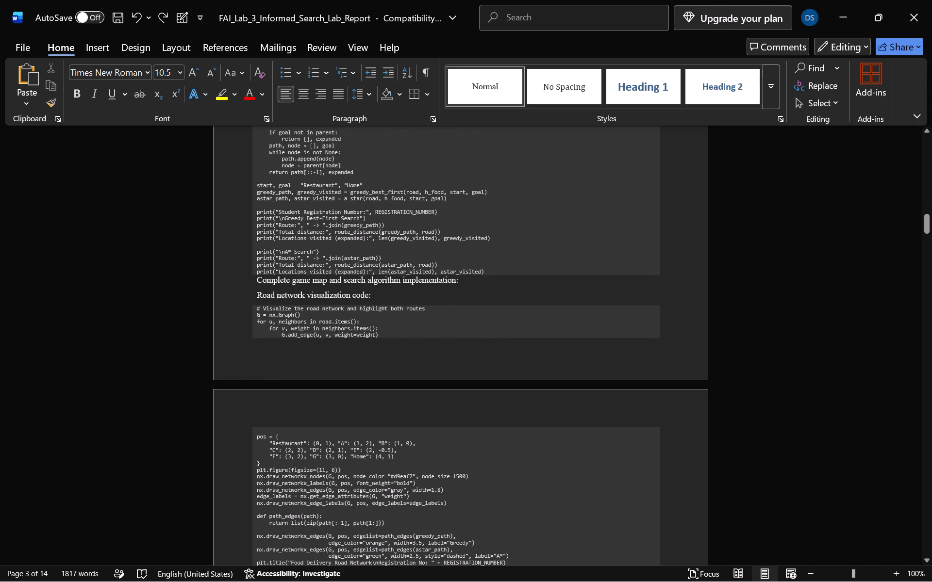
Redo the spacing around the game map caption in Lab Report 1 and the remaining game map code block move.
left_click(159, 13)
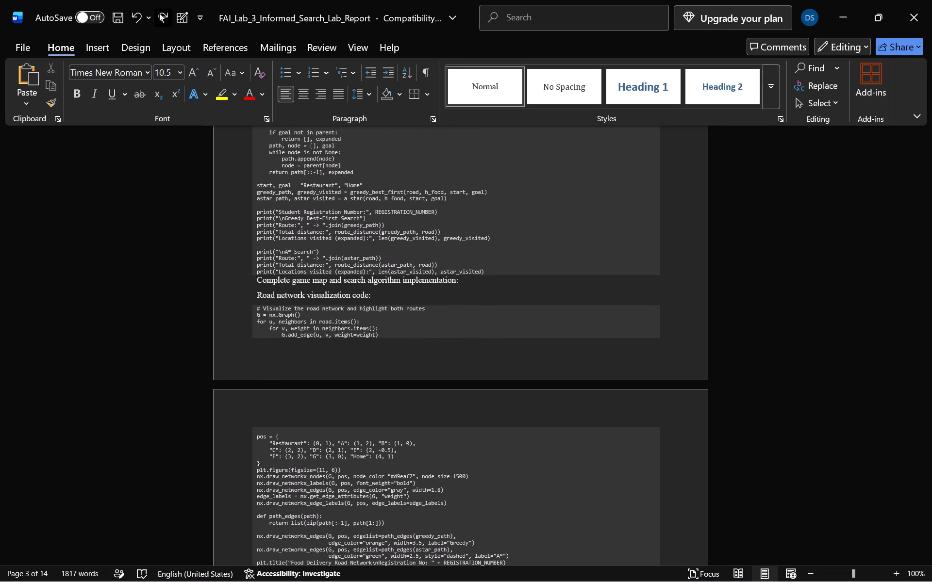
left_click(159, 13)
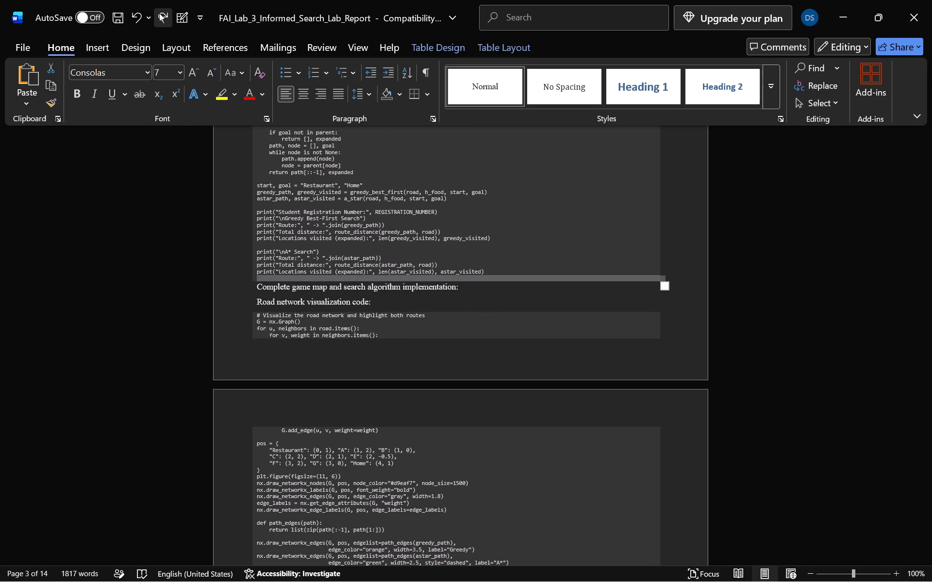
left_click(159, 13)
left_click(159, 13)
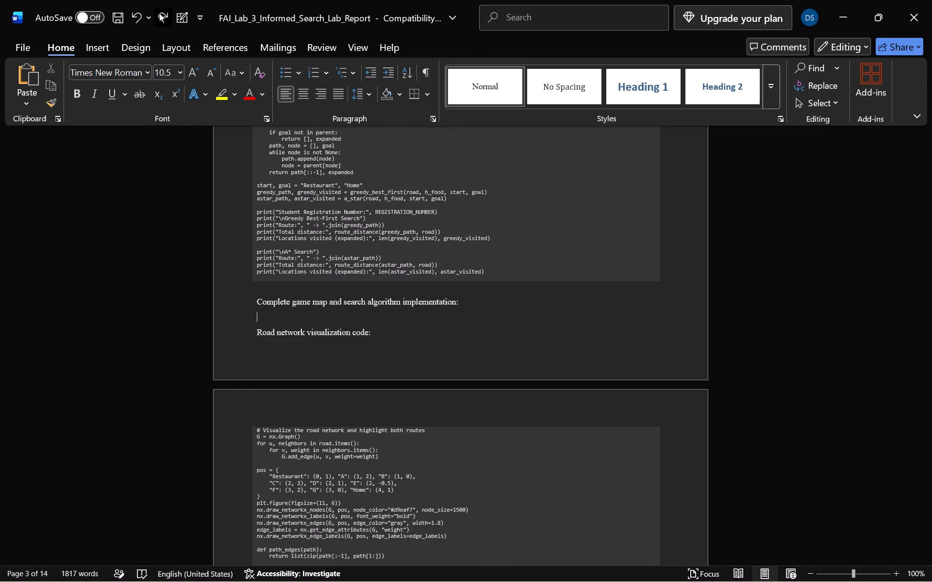
Check the placement of the game map code block relative to Lab Report 2's "2. Required Code / Procedure" heading and visualization code.
left_click(339, 282)
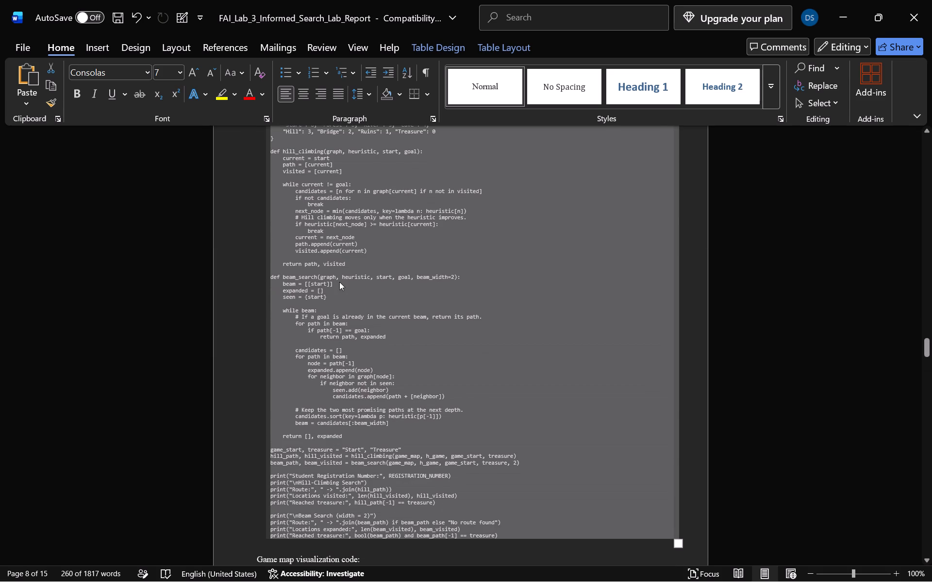
scroll(339, 282, "up", 9)
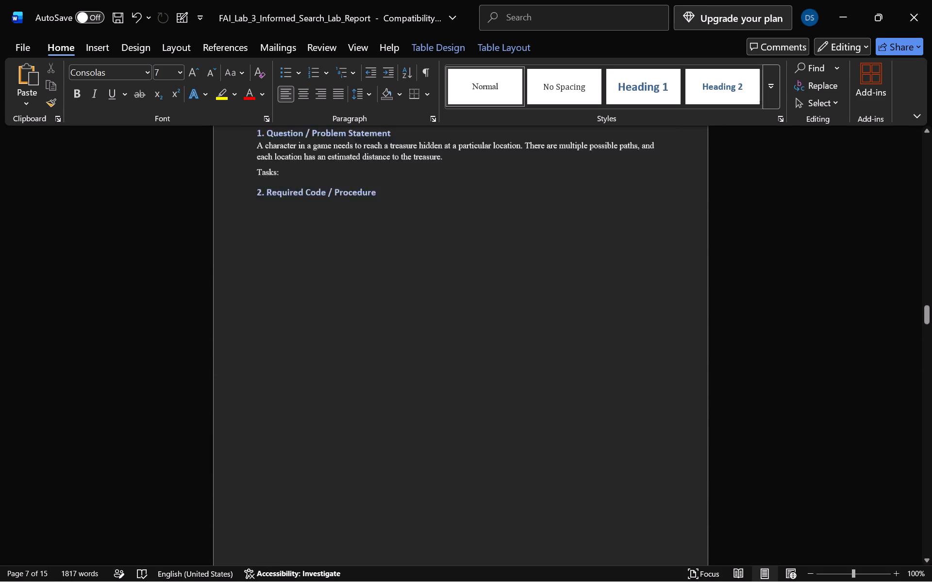
scroll(339, 282, "up", 2)
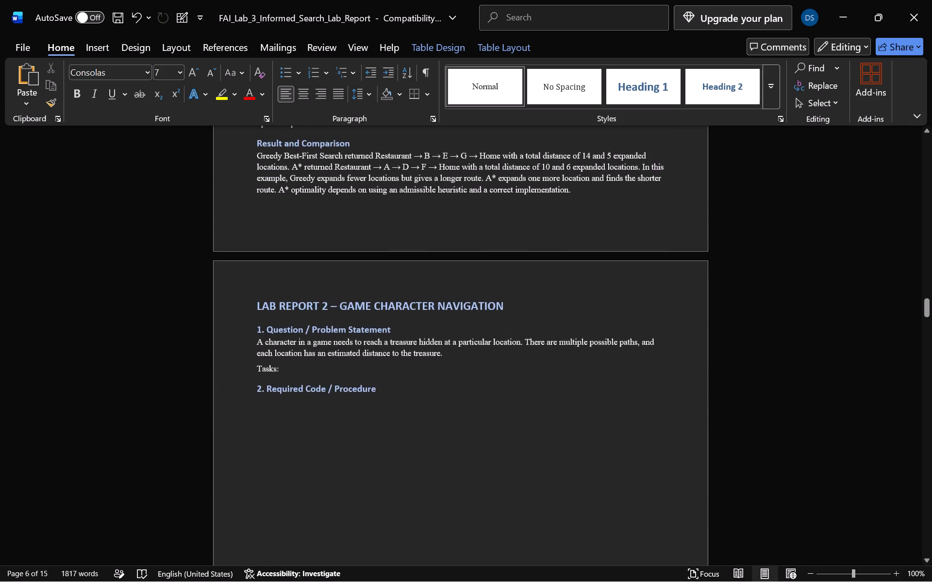
scroll(339, 282, "down", 8)
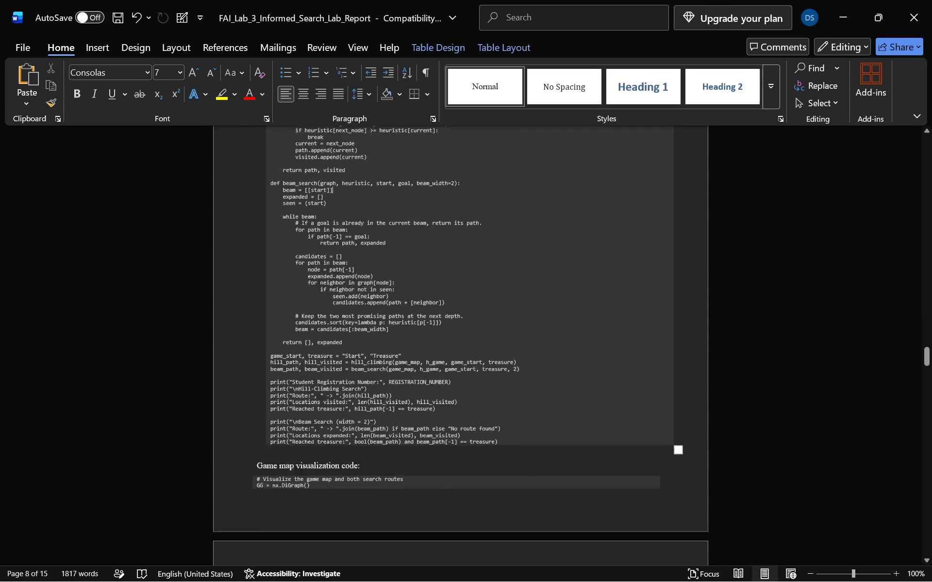
scroll(339, 282, "down", 1)
scroll(339, 282, "up", 7)
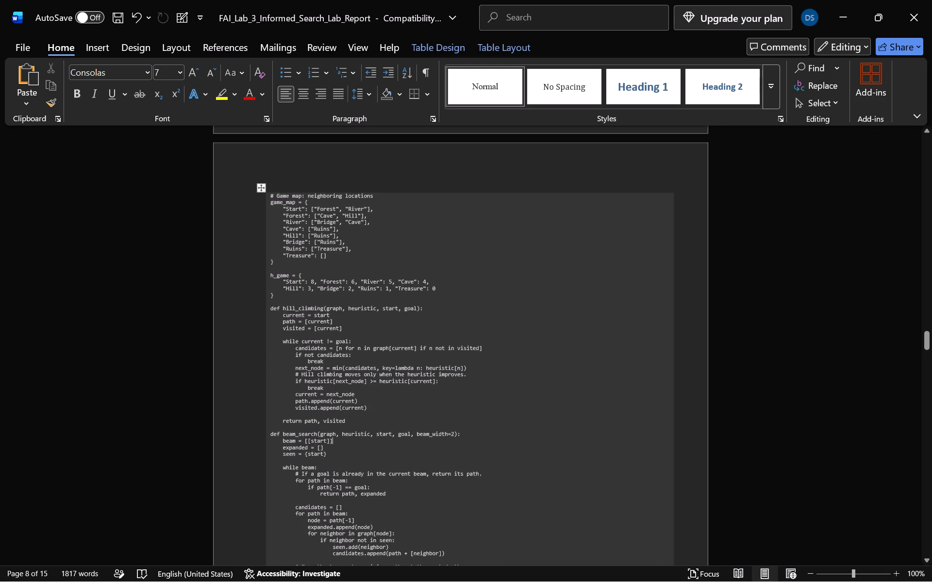
scroll(339, 282, "up", 1)
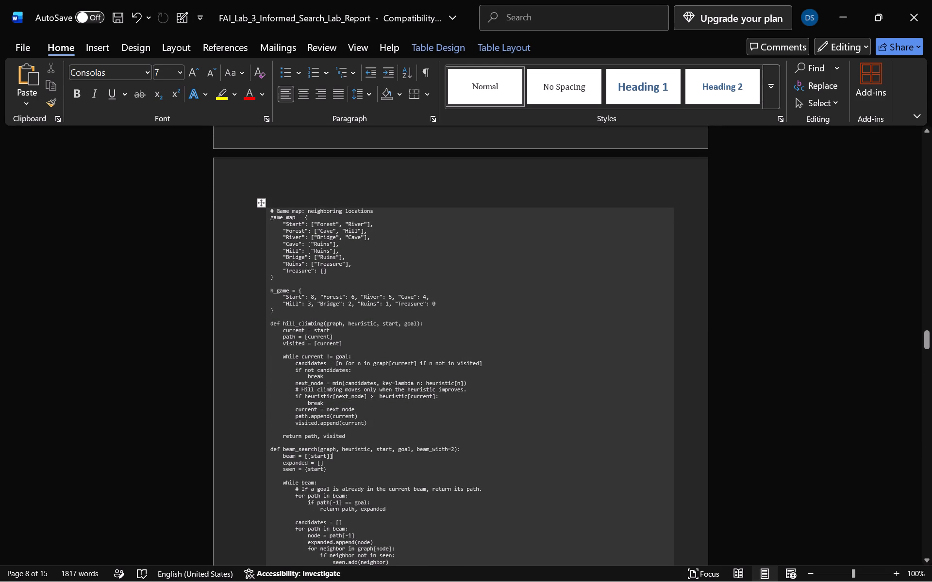
Move the game map code block from Lab Report 2 into Lab Report 1, at the top of the page following "Road network visualization code:".
left_click_drag(262, 206, 250, 61)
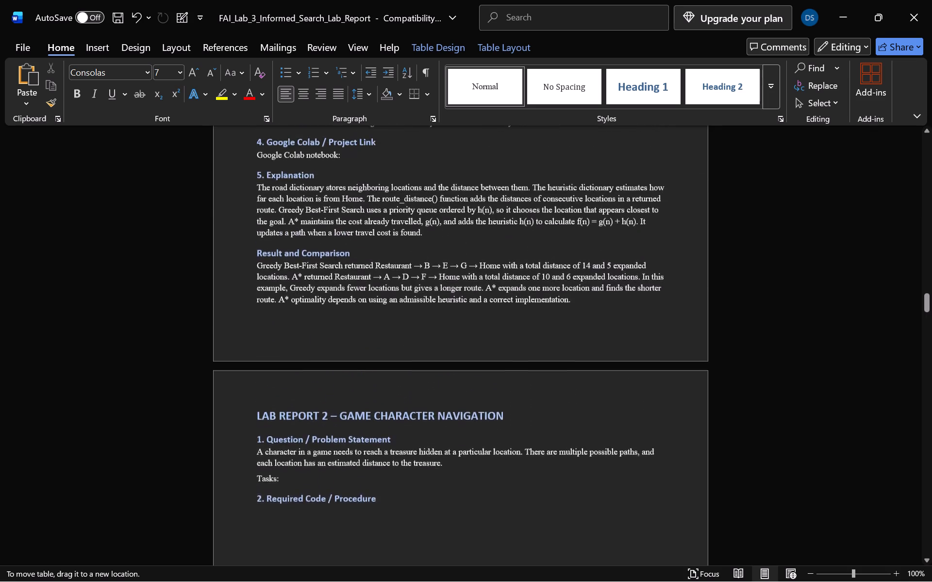
left_click_drag(250, 61, 279, 218)
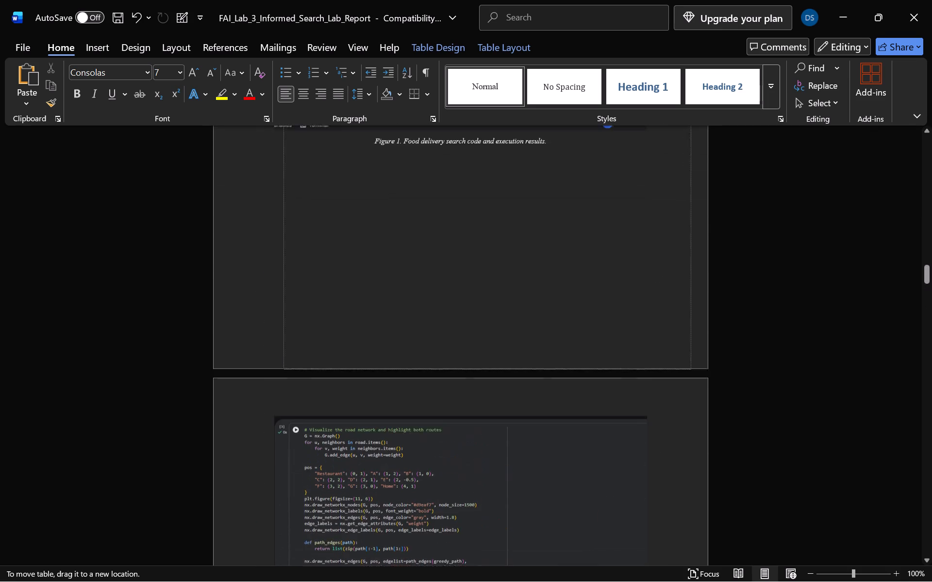
left_click_drag(279, 218, 261, 0)
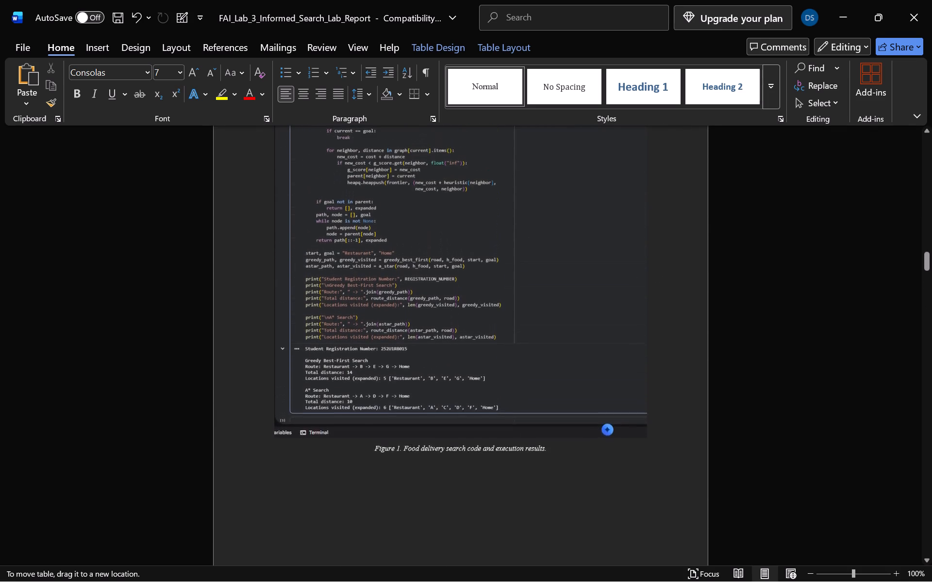
left_click_drag(261, 0, 261, 0)
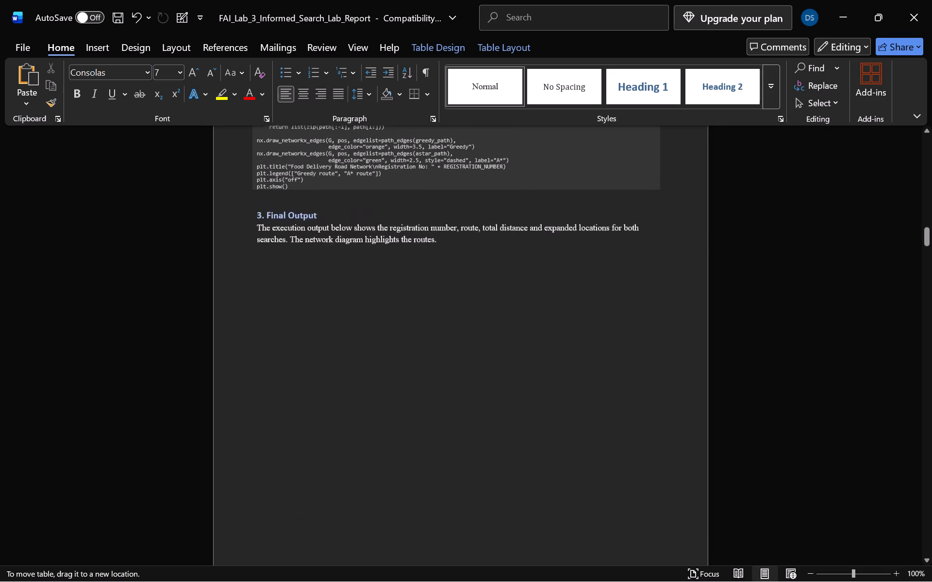
left_click_drag(261, 0, 261, 0)
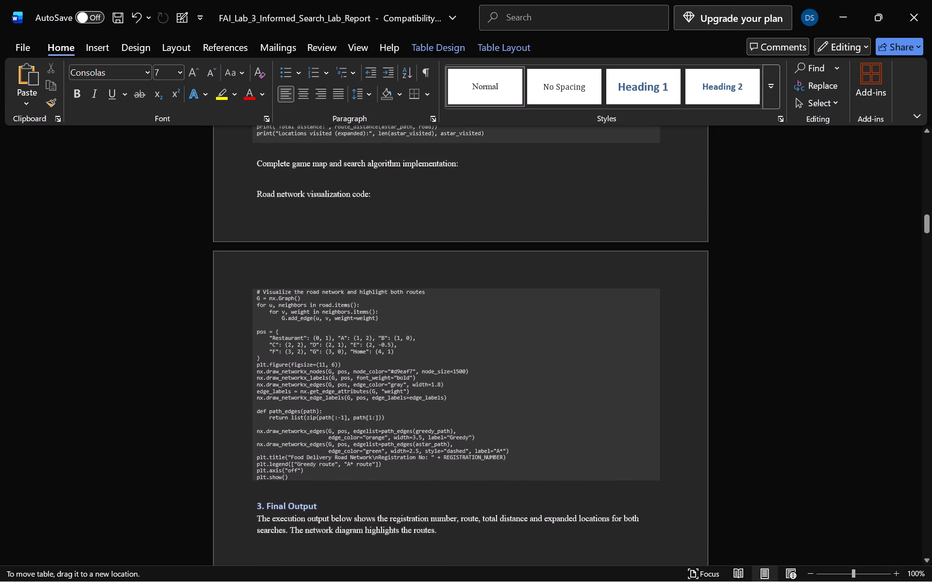
left_click_drag(261, 0, 278, 316)
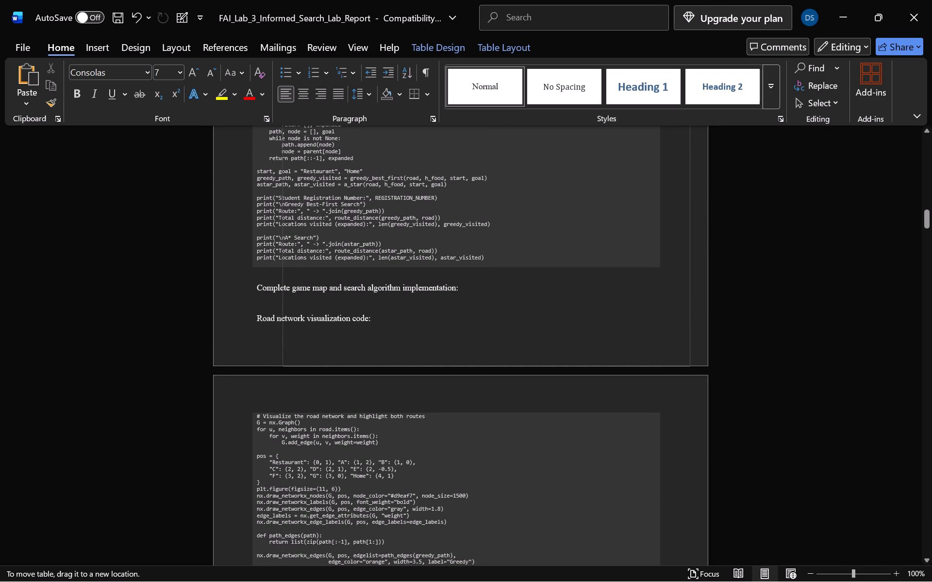
left_click_drag(278, 316, 271, 464)
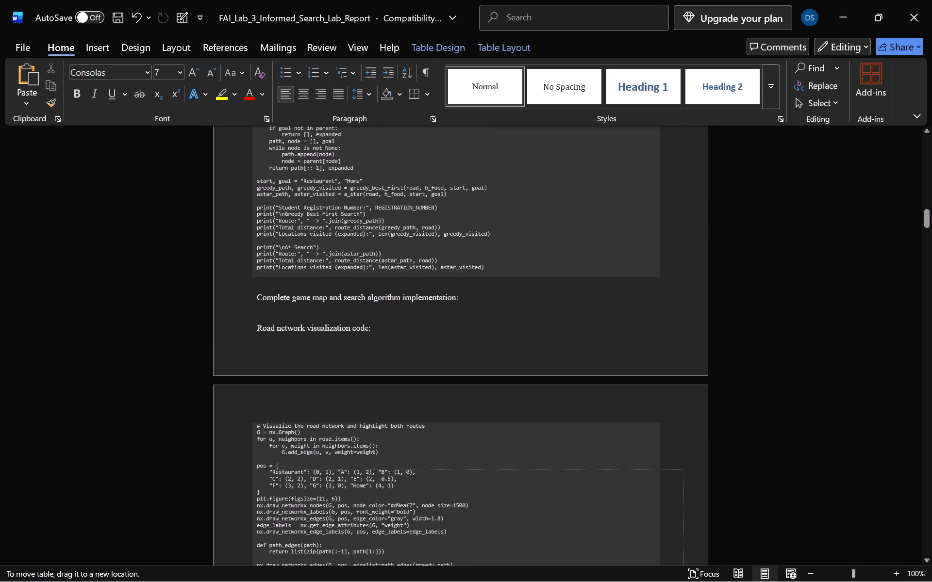
left_click_drag(271, 464, 256, 393)
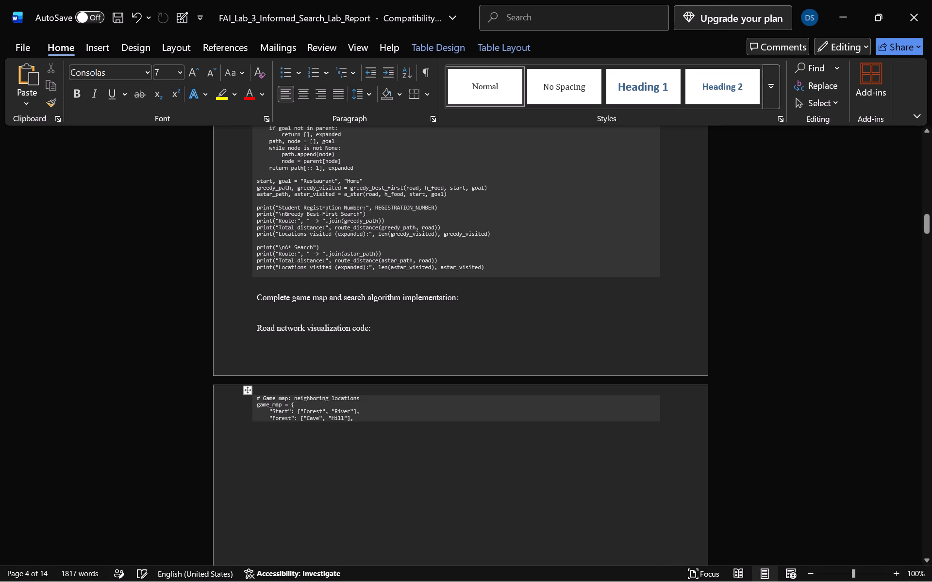
Check how the relocated game map code block splits across Lab Report 1's pages, and undo its move.
scroll(340, 531, "down", 4)
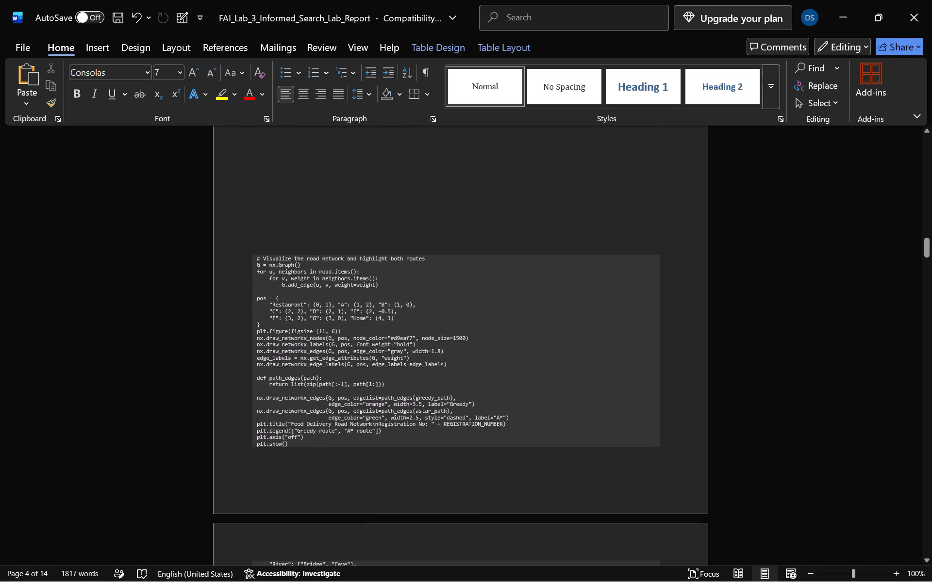
scroll(340, 531, "down", 6)
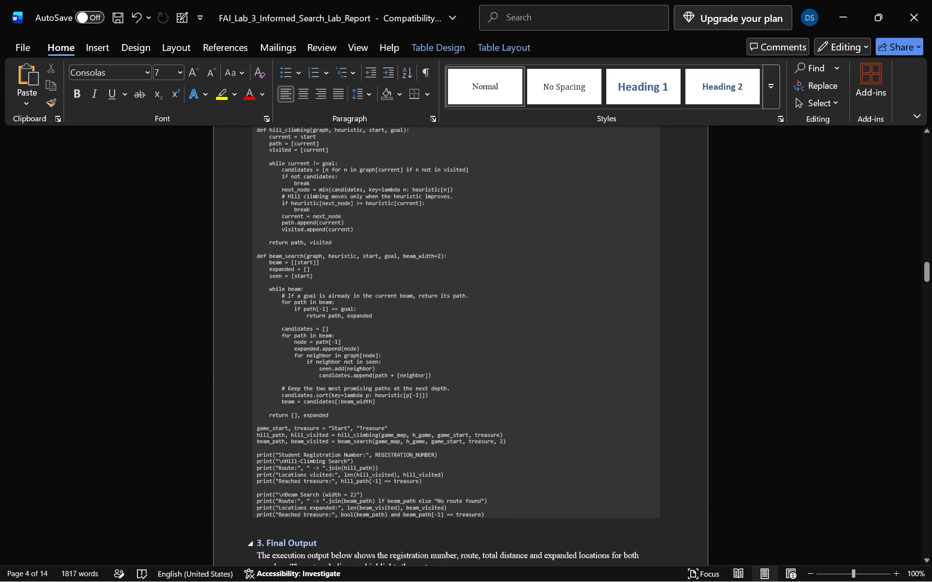
scroll(340, 531, "up", 1)
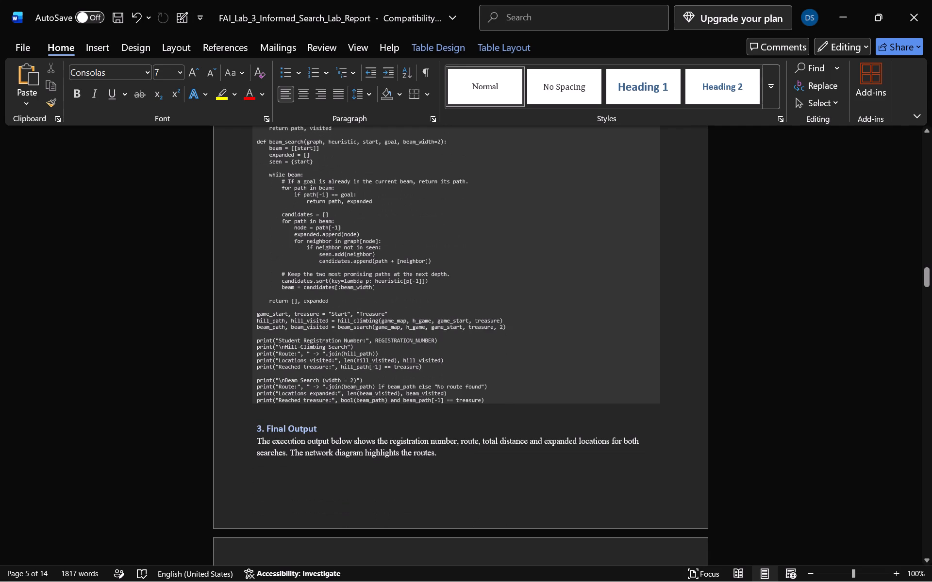
scroll(340, 531, "up", 1)
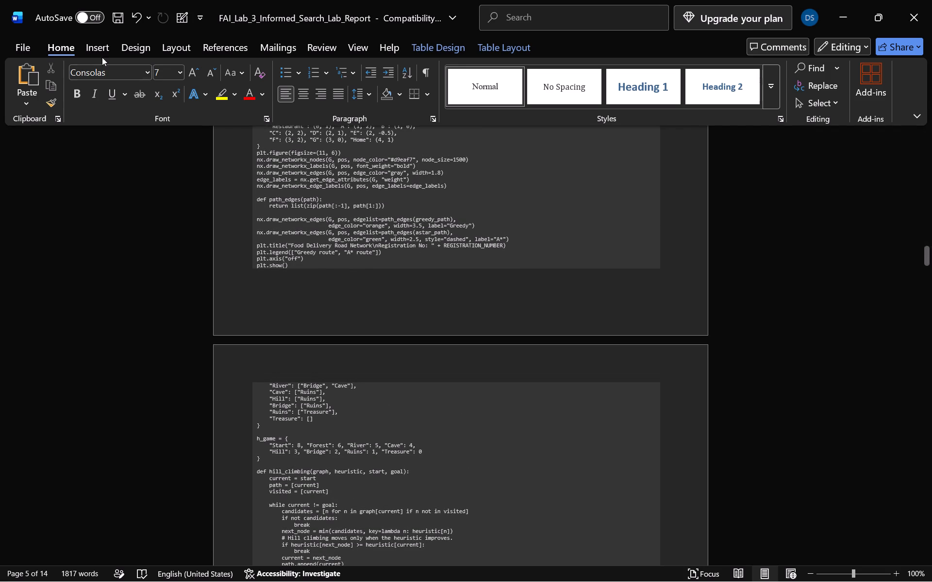
left_click(139, 17)
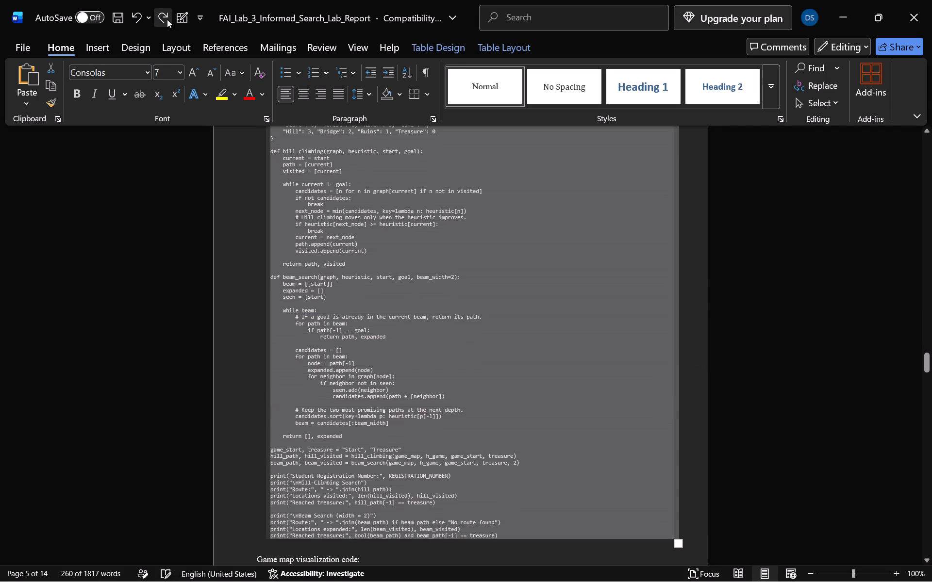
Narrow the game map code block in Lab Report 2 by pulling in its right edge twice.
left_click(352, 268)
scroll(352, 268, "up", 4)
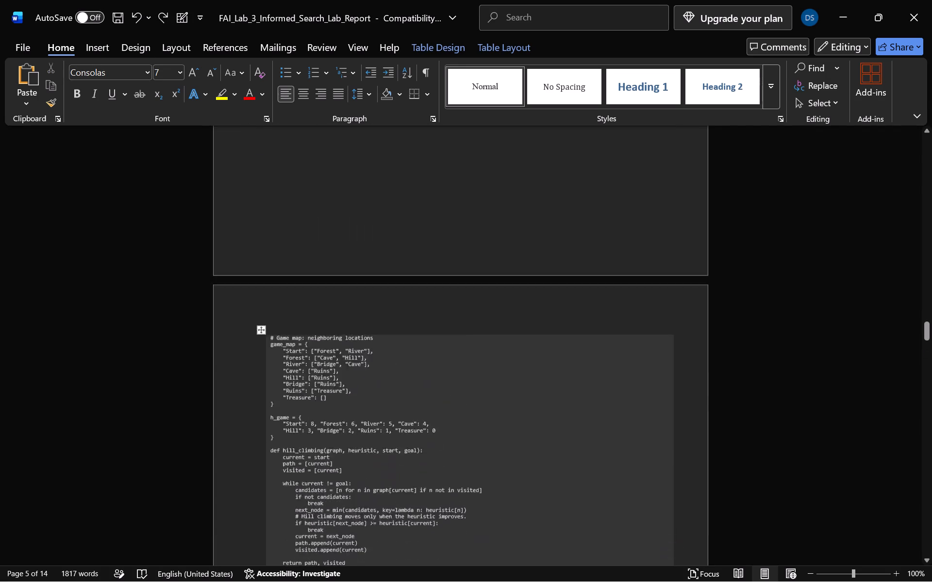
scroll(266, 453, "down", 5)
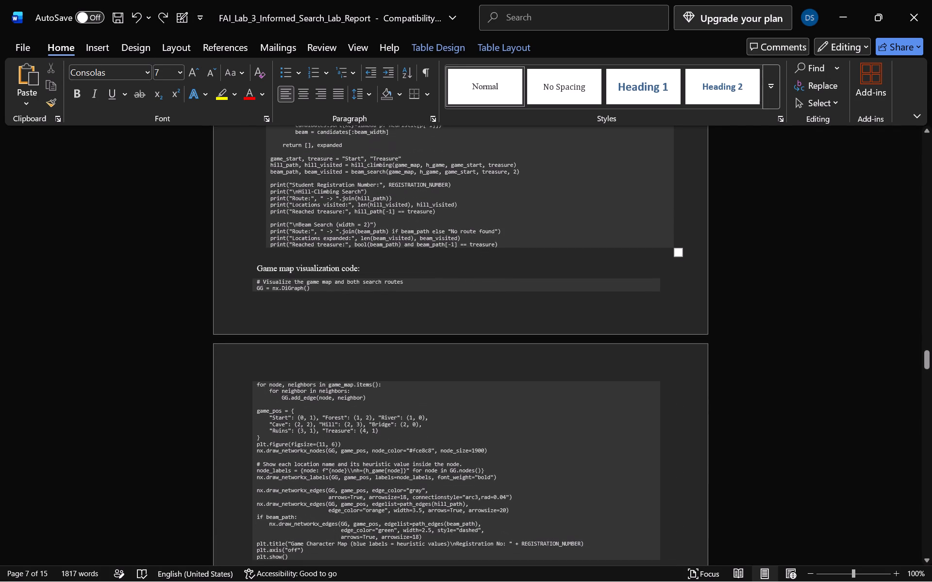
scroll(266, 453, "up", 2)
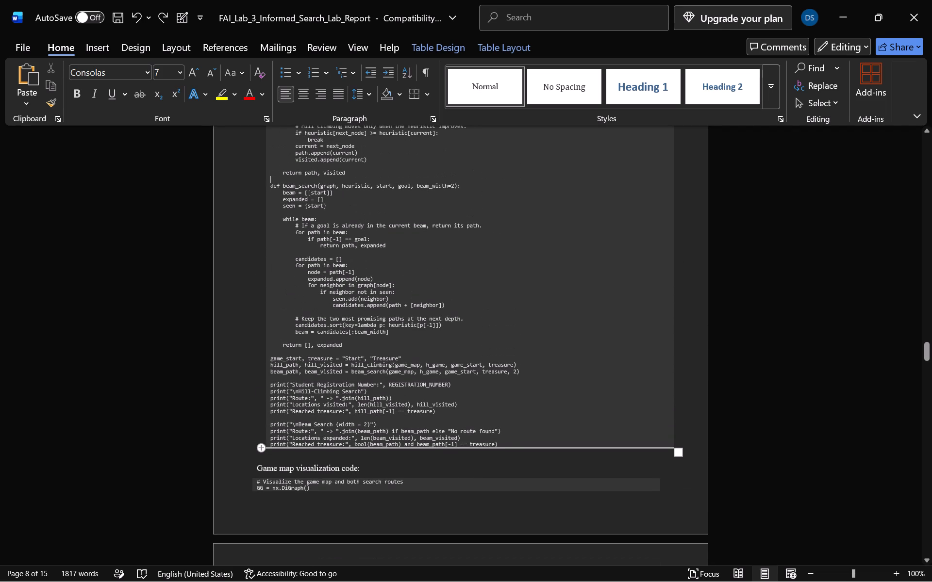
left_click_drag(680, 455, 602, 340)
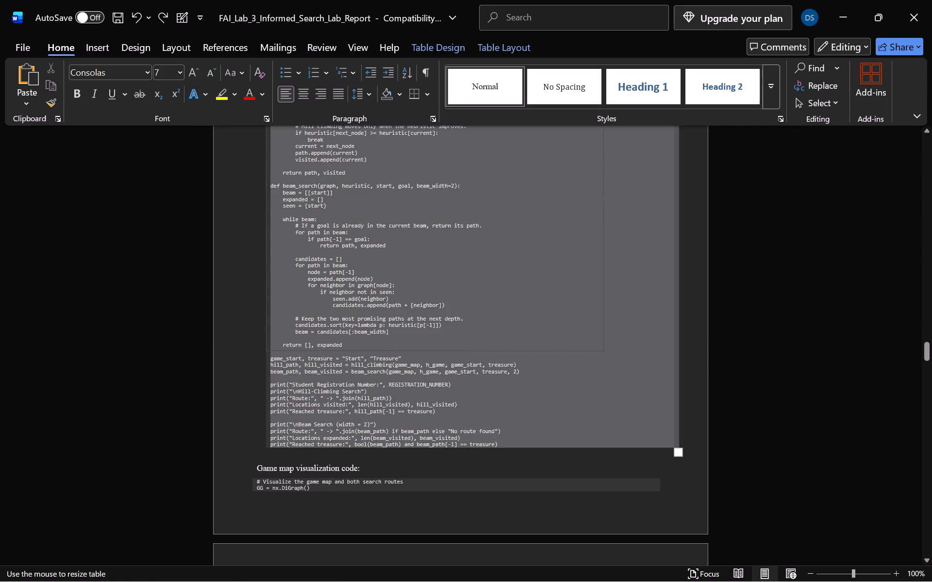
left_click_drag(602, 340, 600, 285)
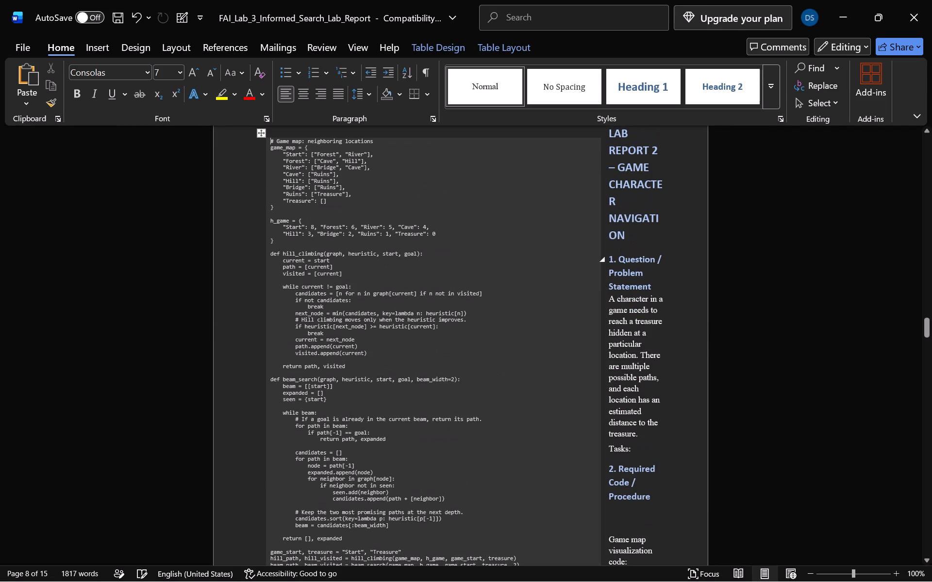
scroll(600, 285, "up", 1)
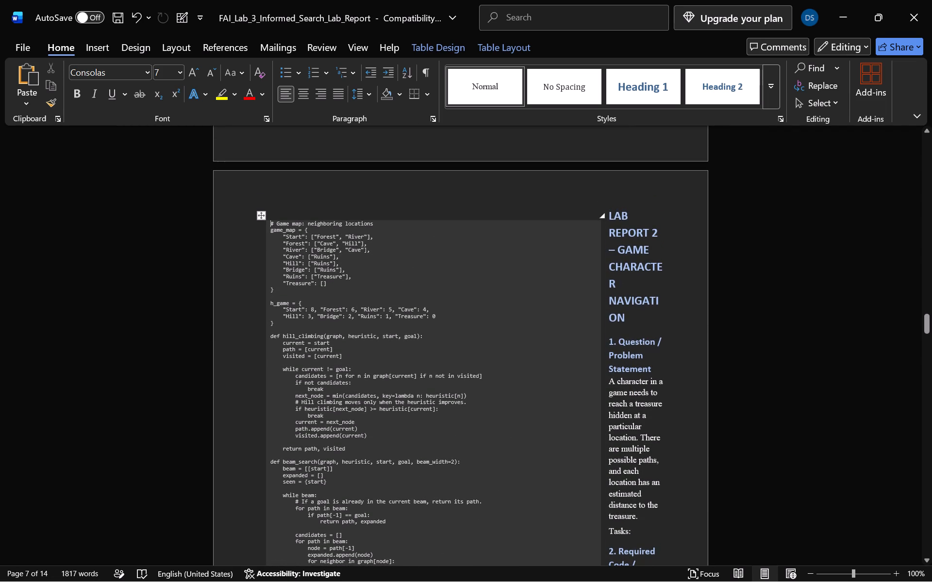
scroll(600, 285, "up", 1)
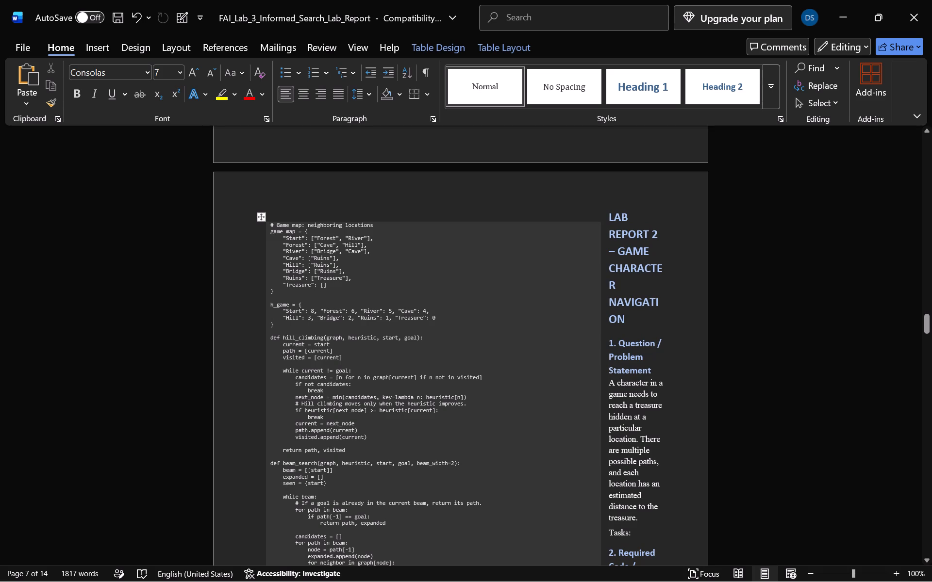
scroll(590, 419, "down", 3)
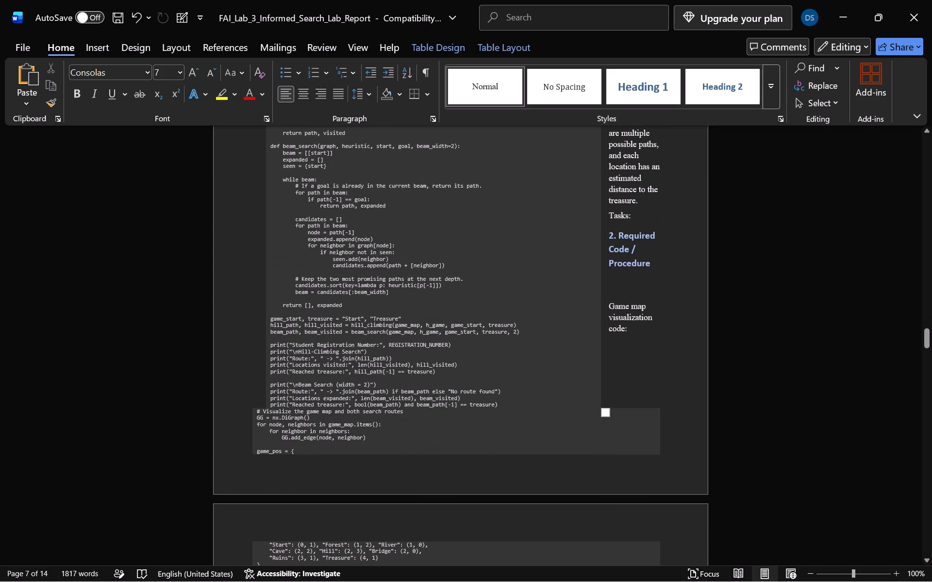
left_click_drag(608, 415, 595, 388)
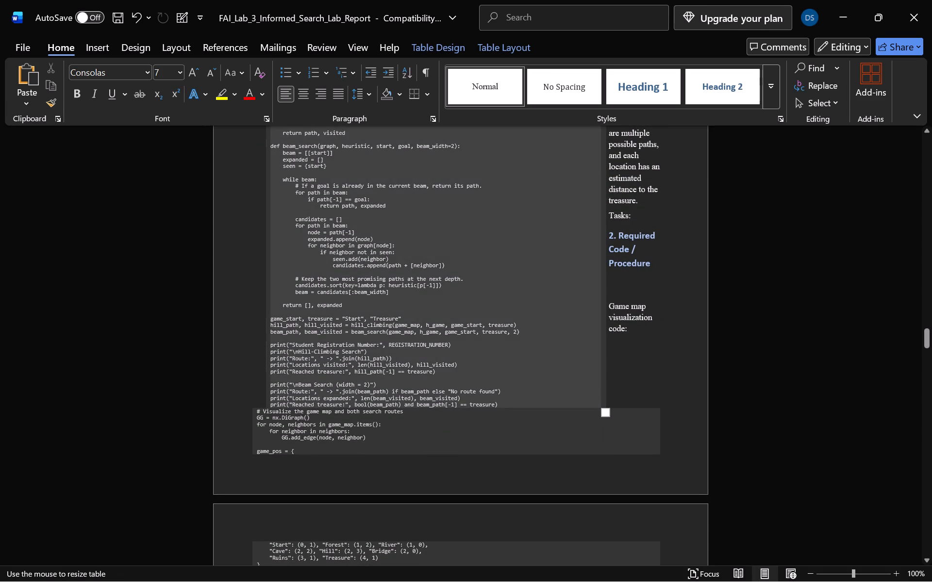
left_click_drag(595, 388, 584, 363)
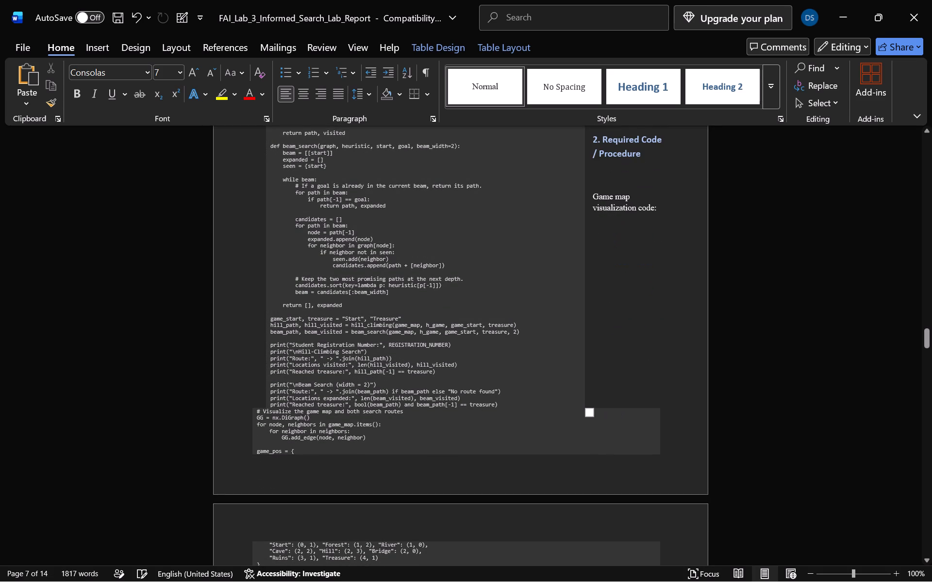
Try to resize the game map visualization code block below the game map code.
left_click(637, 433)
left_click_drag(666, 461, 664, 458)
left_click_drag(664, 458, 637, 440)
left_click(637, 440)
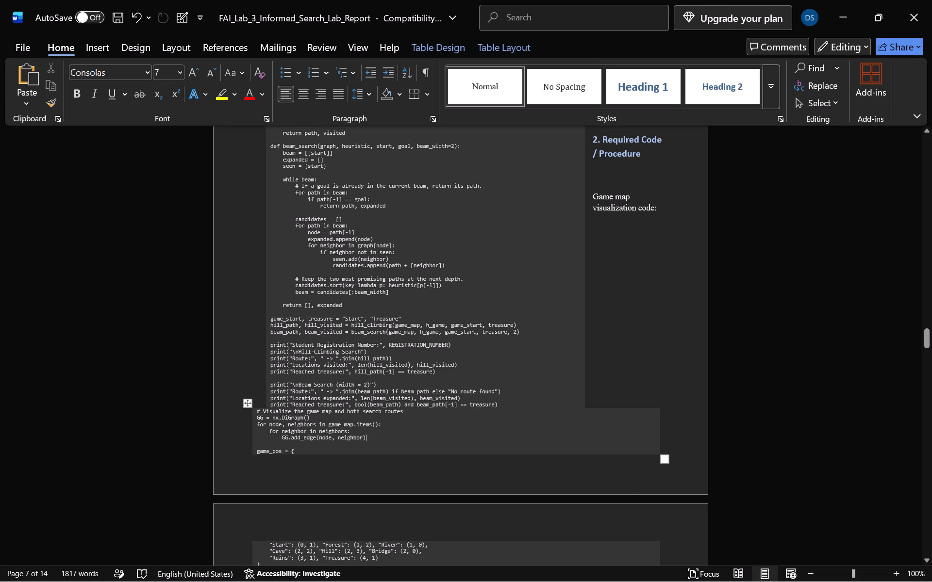
Widen the game map code block so its right edge aligns with the visualization code block's right edge.
left_click(572, 398)
left_click_drag(591, 415, 660, 409)
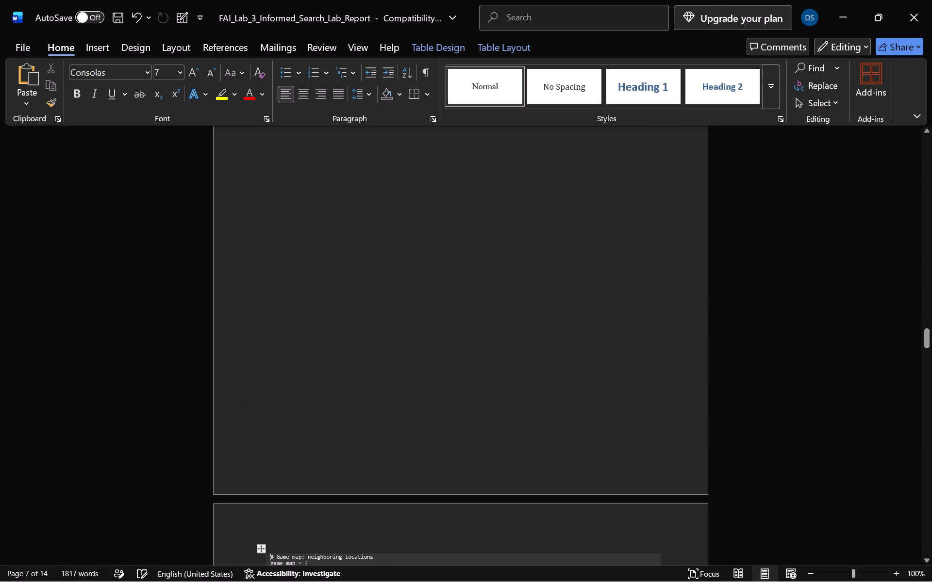
Examine the resized game map code block and the placement of the "Game map visualization code:" caption and code below it.
scroll(599, 417, "up", 2)
scroll(599, 417, "down", 4)
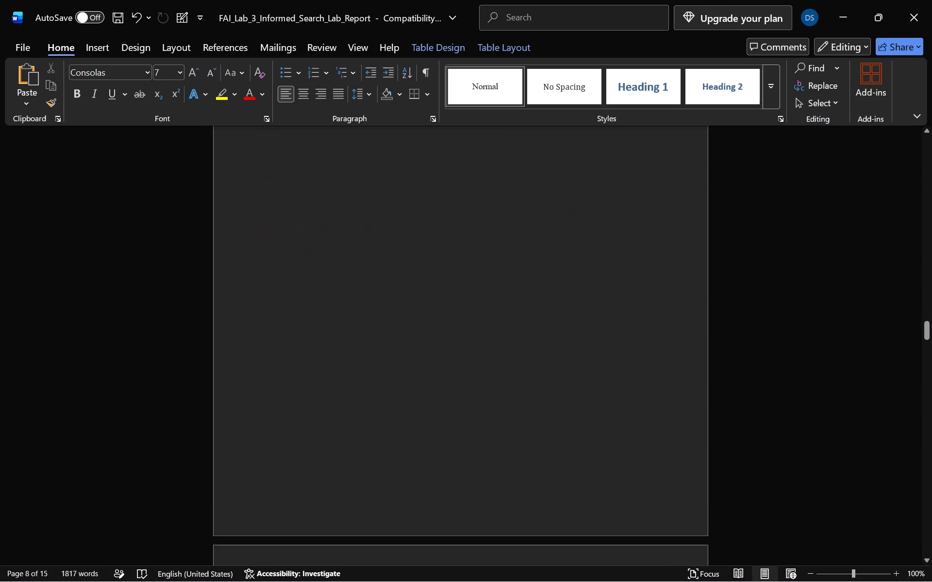
scroll(599, 417, "down", 4)
scroll(599, 417, "up", 1)
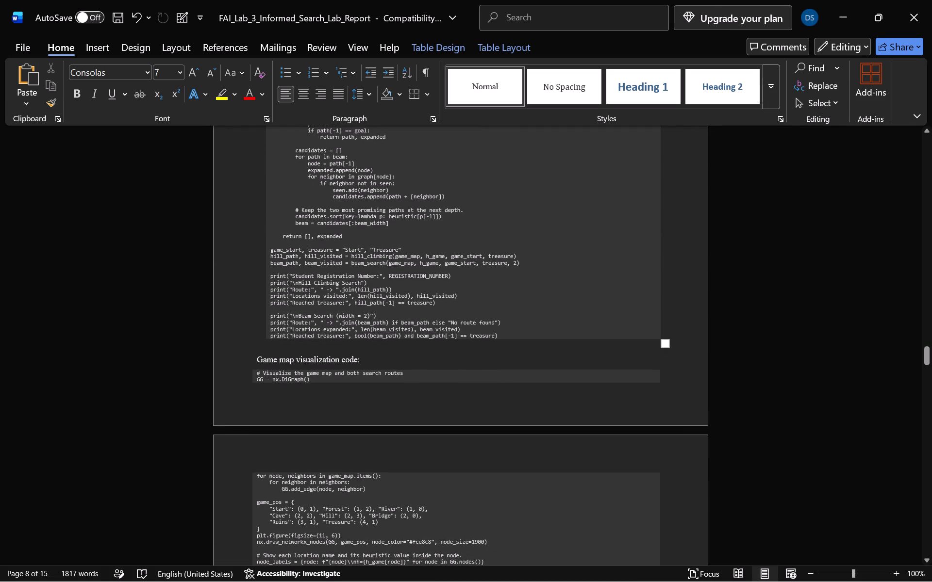
scroll(599, 417, "up", 1)
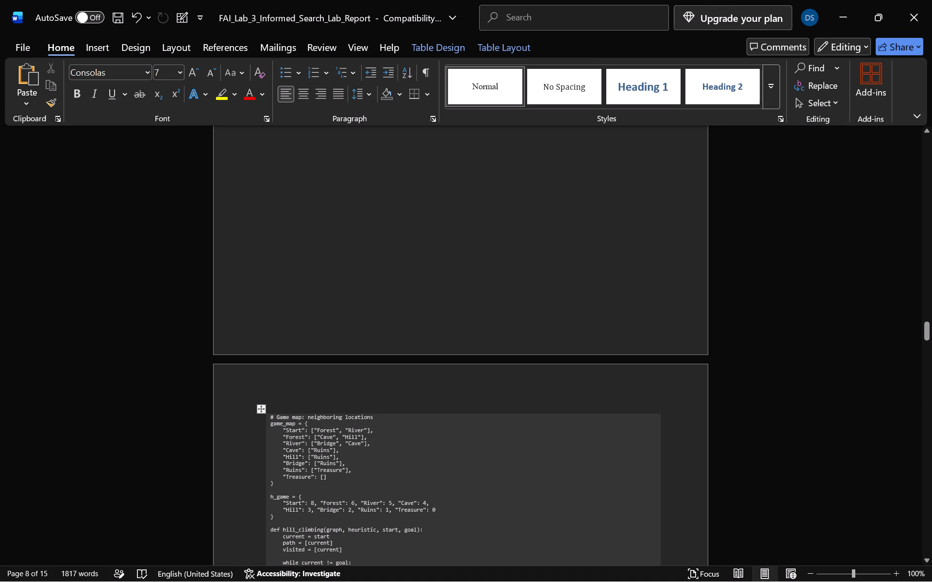
scroll(317, 454, "down", 7)
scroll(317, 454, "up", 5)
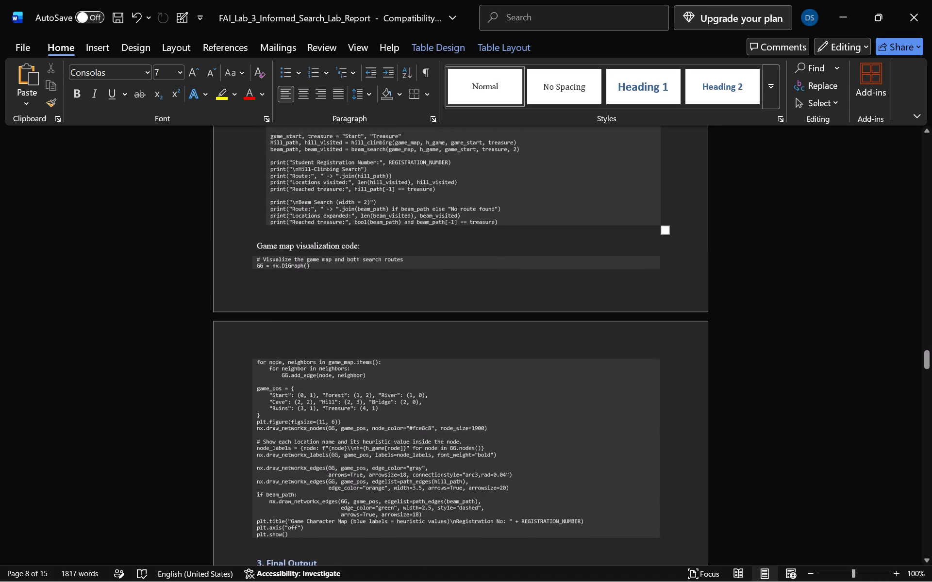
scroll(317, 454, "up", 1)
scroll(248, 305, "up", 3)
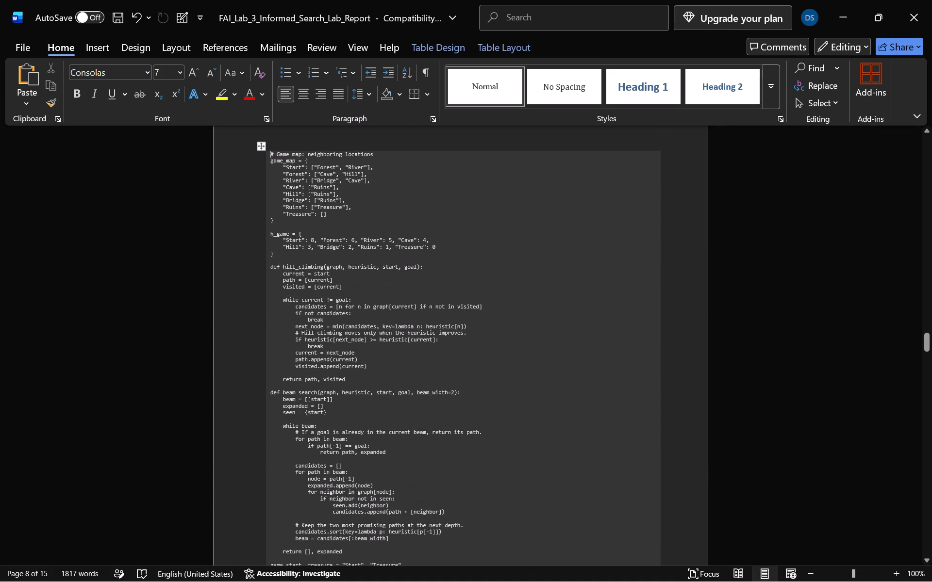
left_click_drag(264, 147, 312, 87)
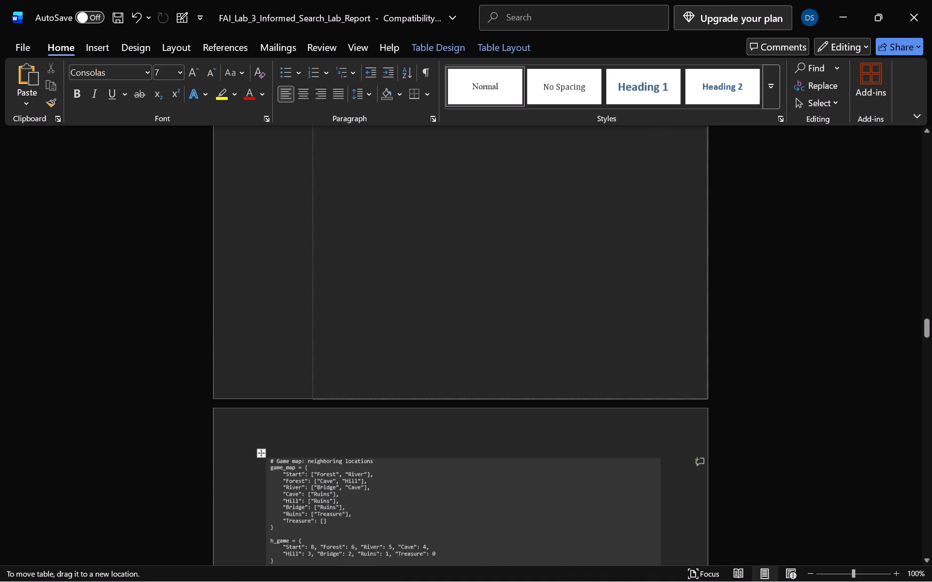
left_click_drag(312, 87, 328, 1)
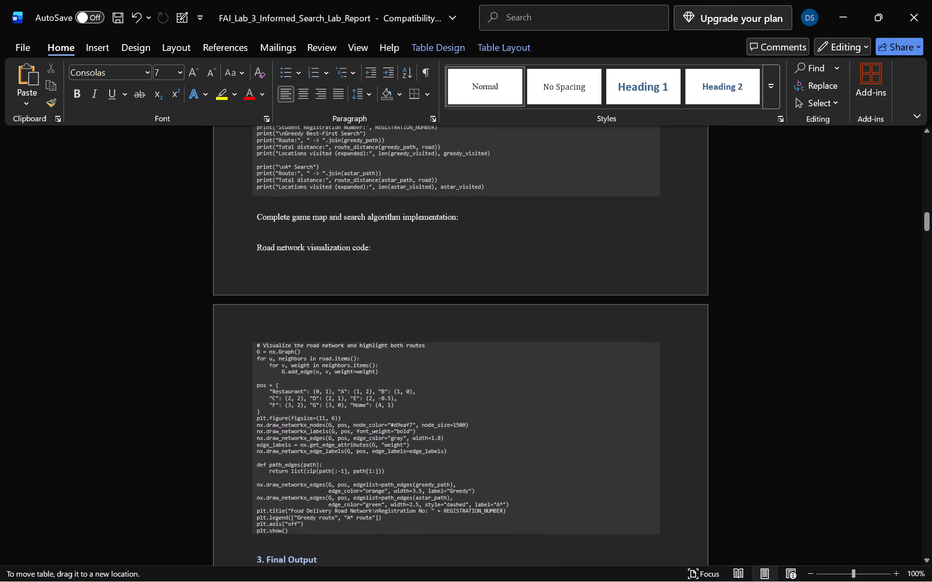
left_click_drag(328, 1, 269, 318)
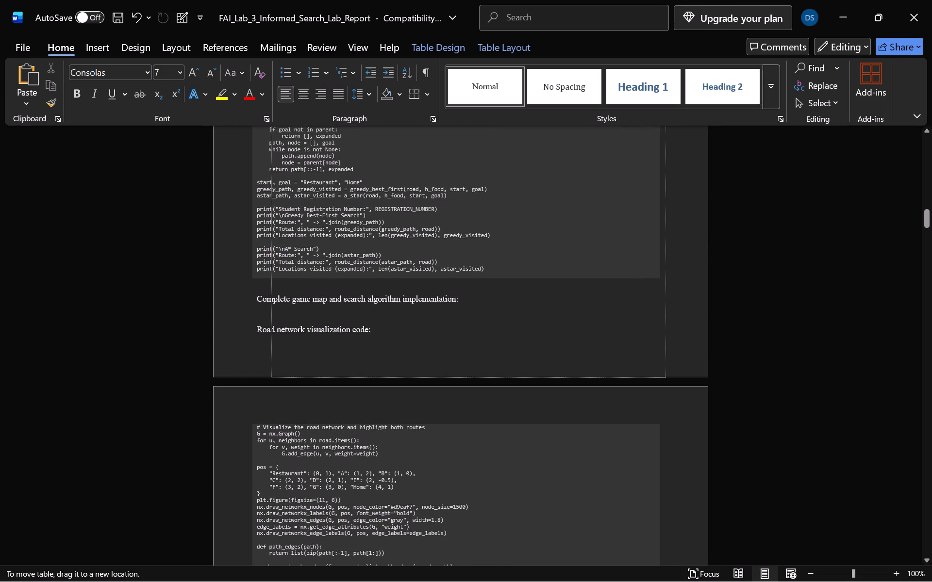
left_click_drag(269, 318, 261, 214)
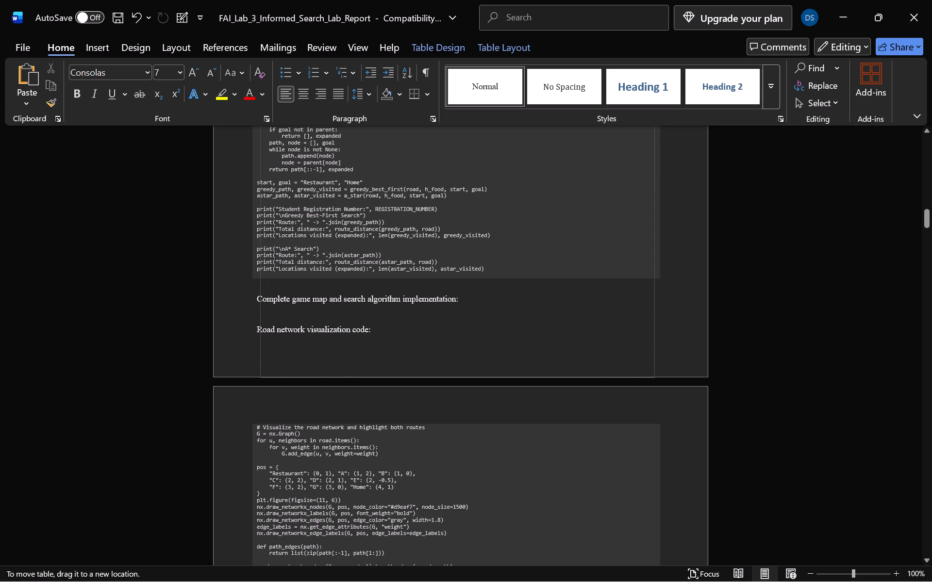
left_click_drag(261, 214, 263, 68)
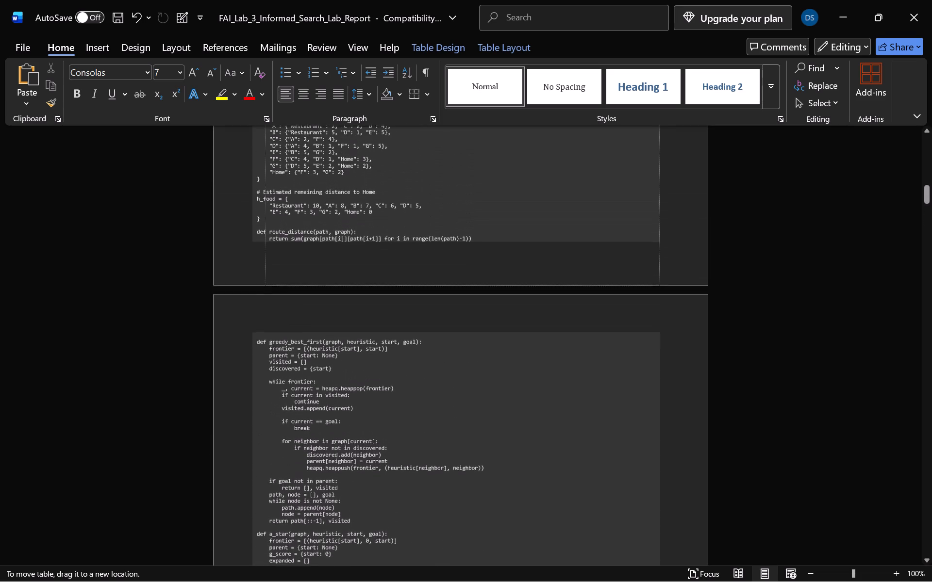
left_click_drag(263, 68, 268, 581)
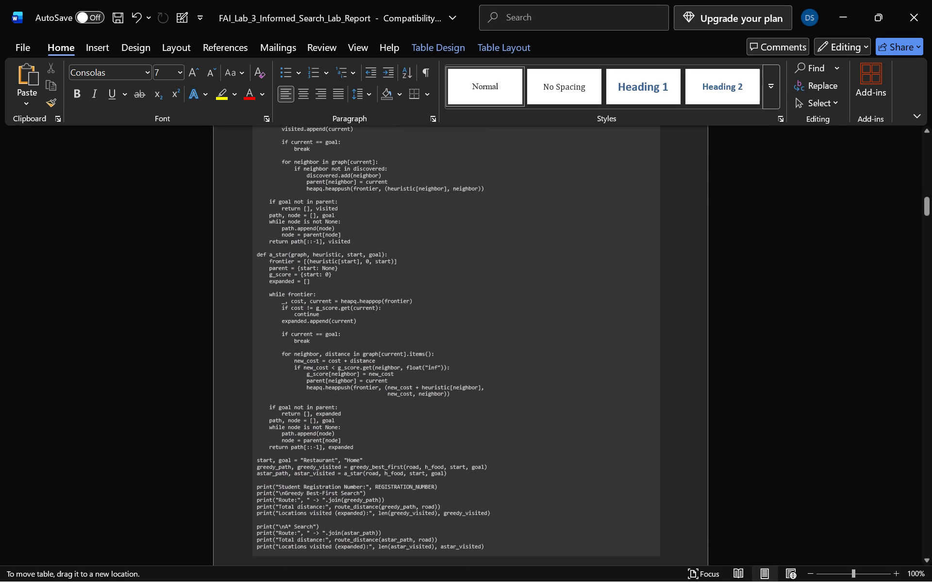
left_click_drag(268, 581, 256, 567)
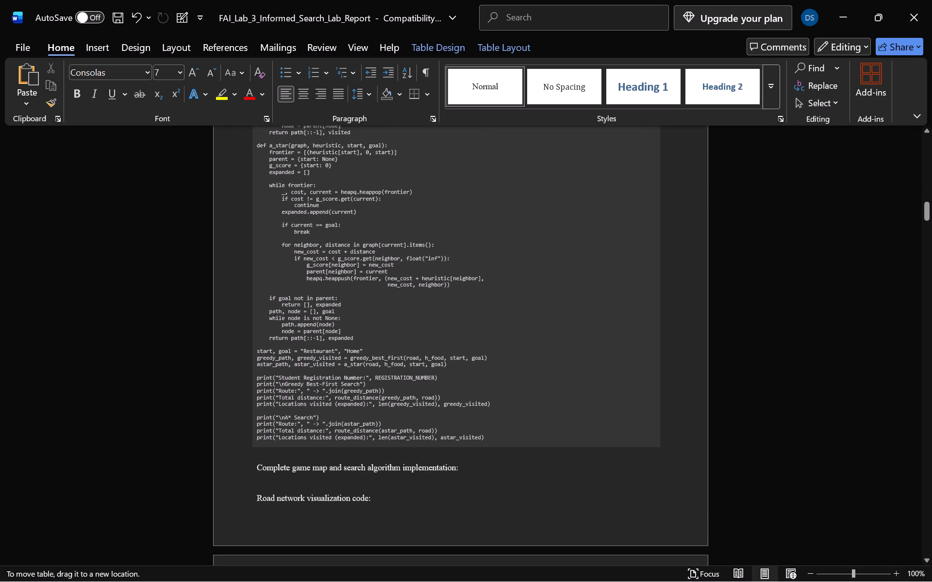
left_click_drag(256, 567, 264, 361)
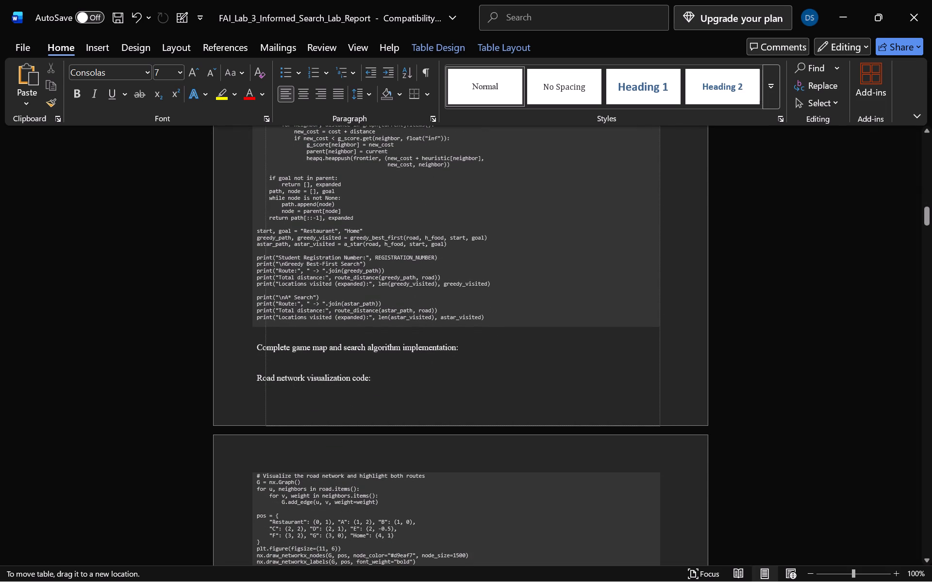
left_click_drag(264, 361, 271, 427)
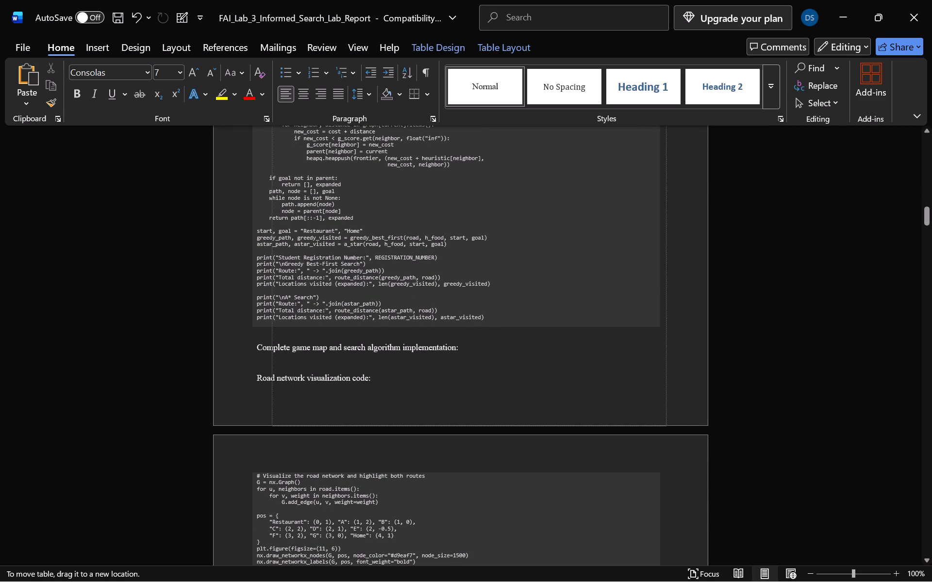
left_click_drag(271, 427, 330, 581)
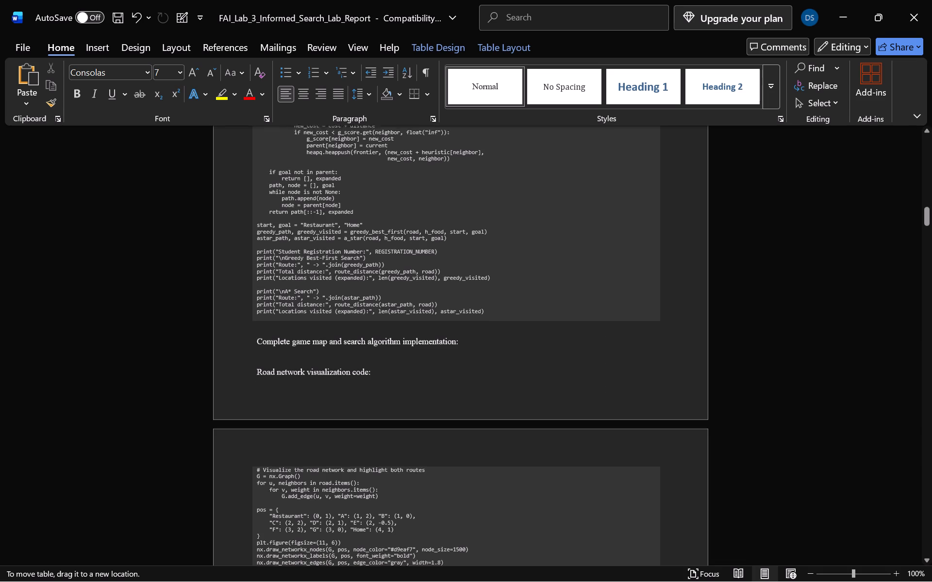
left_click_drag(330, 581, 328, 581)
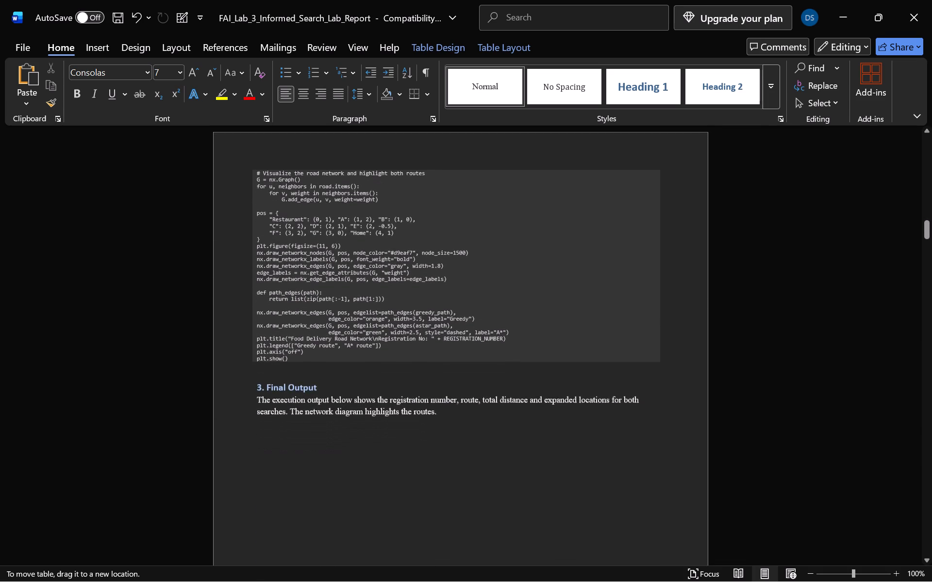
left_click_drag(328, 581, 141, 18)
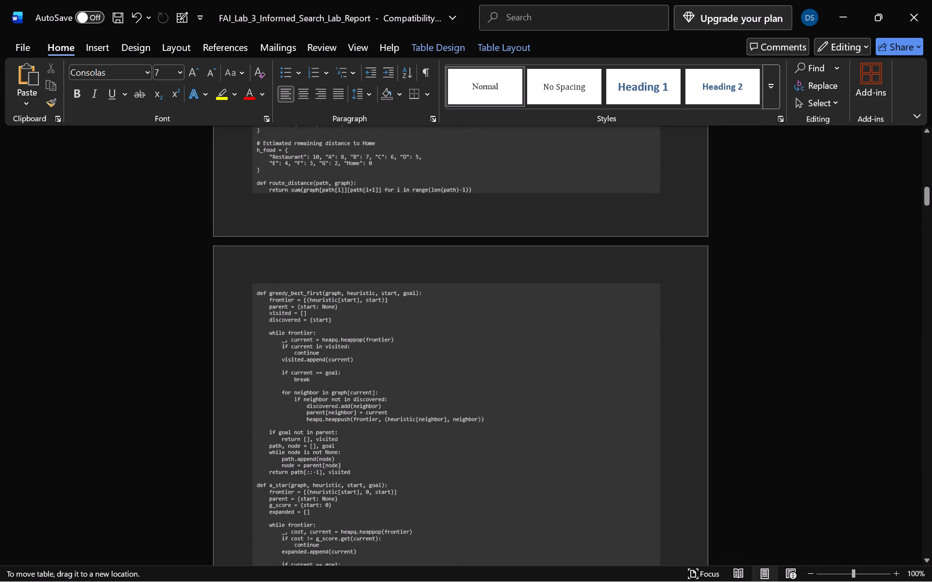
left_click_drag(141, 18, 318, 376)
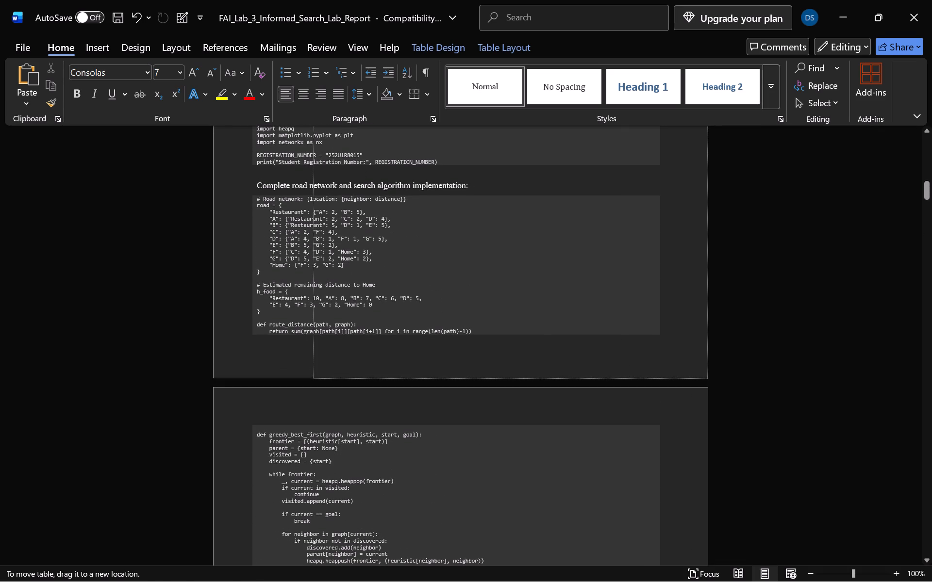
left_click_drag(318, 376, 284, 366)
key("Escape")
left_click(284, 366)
Insert two blank lines between the "Complete game map and search algorithm implementation:" and "Road network visualization code:" captions in Lab Report 1.
scroll(284, 366, "up", 1)
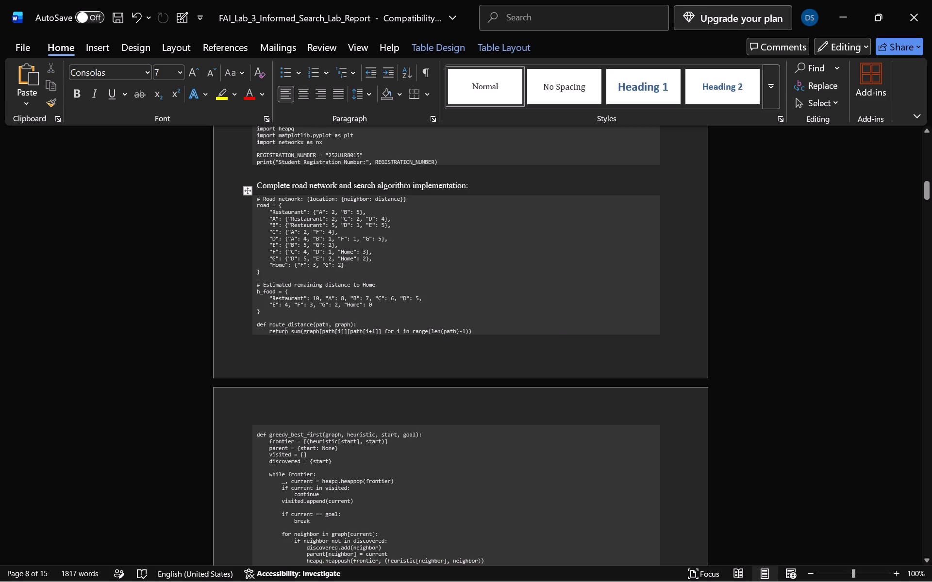
scroll(284, 366, "up", 6)
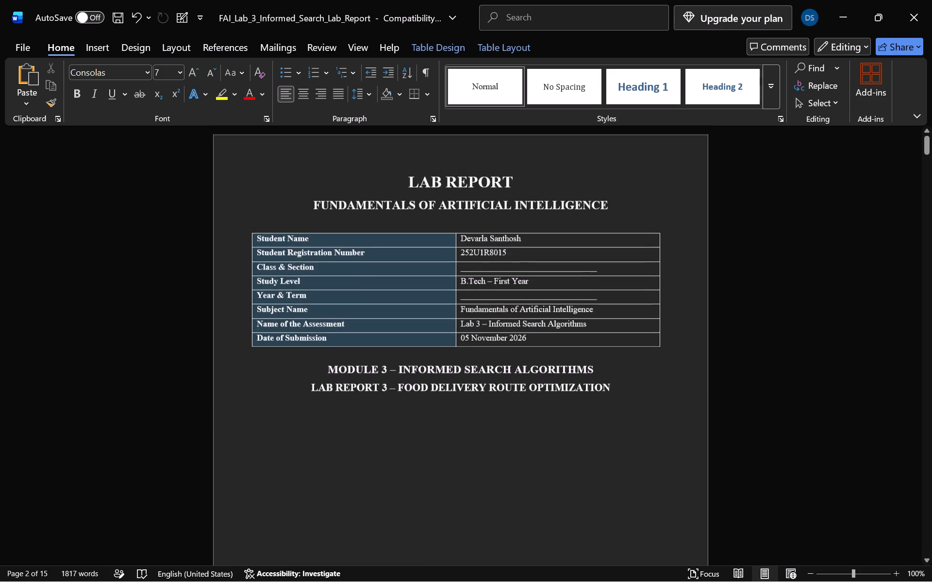
scroll(284, 366, "down", 4)
scroll(284, 366, "right", 1)
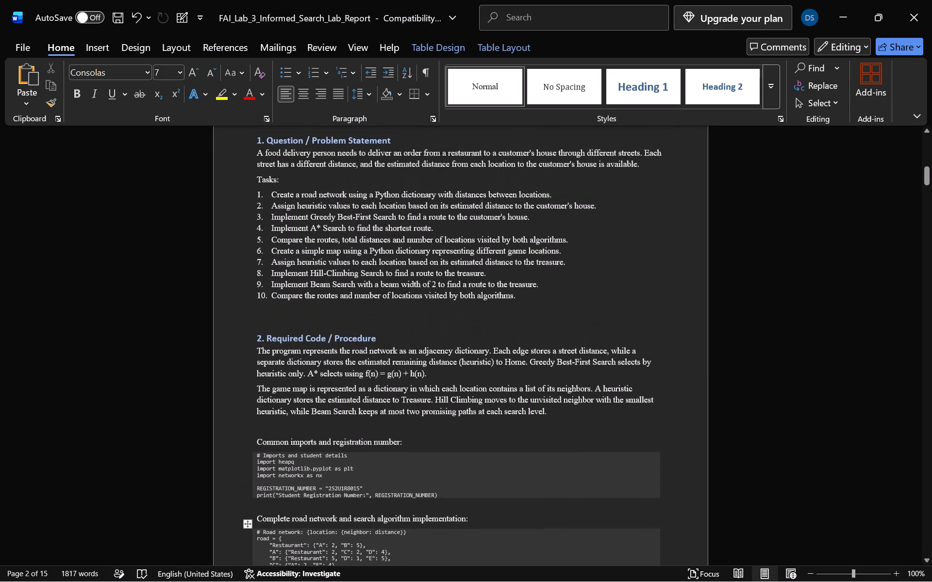
scroll(284, 366, "right", 1)
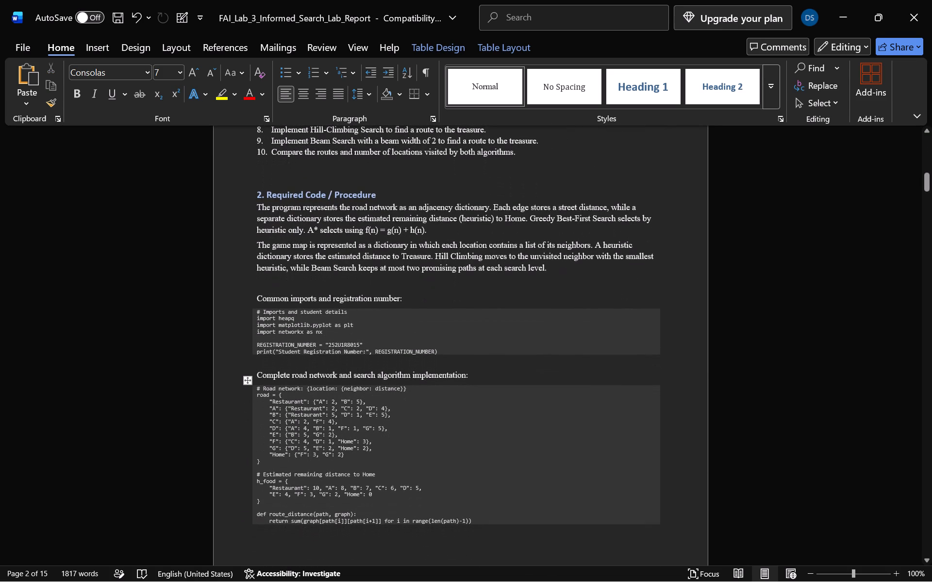
scroll(284, 366, "down", 9)
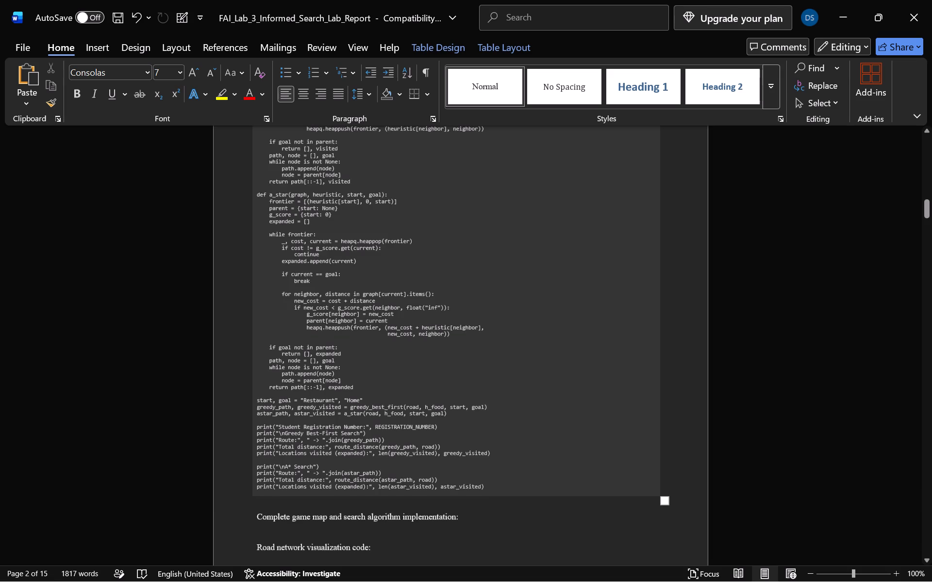
scroll(284, 366, "down", 1)
left_click(275, 349)
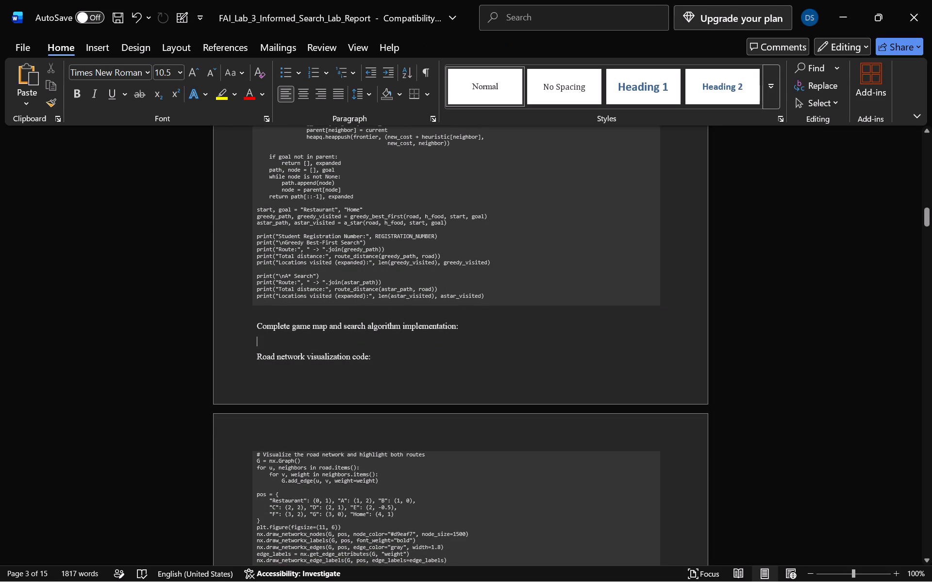
key("Return")
key("Return")
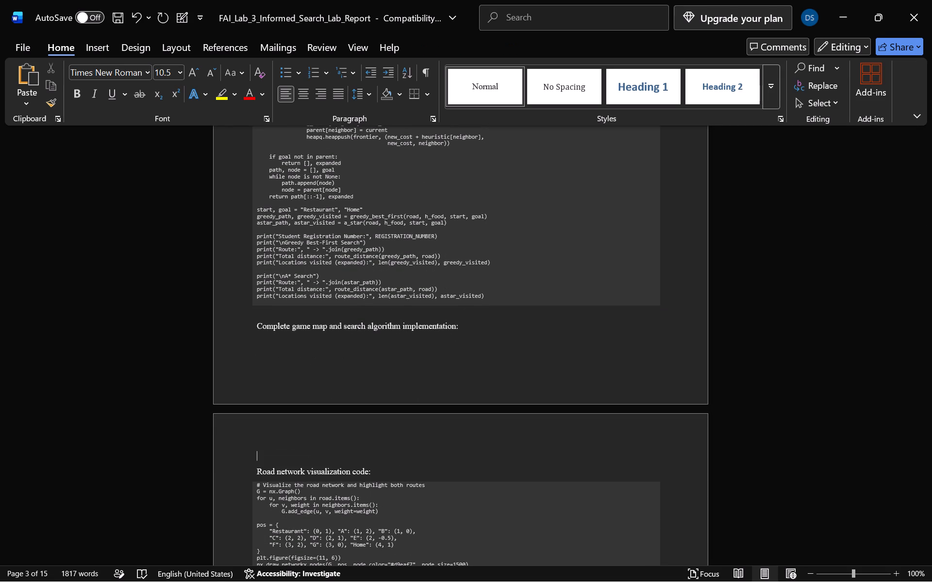
Push the "Complete game map and search algorithm implementation:" caption onto the next page by inserting three blank lines above it.
left_click(254, 318)
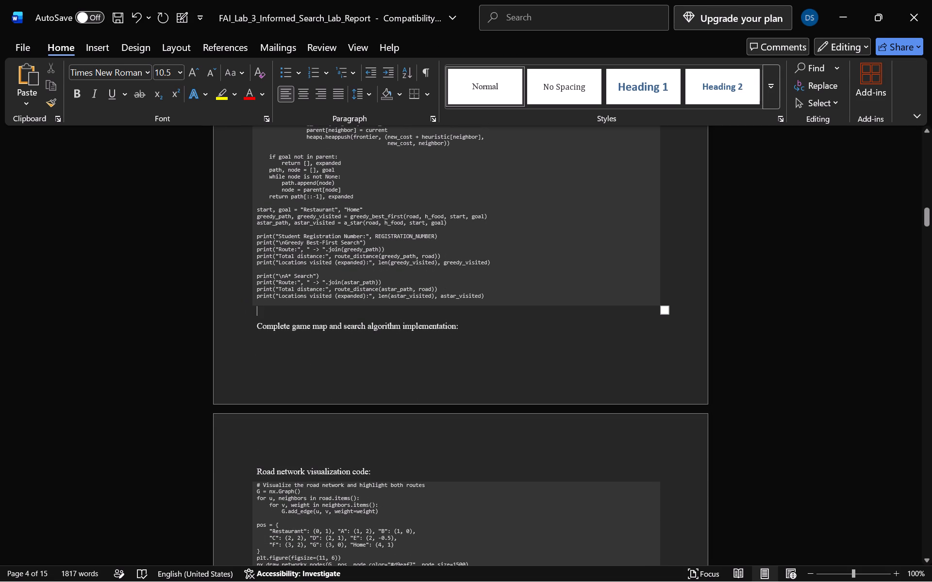
left_click(254, 318)
key("Down")
key("Return")
key("Return")
key("Return")
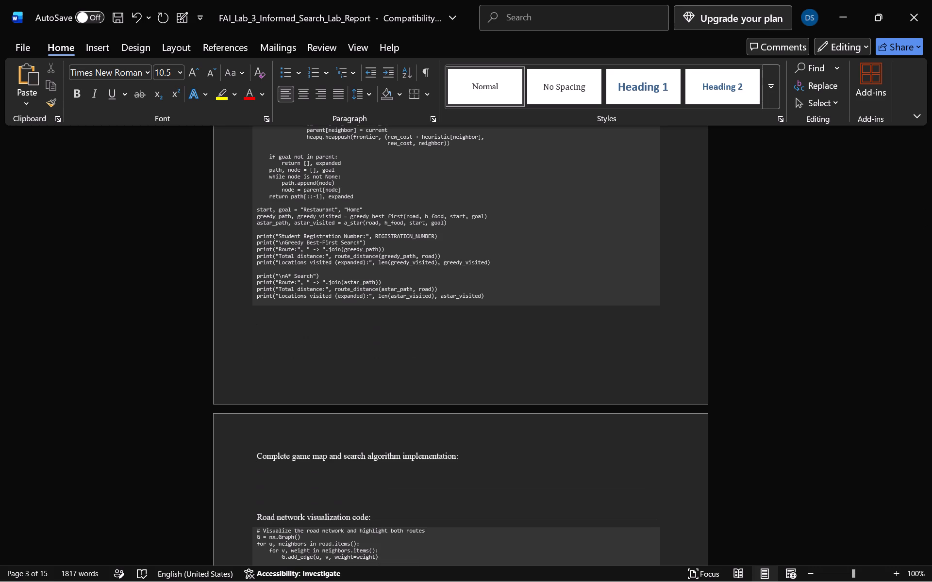
Insert twenty blank lines below the "Complete game map and search algorithm implementation:" caption to make room for its code block.
left_click(275, 478)
key("Return")
key("Return")
key("Return")
key("Return")
key("Return")
key("Return")
key("Return")
key("Return")
key("Return")
key("Return")
key("Return")
key("Return")
key("Return")
key("Return")
key("Return")
key("Return")
key("Return")
key("Return")
key("Return")
key("Return")
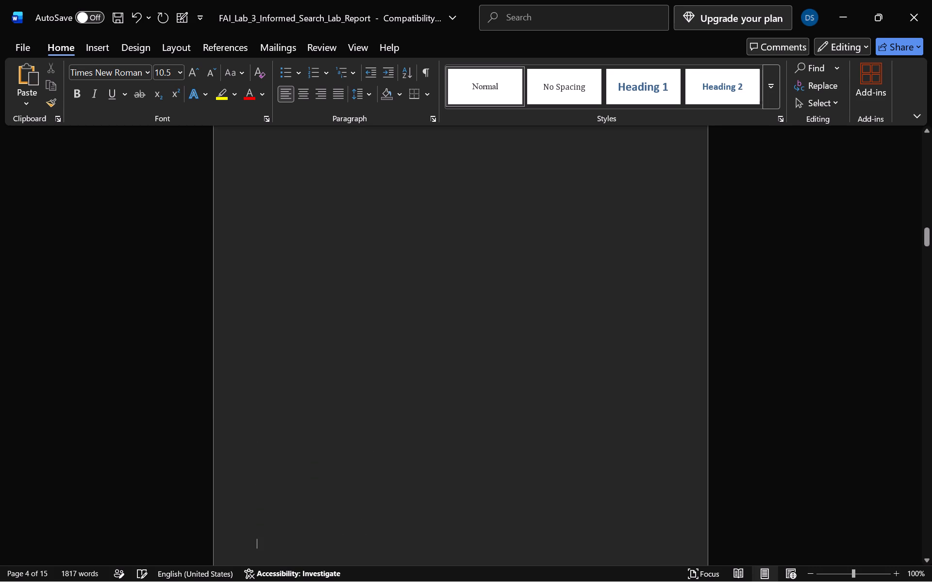
Delete two blank lines directly above the "Road network visualization code:" caption.
scroll(275, 478, "up", 1)
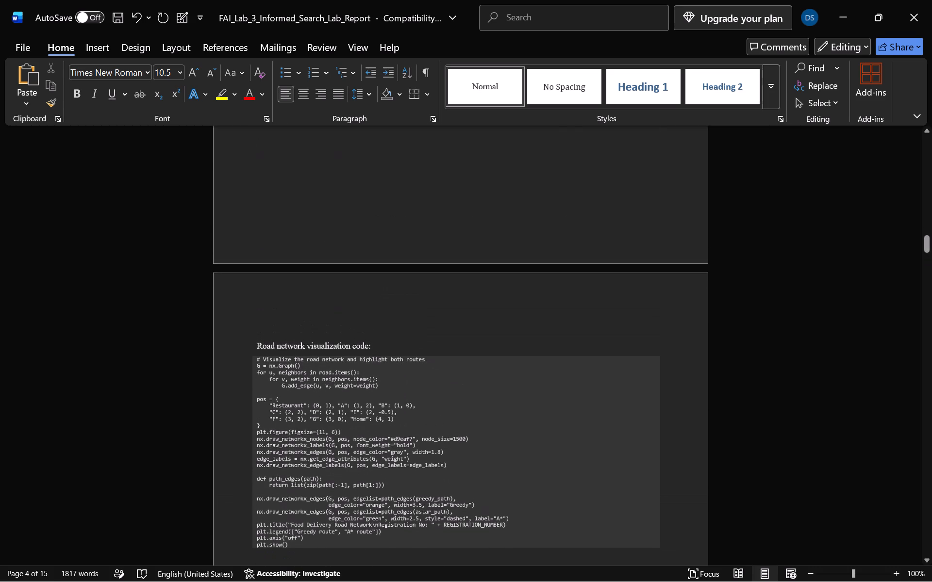
left_click(265, 336)
key("BackSpace")
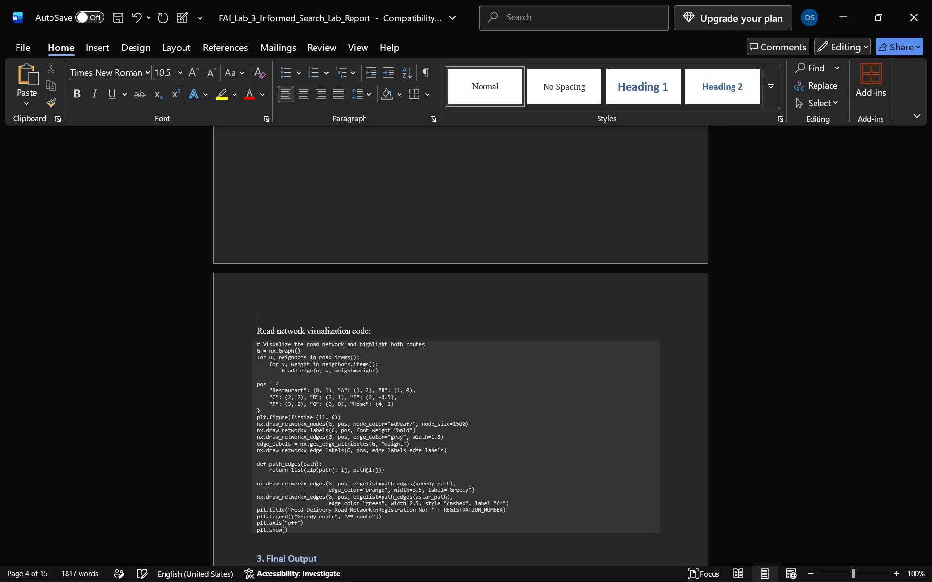
key("BackSpace")
Move the game map and search algorithm code block from Lab Report 2 to below the "Complete game map and search algorithm implementation:" caption in Lab Report 1.
scroll(313, 441, "down", 8)
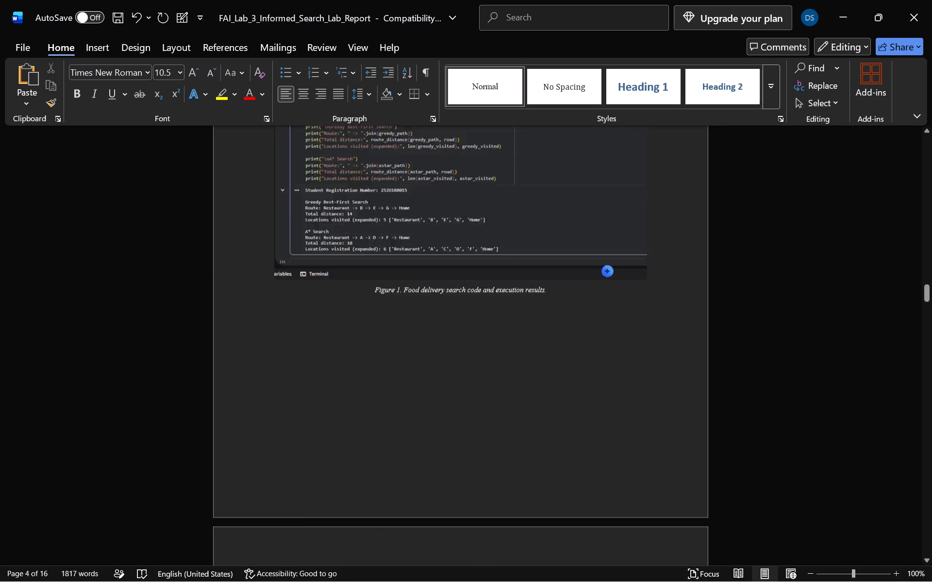
scroll(313, 441, "down", 8)
scroll(313, 441, "up", 1)
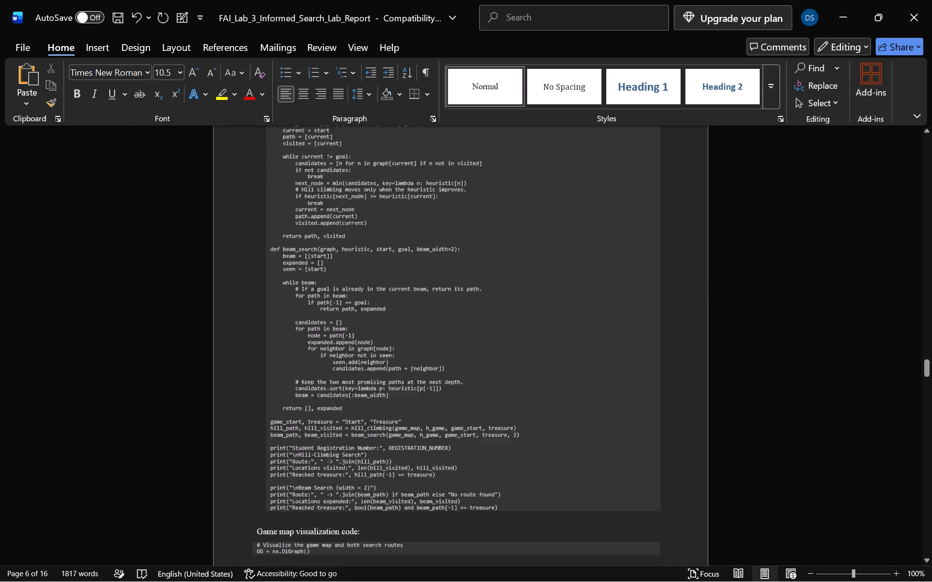
scroll(313, 441, "up", 1)
scroll(276, 298, "up", 3)
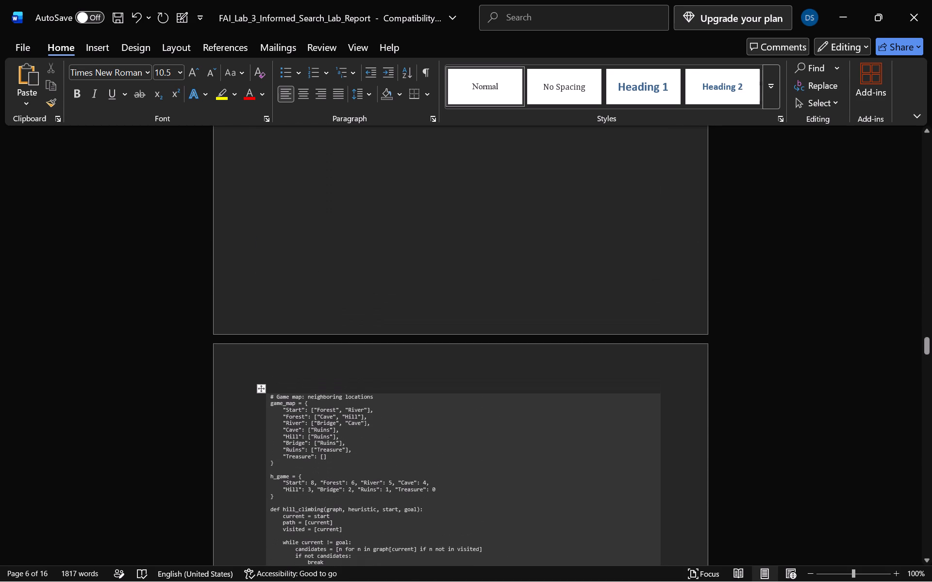
left_click_drag(260, 389, 320, 86)
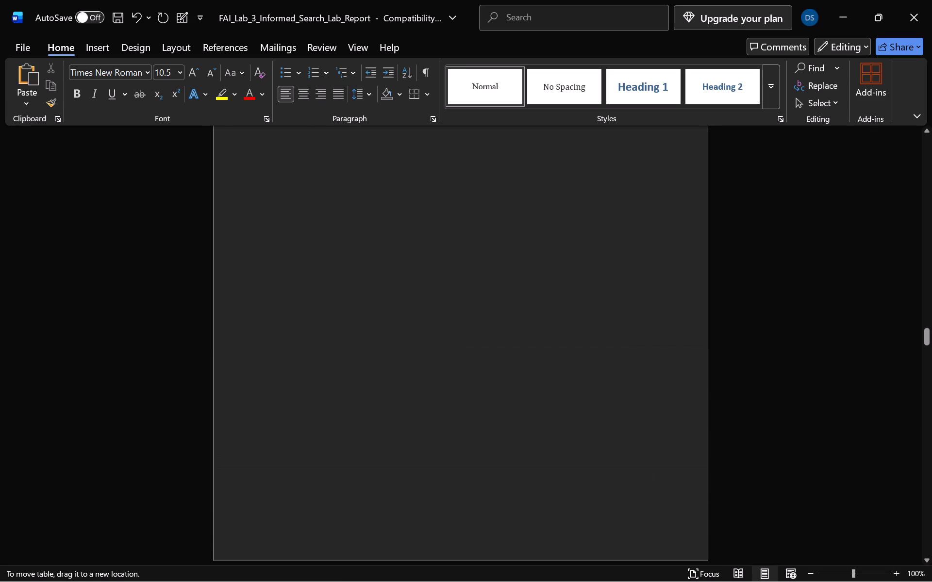
left_click_drag(320, 86, 280, 69)
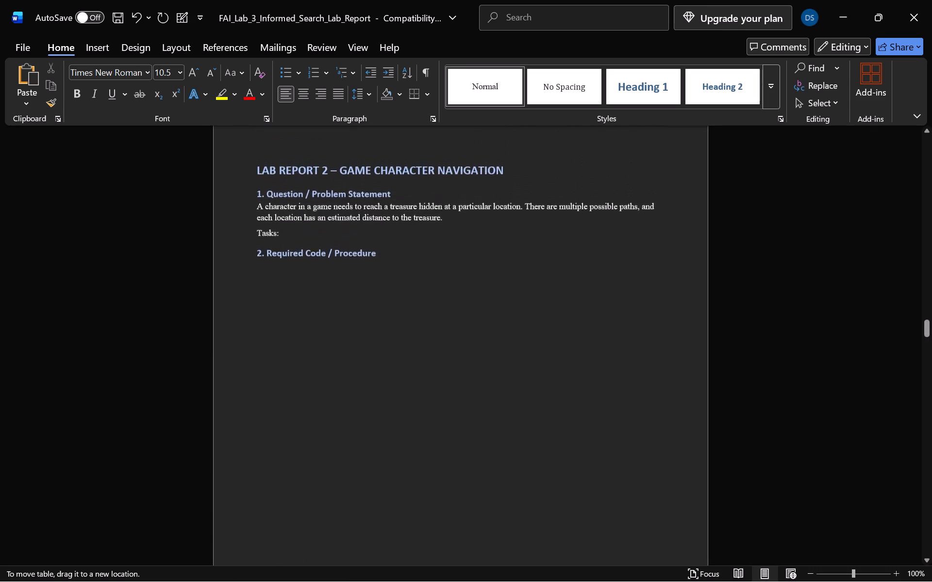
left_click_drag(280, 69, 284, 1)
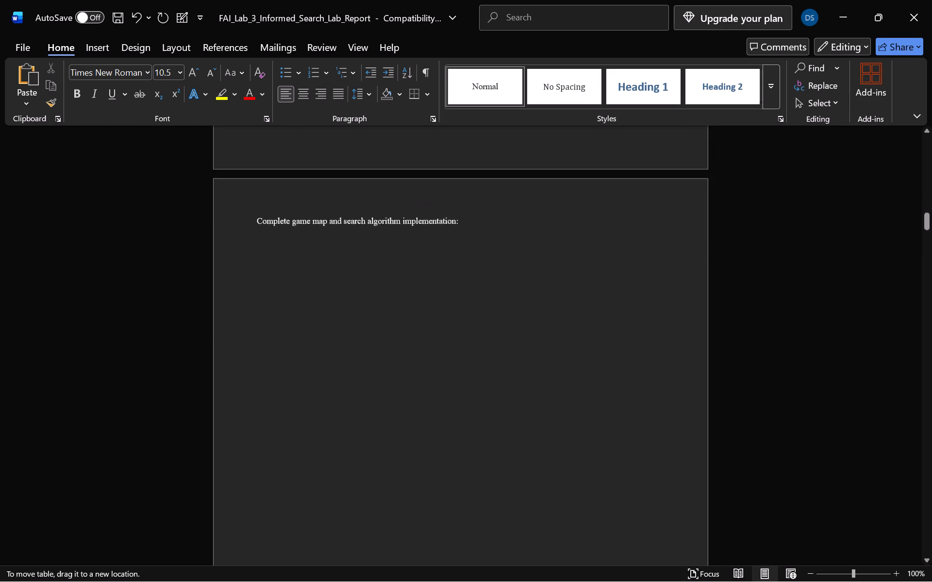
left_click_drag(284, 1, 258, 291)
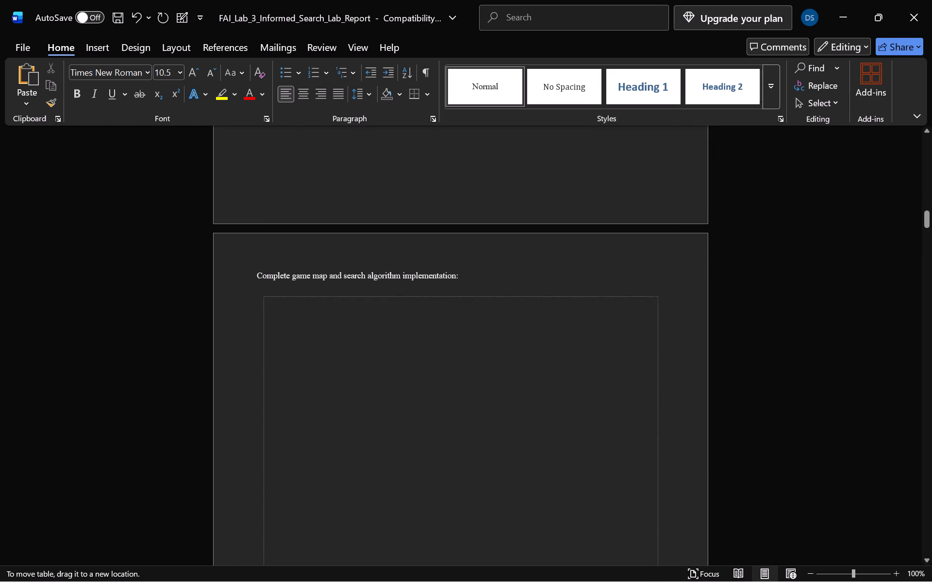
left_click_drag(258, 291, 252, 292)
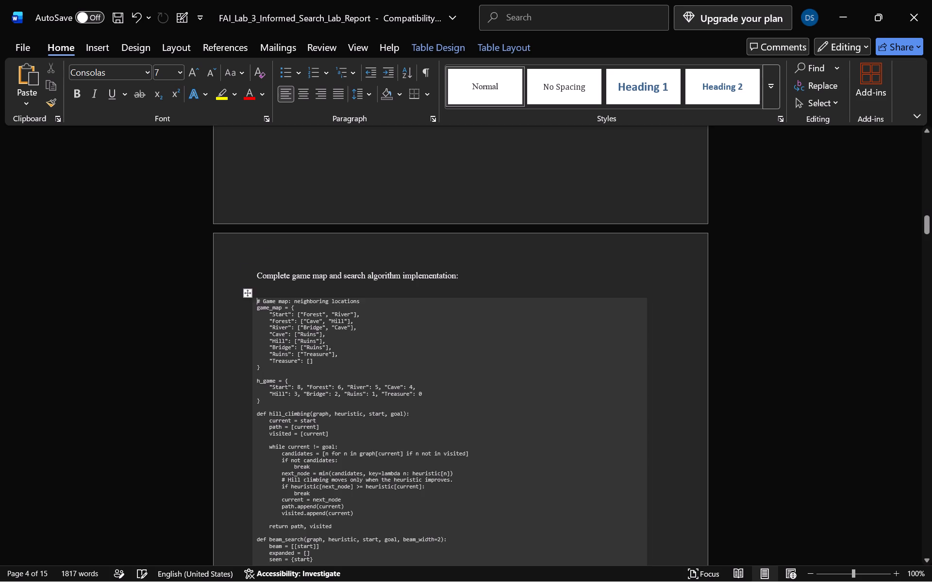
Delete the surplus blank lines between the moved game map code block and the "Road network visualization code:" caption.
scroll(317, 368, "down", 6)
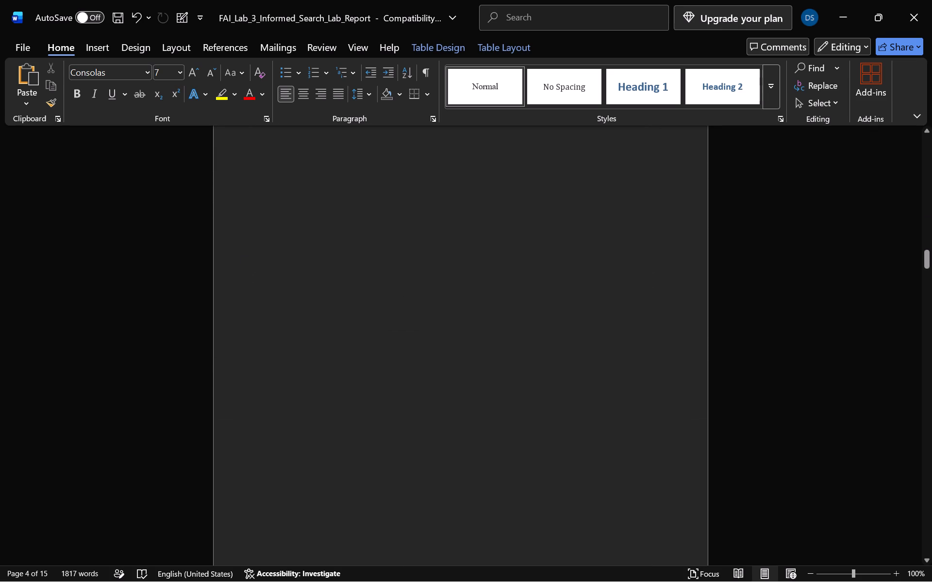
scroll(317, 368, "down", 1)
left_click(280, 390)
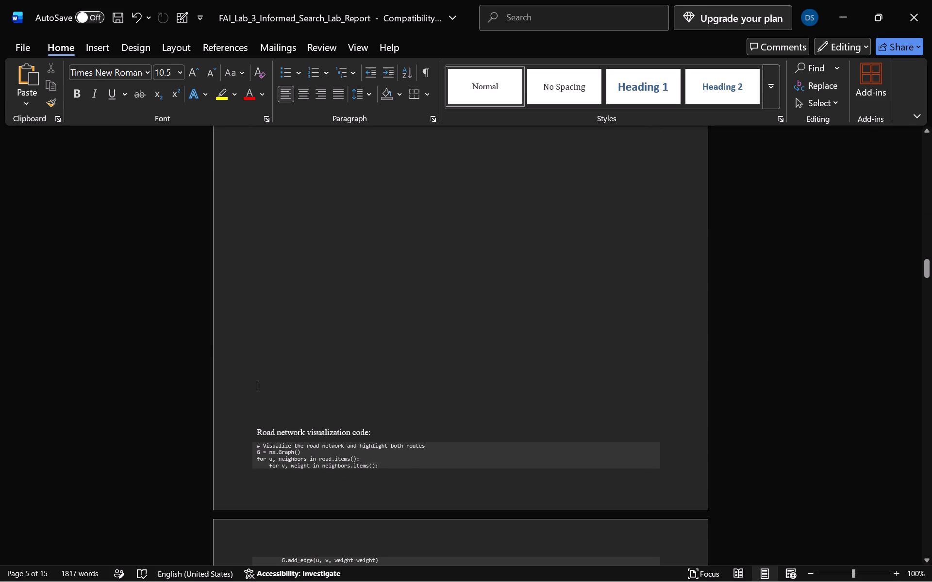
key("ctrl+BackSpace")
key("ctrl+BackSpace")
key("ctrl+BackSpace")
key("ctrl+BackSpace")
key("ctrl+BackSpace")
key("ctrl+BackSpace")
key("ctrl+BackSpace")
key("ctrl+BackSpace")
key("ctrl+BackSpace")
key("ctrl+BackSpace")
key("ctrl+BackSpace")
key("ctrl+BackSpace")
key("ctrl+BackSpace")
key("ctrl+BackSpace")
key("ctrl+BackSpace")
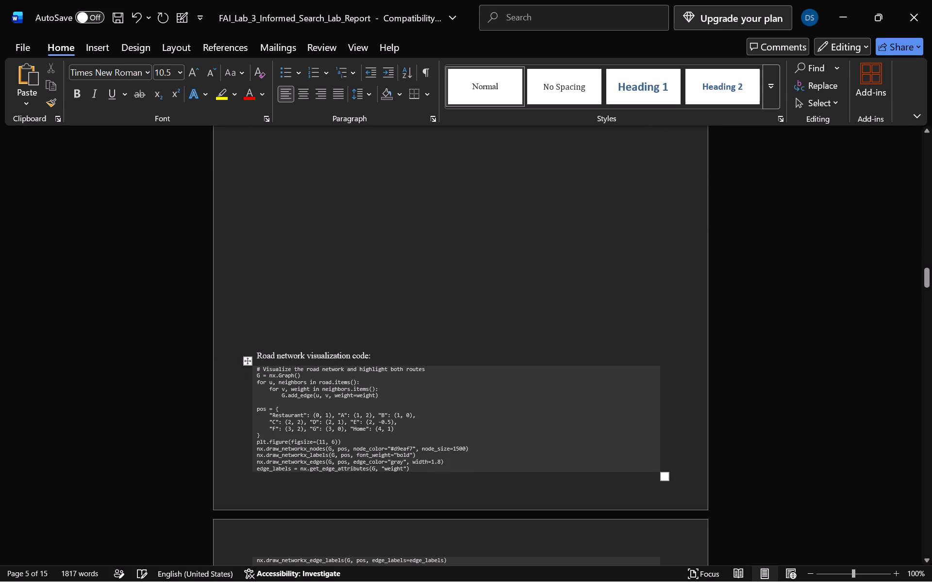
key("ctrl+BackSpace")
key("ctrl+BackSpace")
key("ctrl+BackSpace")
key("ctrl+BackSpace")
key("ctrl+BackSpace")
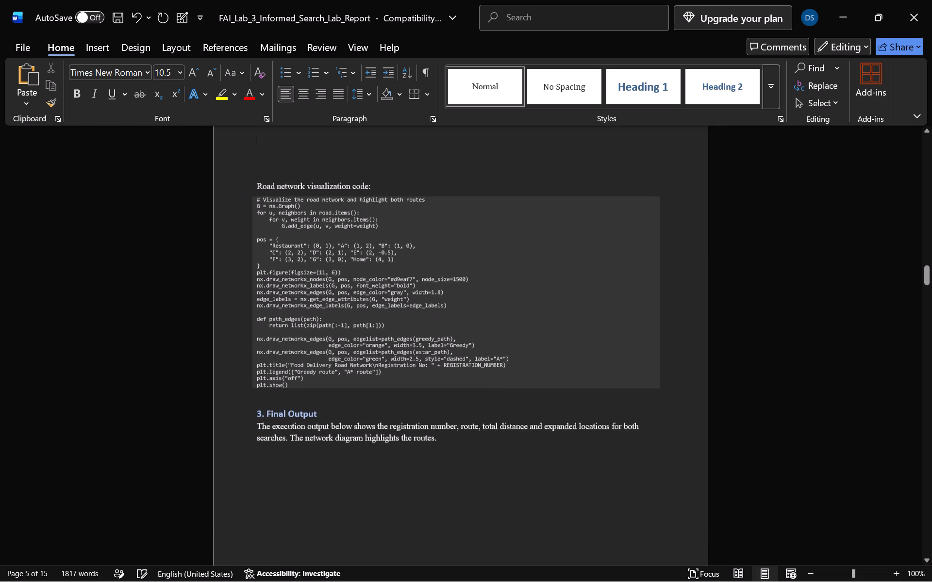
key("ctrl+BackSpace")
key("ctrl+BackSpace")
key("ctrl+BackSpace")
key("ctrl+BackSpace")
key("ctrl+BackSpace")
key("ctrl+BackSpace")
key("ctrl+BackSpace")
key("ctrl+BackSpace")
key("ctrl+BackSpace")
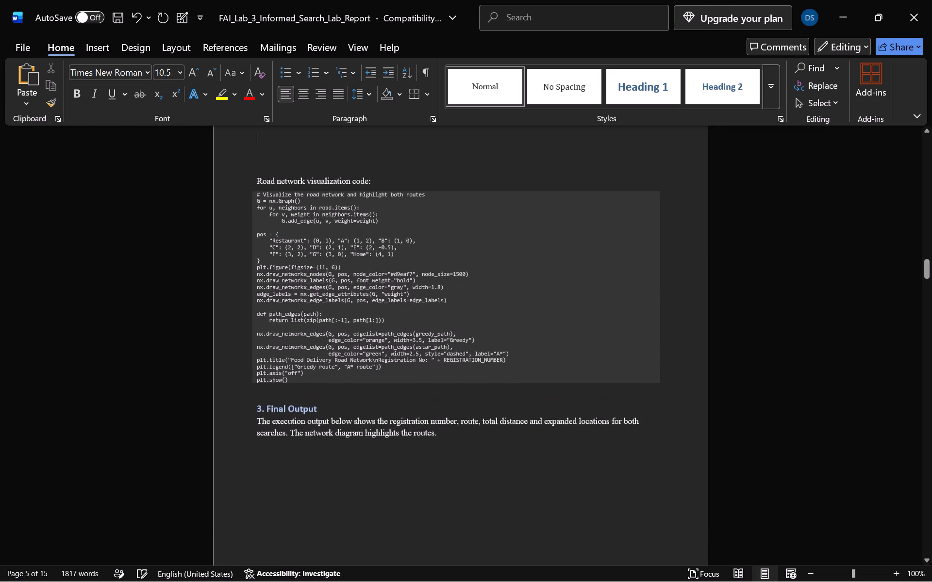
key("ctrl+BackSpace")
key("ctrl+BackSpace")
key("ctrl+BackSpace")
key("ctrl+BackSpace")
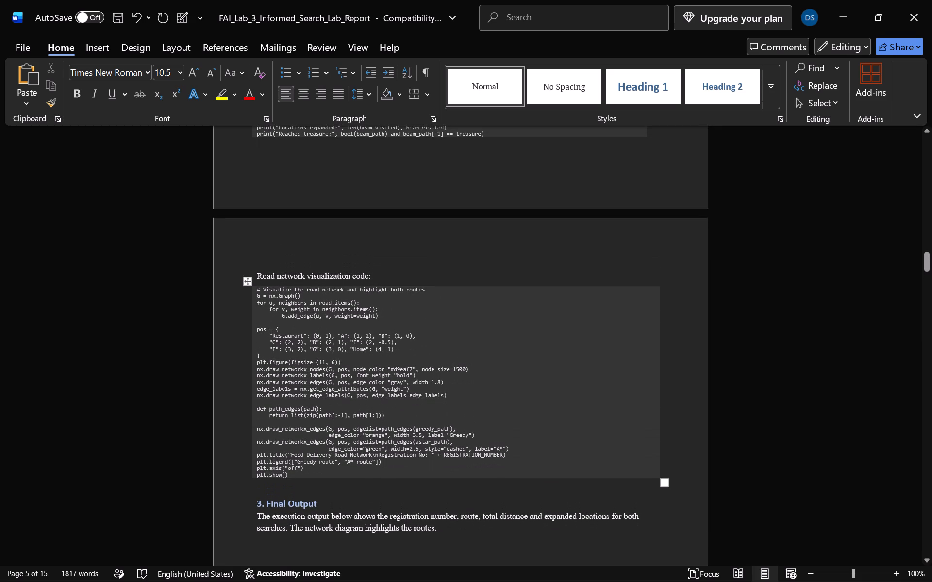
left_click(263, 260)
key("ctrl+BackSpace")
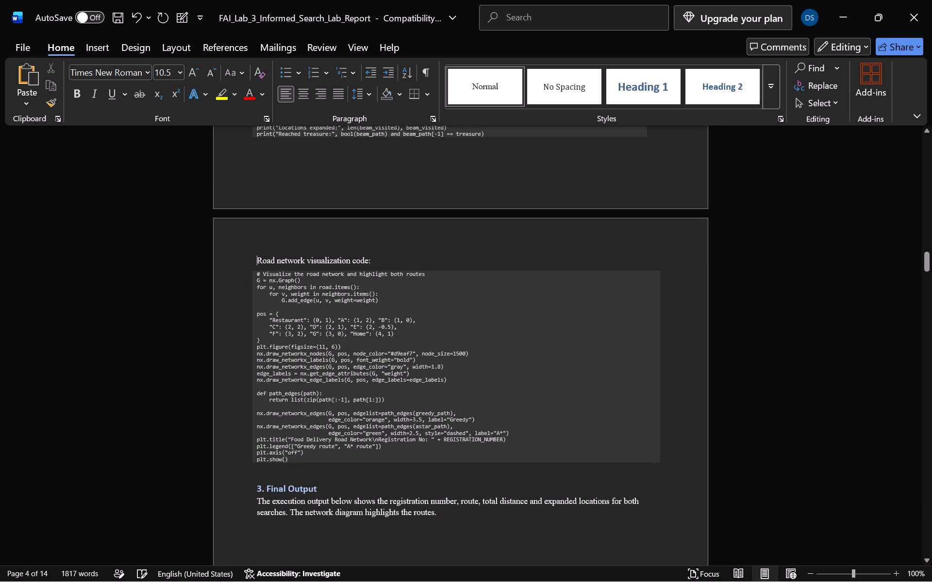
Review the layout of Lab Report 1's code sections, from the common imports through the moved game map code block.
scroll(263, 260, "up", 7)
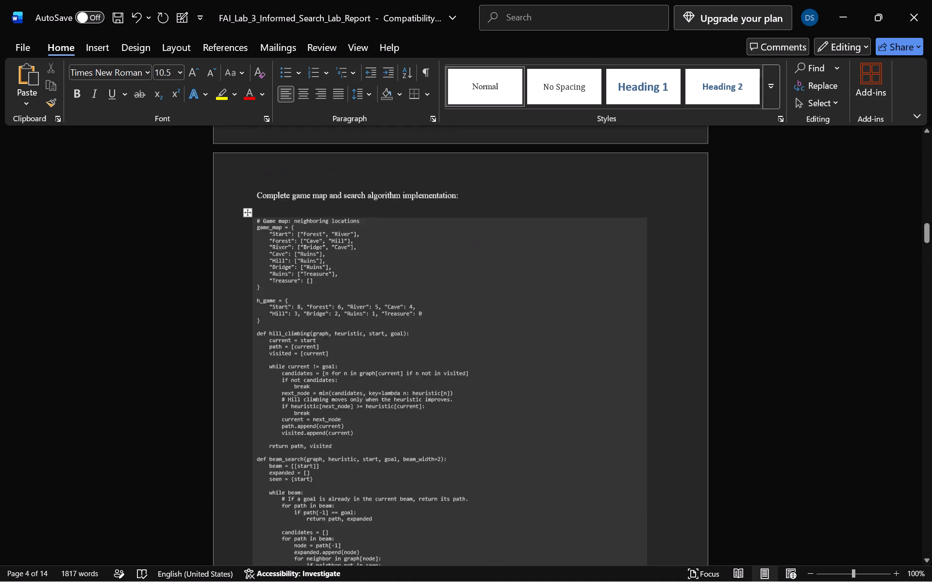
scroll(263, 260, "up", 4)
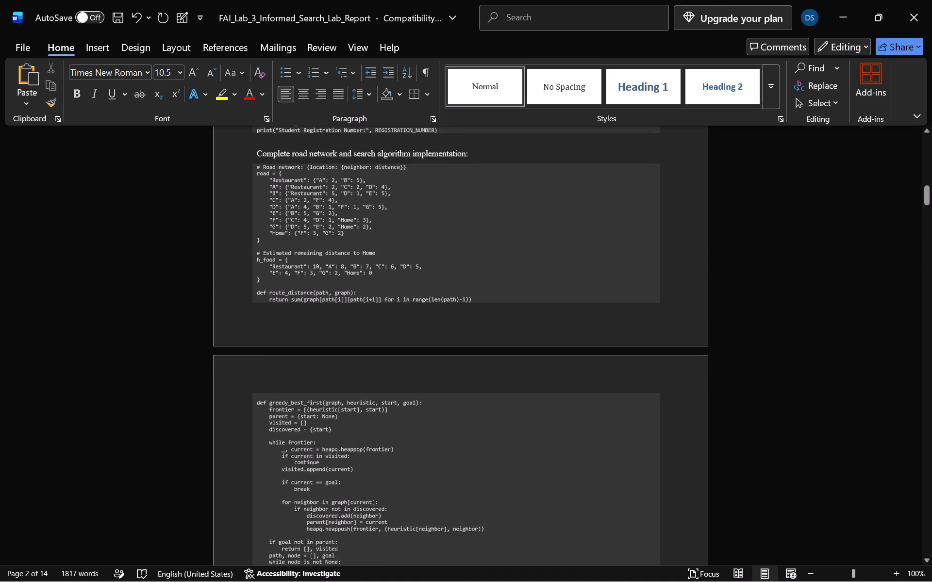
scroll(263, 260, "up", 1)
scroll(263, 260, "down", 2)
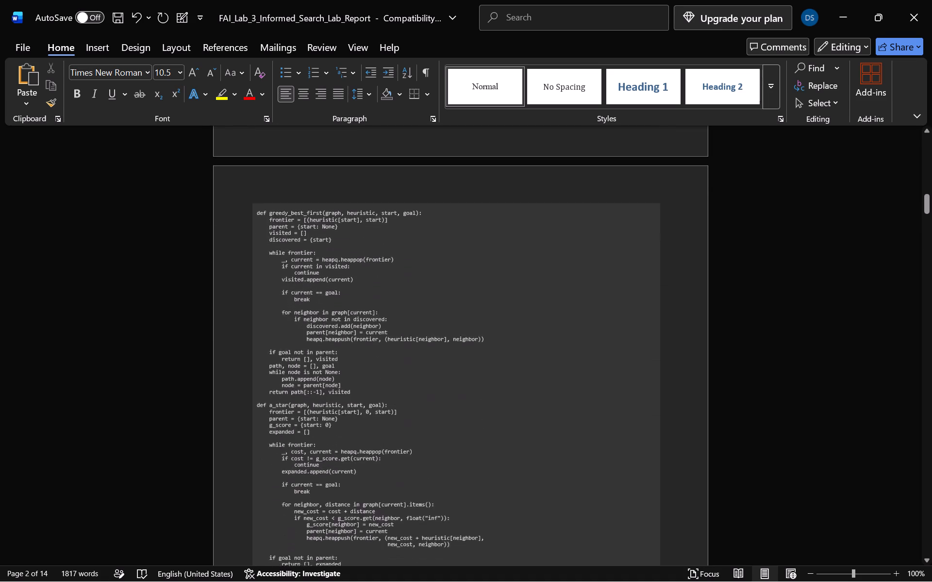
scroll(263, 260, "down", 4)
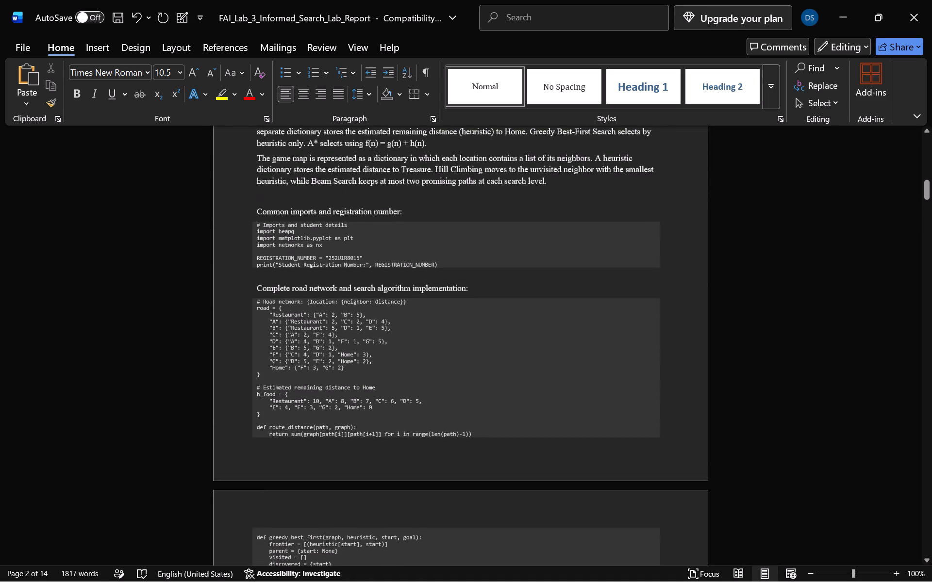
scroll(263, 260, "down", 2)
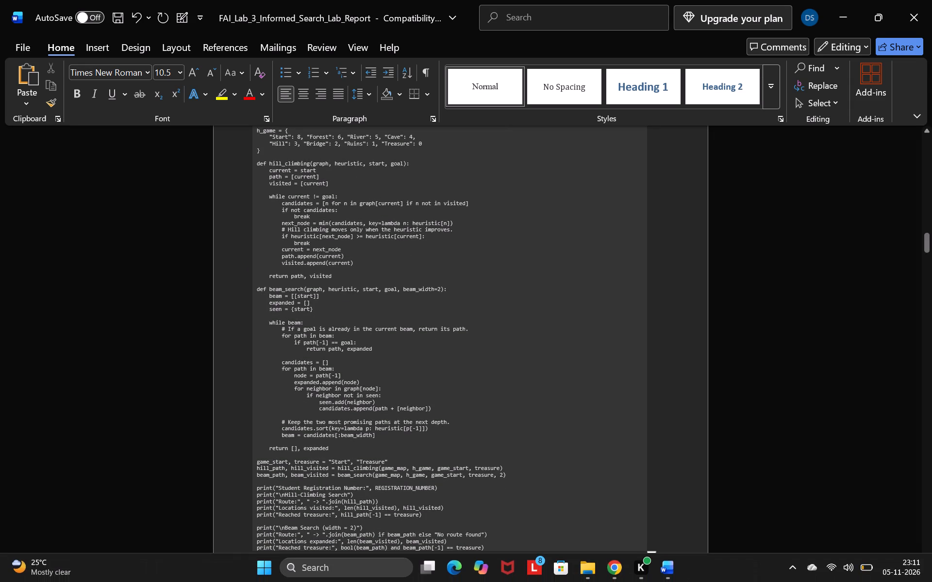
Insert a blank line between the road network visualization code block and the "3. Final Output" heading in Lab Report 1.
scroll(559, 471, "down", 4)
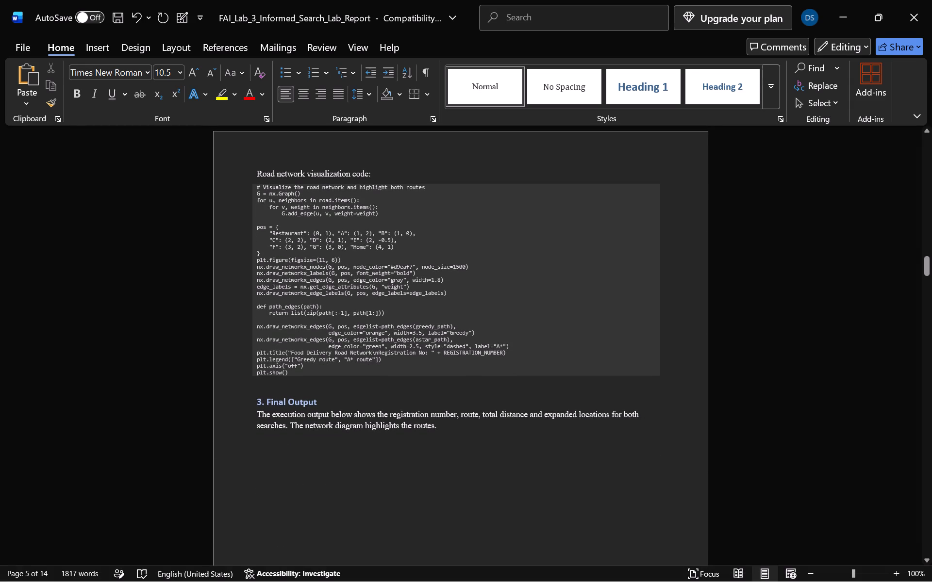
left_click(300, 385)
key("Return")
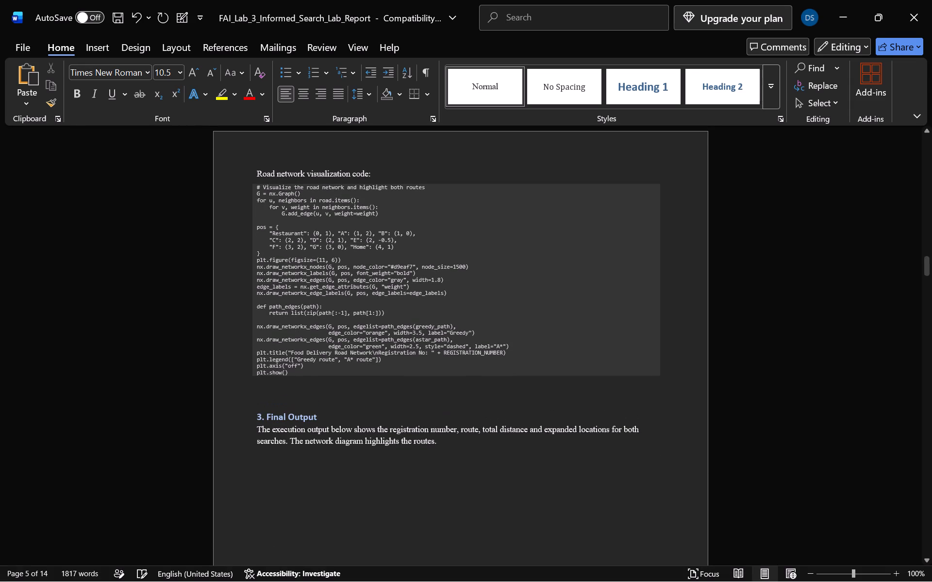
Look through the rest of the document to its end, checking the remaining sections and figures of Lab Report 2.
scroll(348, 488, "down", 20)
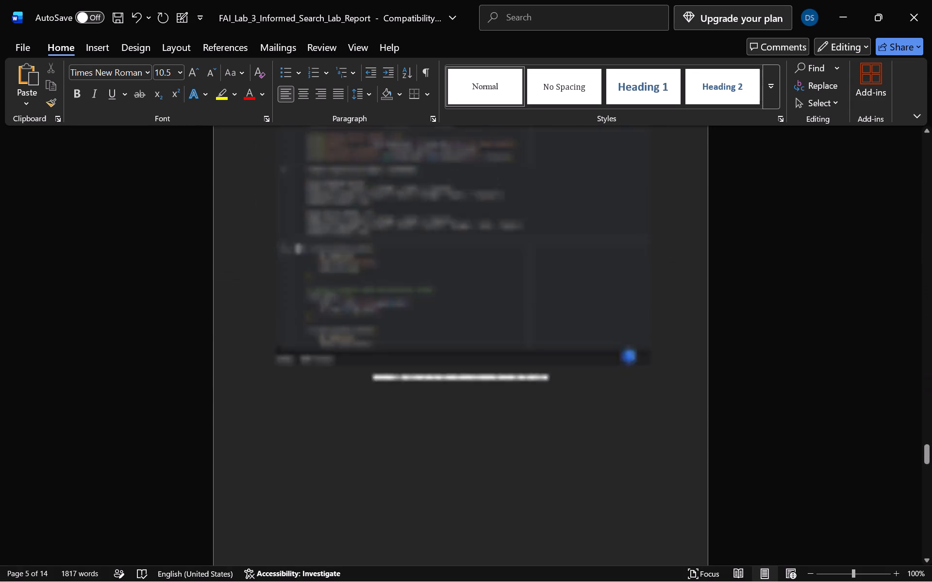
scroll(348, 488, "down", 13)
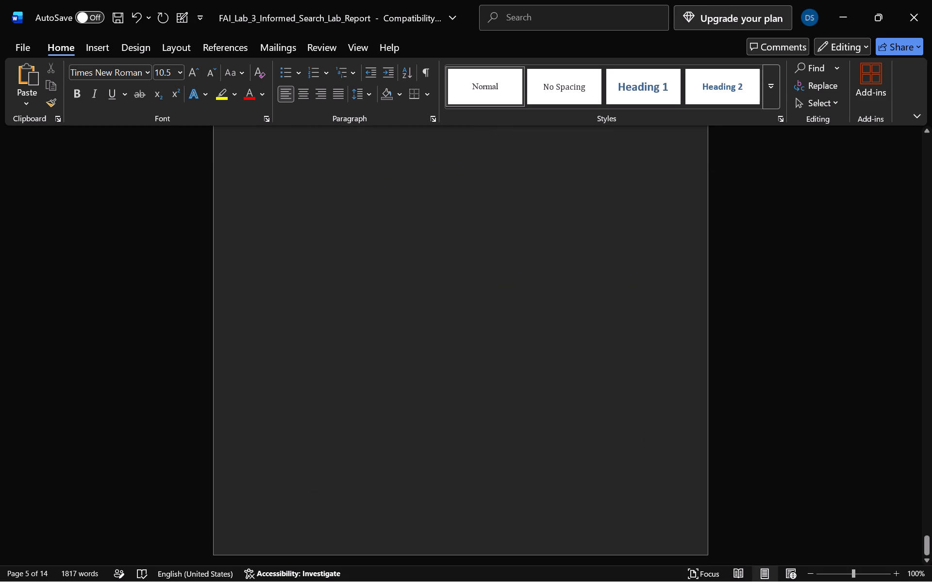
scroll(348, 488, "up", 10)
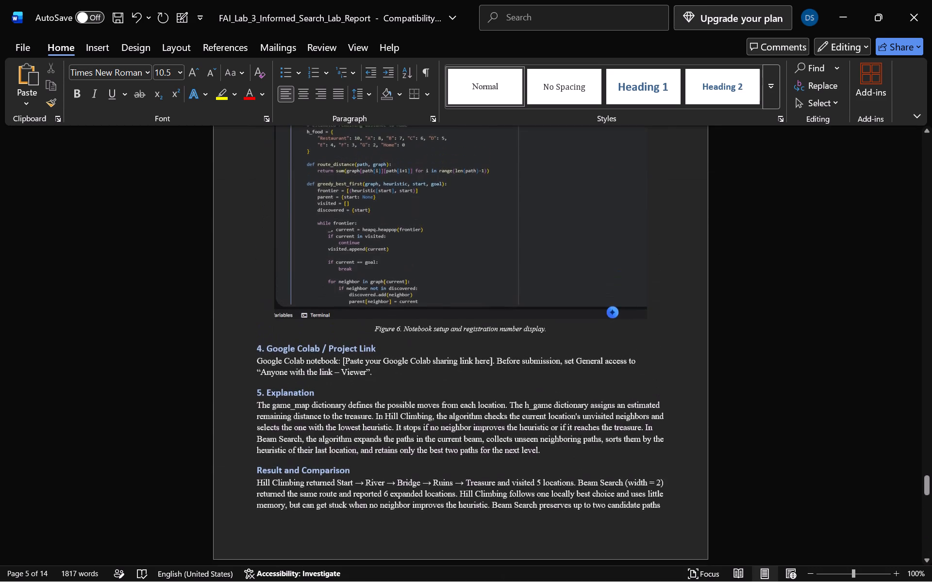
scroll(348, 488, "down", 12)
scroll(348, 488, "up", 4)
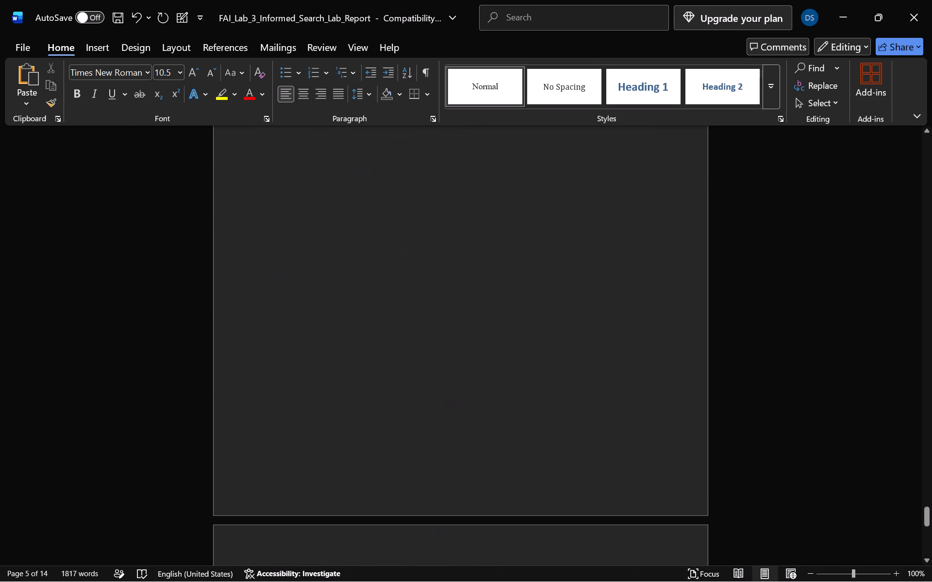
scroll(348, 488, "up", 4)
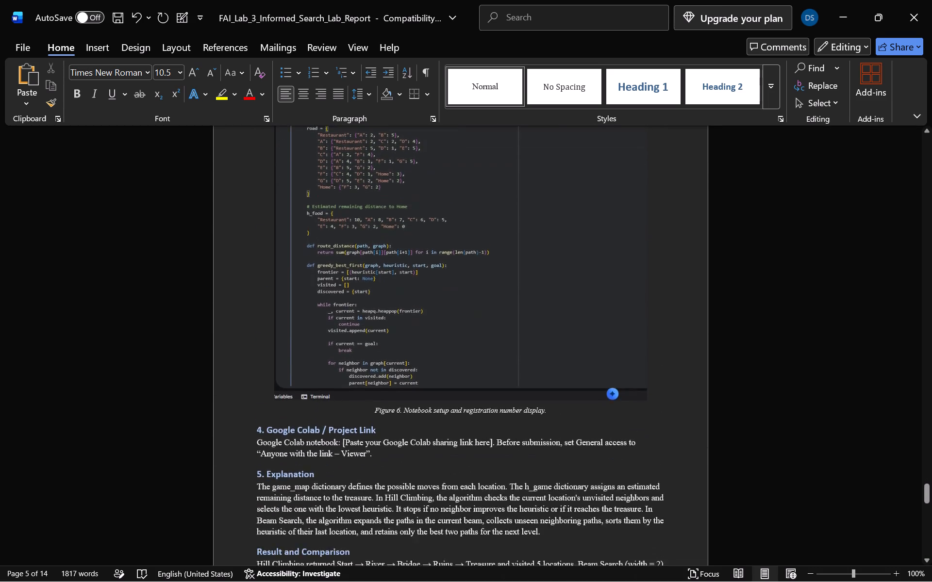
Move the game map visualization code block from Lab Report 2 into Lab Report 1, below the road network visualization code block.
scroll(348, 488, "up", 12)
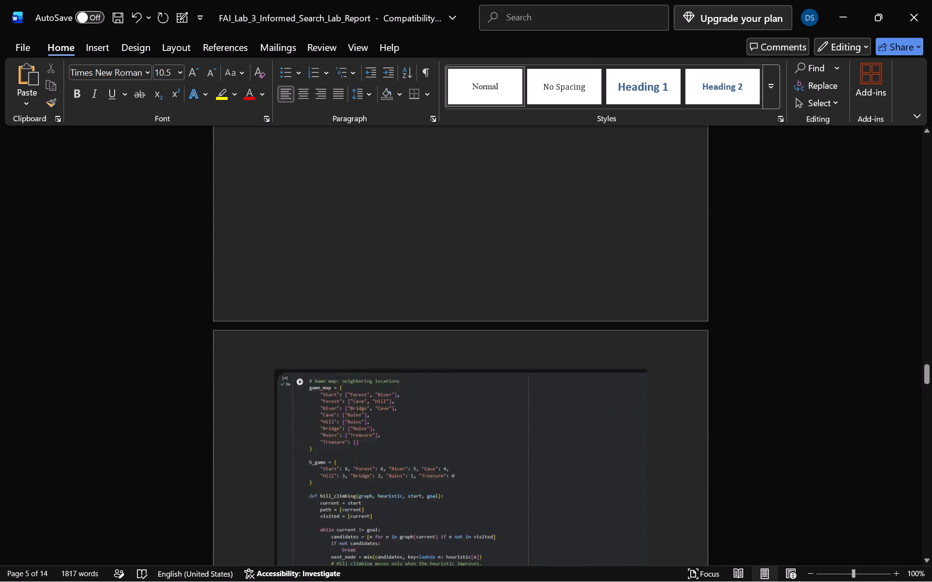
scroll(348, 488, "up", 4)
scroll(348, 488, "right", 2)
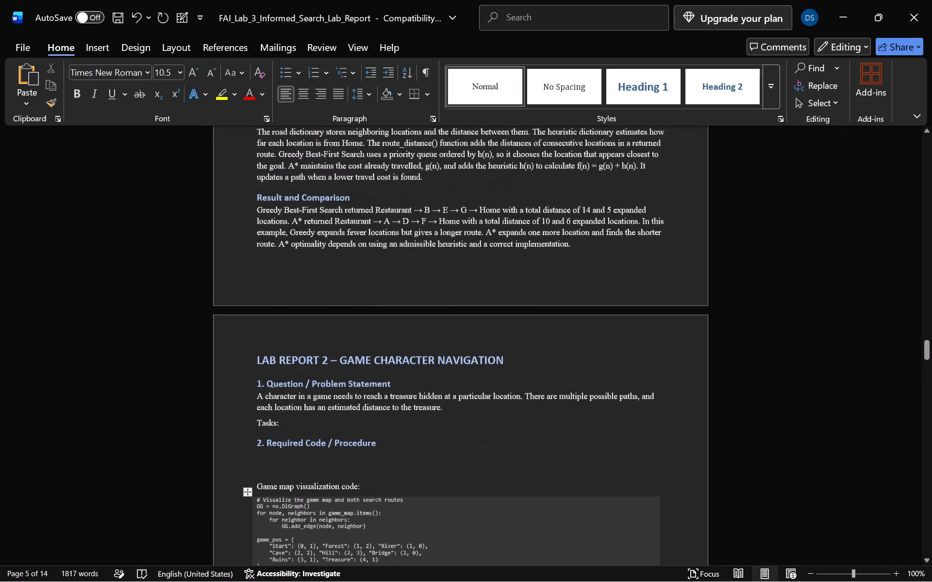
scroll(348, 488, "right", 1)
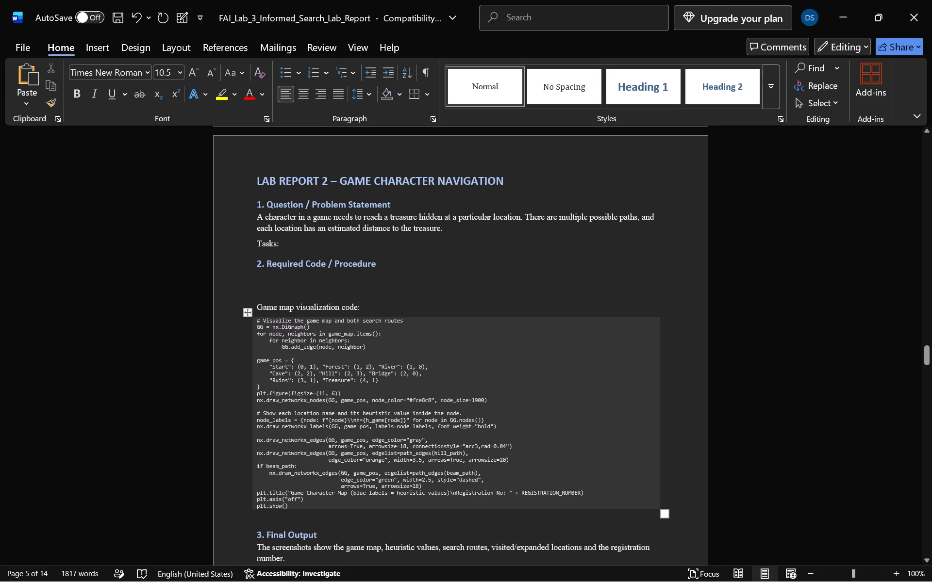
left_click_drag(251, 314, 290, 135)
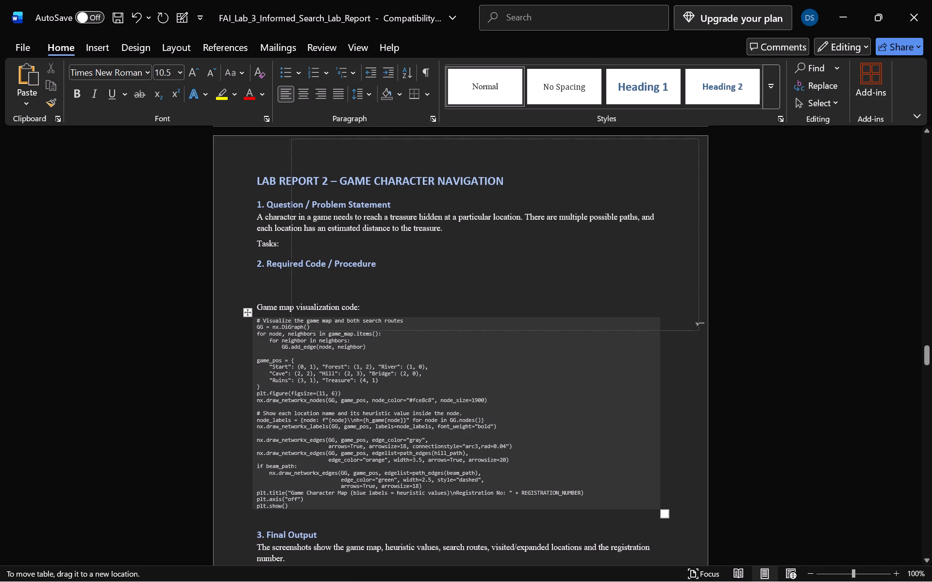
left_click_drag(290, 135, 289, 0)
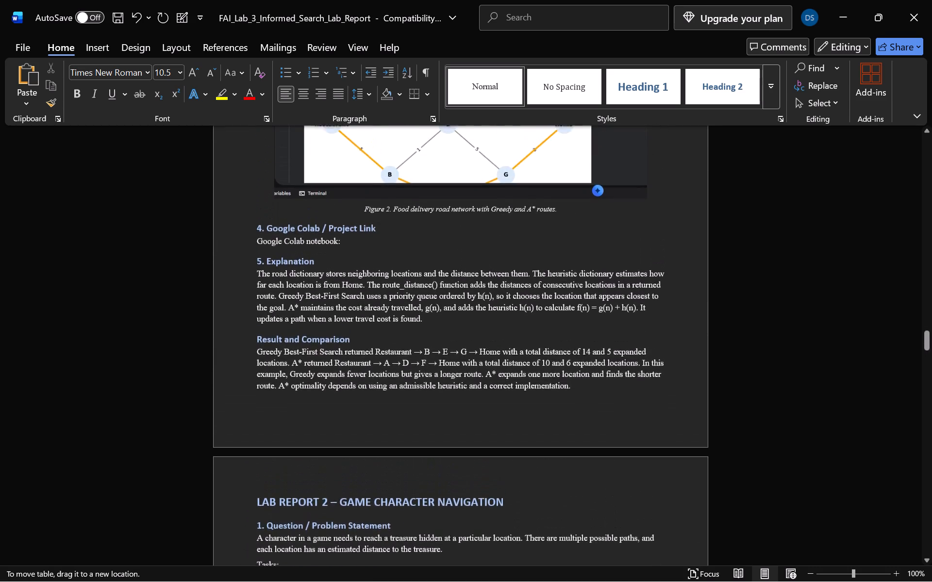
left_click_drag(289, 0, 288, 0)
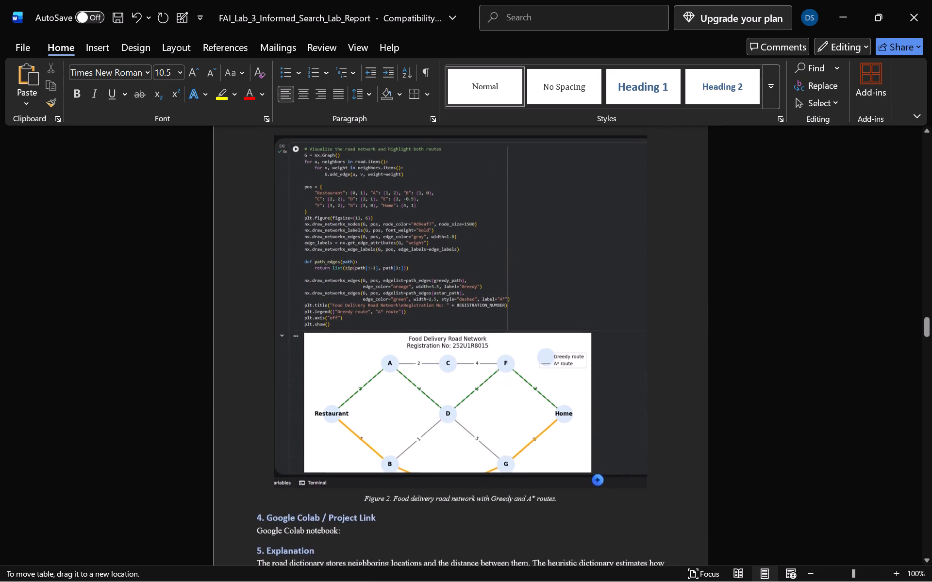
left_click_drag(288, 0, 288, 0)
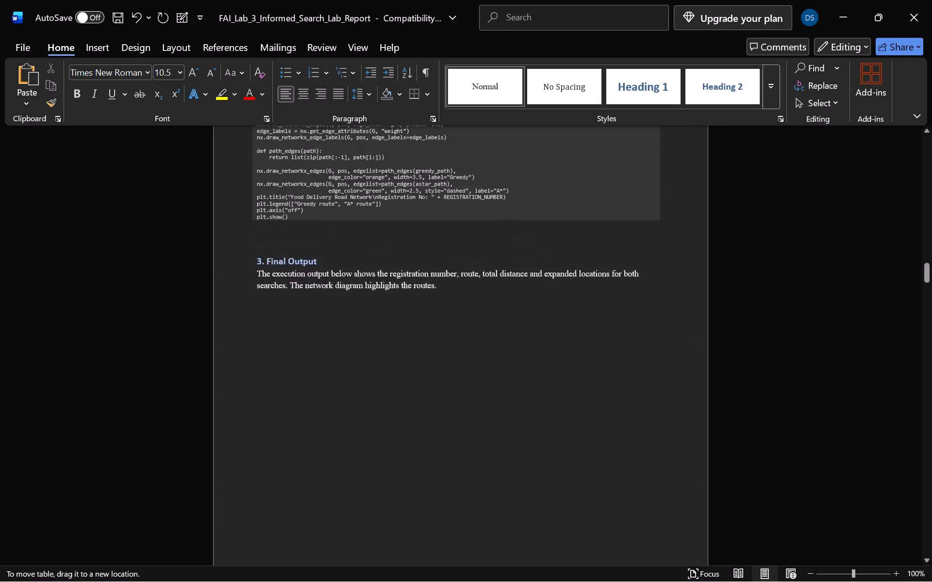
left_click_drag(288, 0, 262, 75)
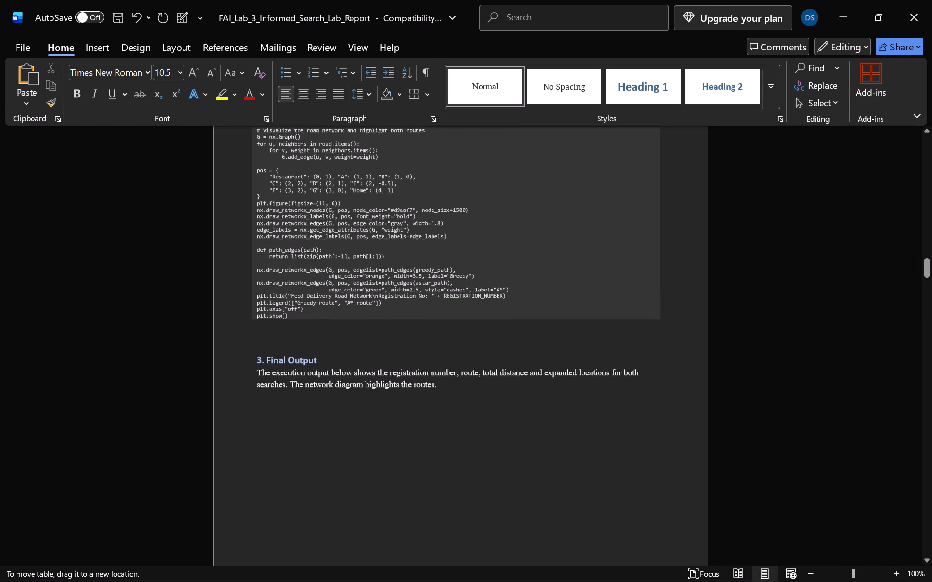
left_click_drag(262, 75, 258, 432)
scroll(258, 432, "down", 3)
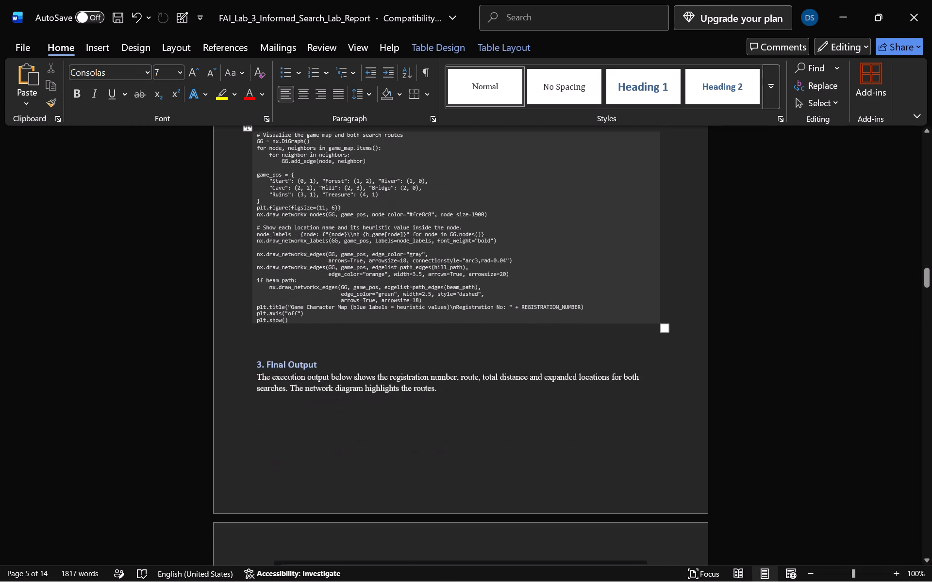
scroll(258, 432, "up", 1)
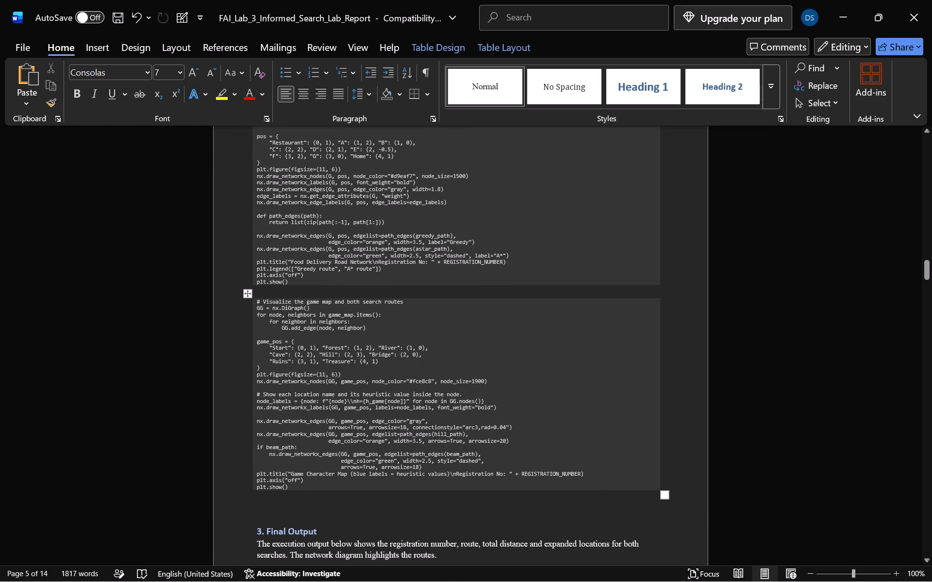
Shift the moved game map visualization code block down to sit just above "3. Final Output", leaving blank lines above it.
left_click(267, 286)
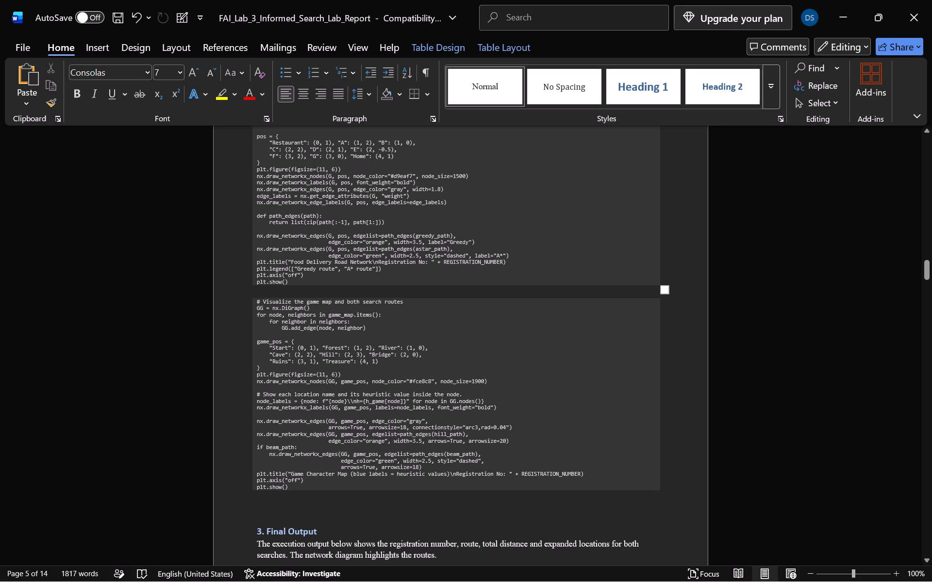
left_click(257, 288)
left_click(282, 337)
left_click_drag(249, 295, 261, 355)
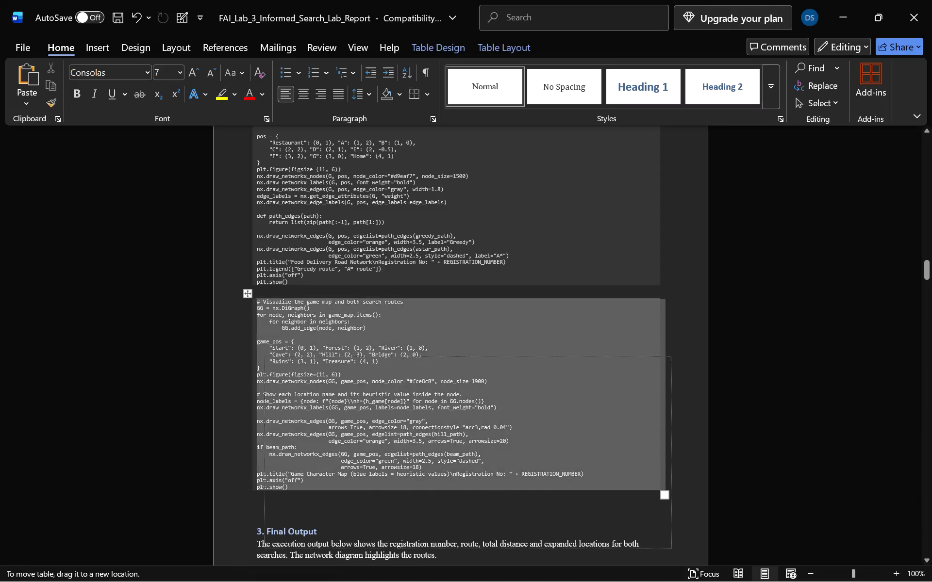
left_click_drag(261, 355, 243, 328)
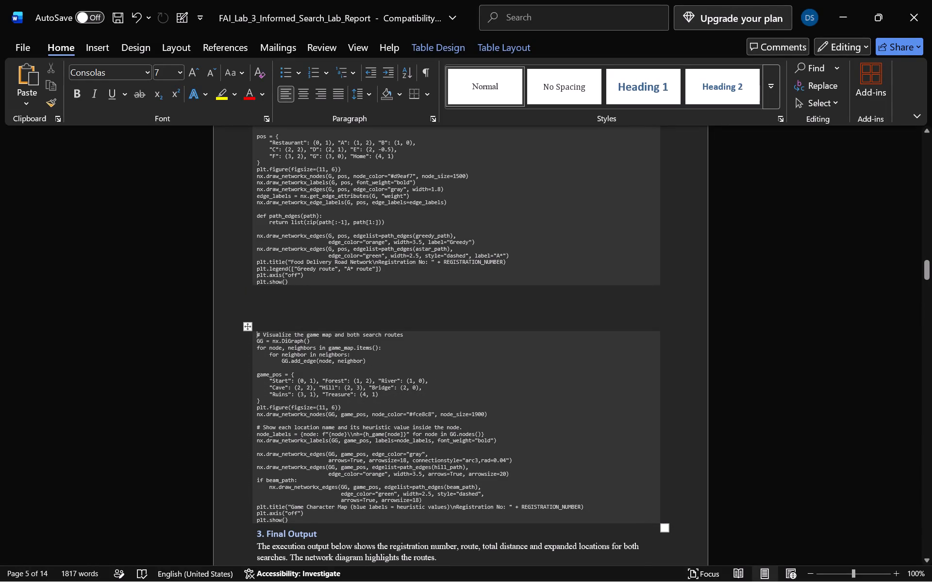
left_click(263, 311)
Move the "Game map visualization code:" caption from Lab Report 2 to the blank line above the moved code block in Lab Report 1.
scroll(417, 501, "down", 5)
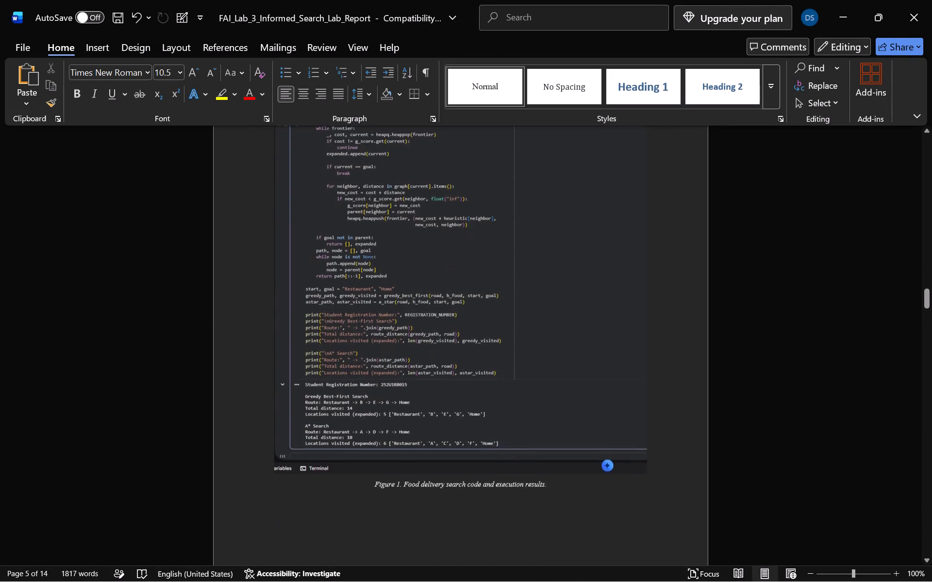
scroll(417, 501, "down", 15)
scroll(417, 501, "up", 7)
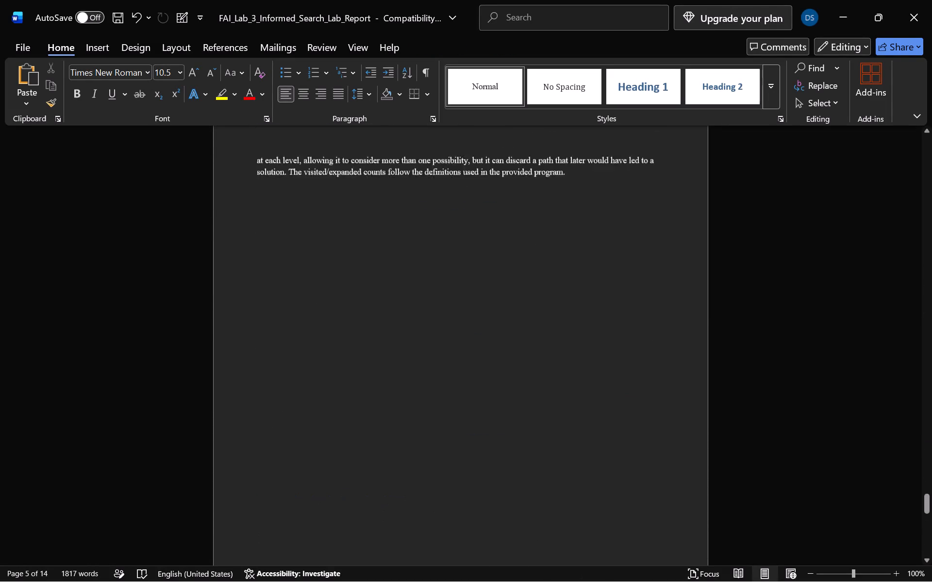
scroll(417, 501, "up", 5)
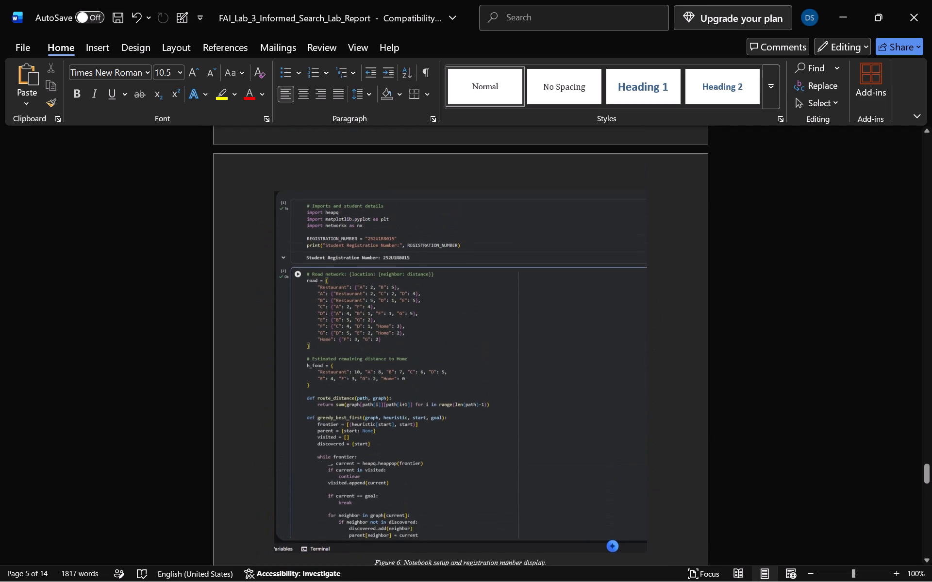
scroll(417, 501, "up", 4)
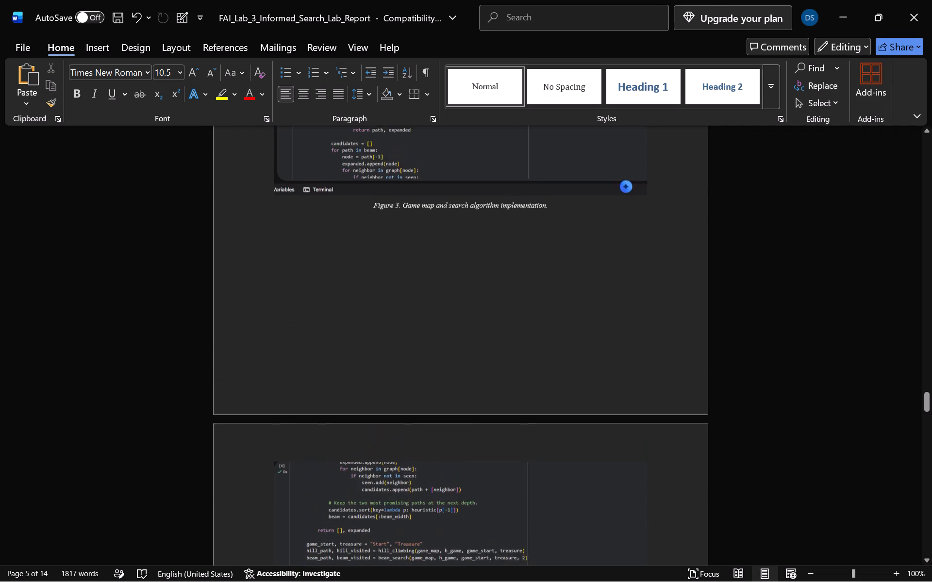
scroll(417, 501, "up", 3)
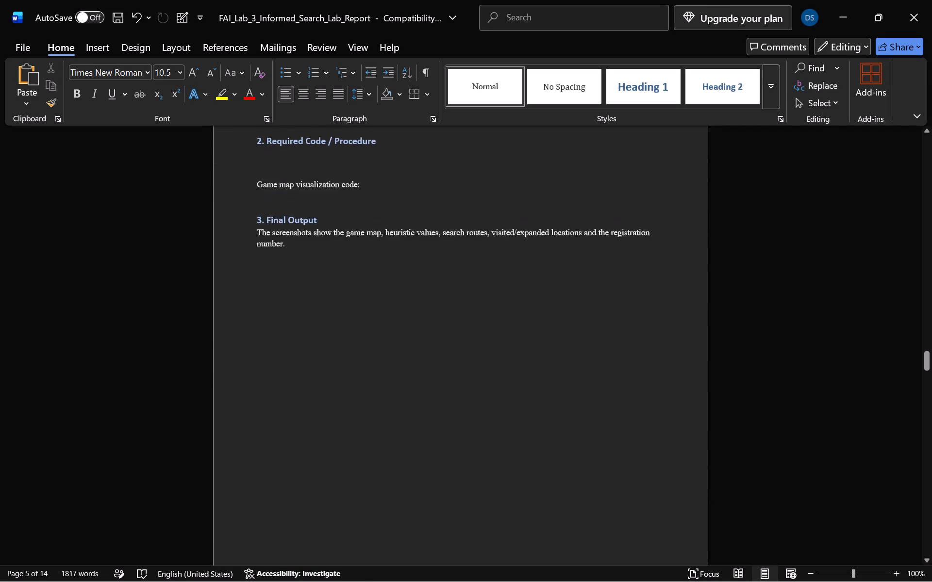
scroll(417, 501, "up", 2)
left_click_drag(368, 278, 263, 274)
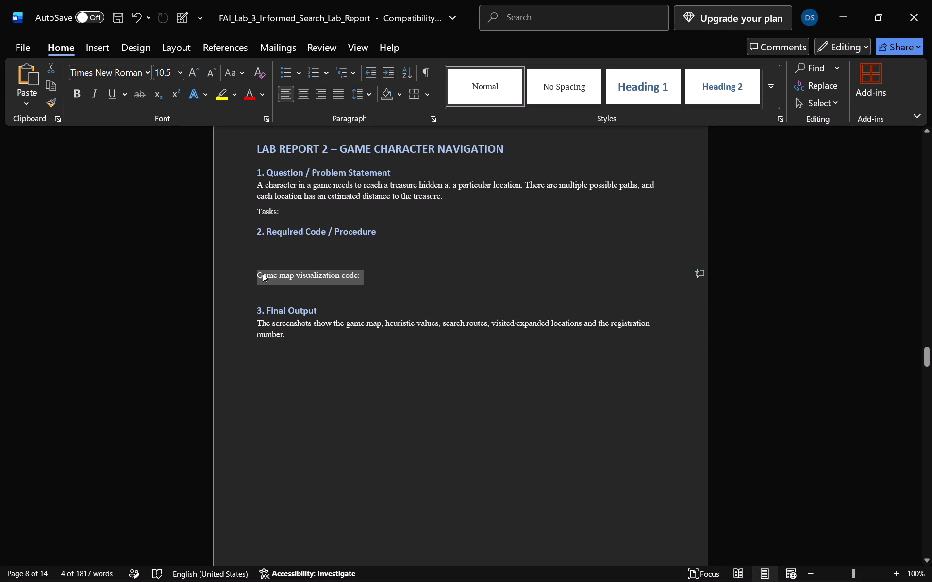
key("ctrl+x")
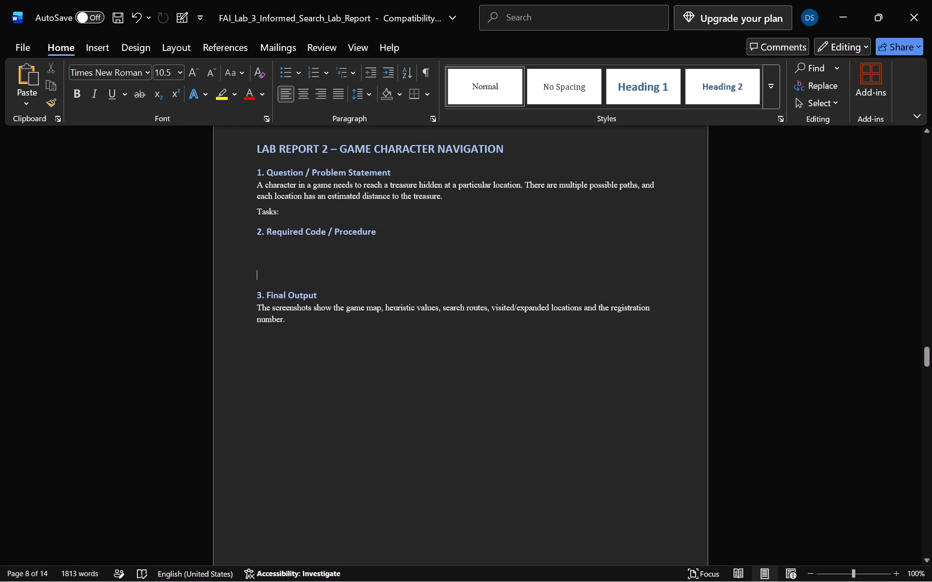
scroll(325, 376, "up", 5)
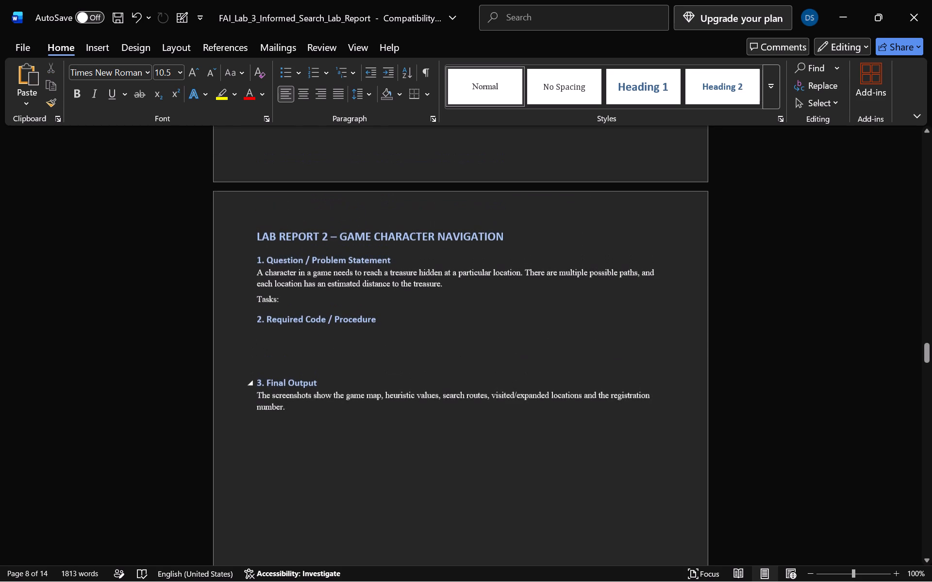
scroll(325, 376, "up", 9)
scroll(325, 376, "down", 1)
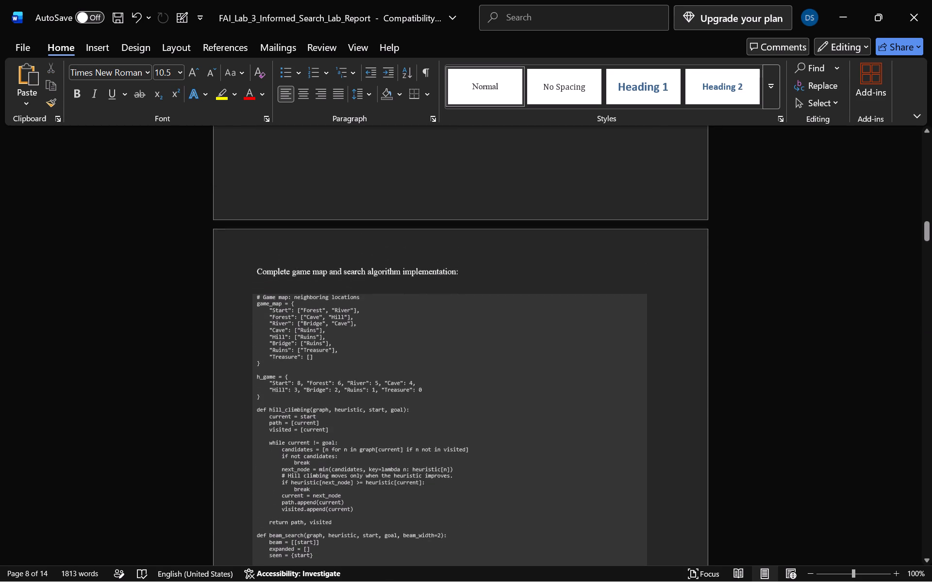
scroll(325, 376, "down", 5)
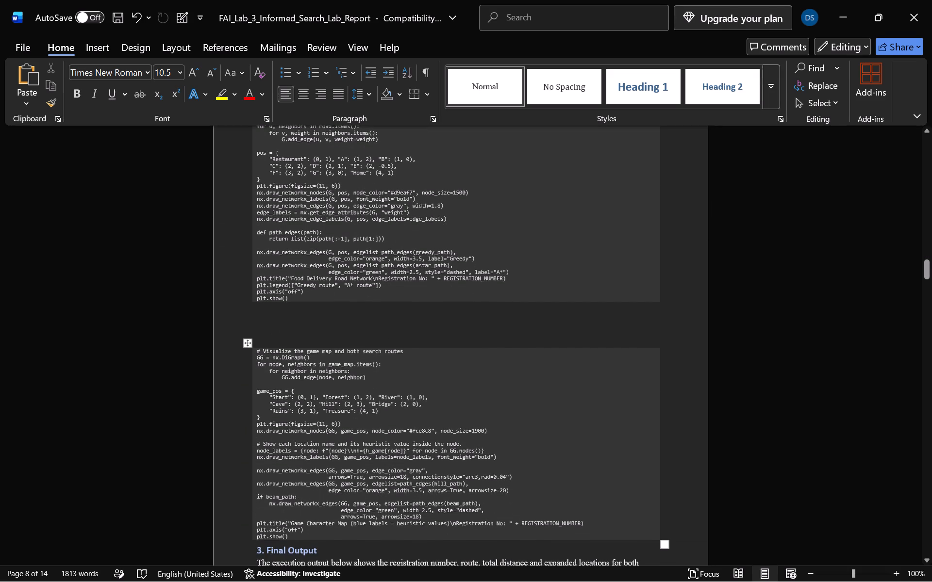
left_click(284, 329)
key("ctrl+v")
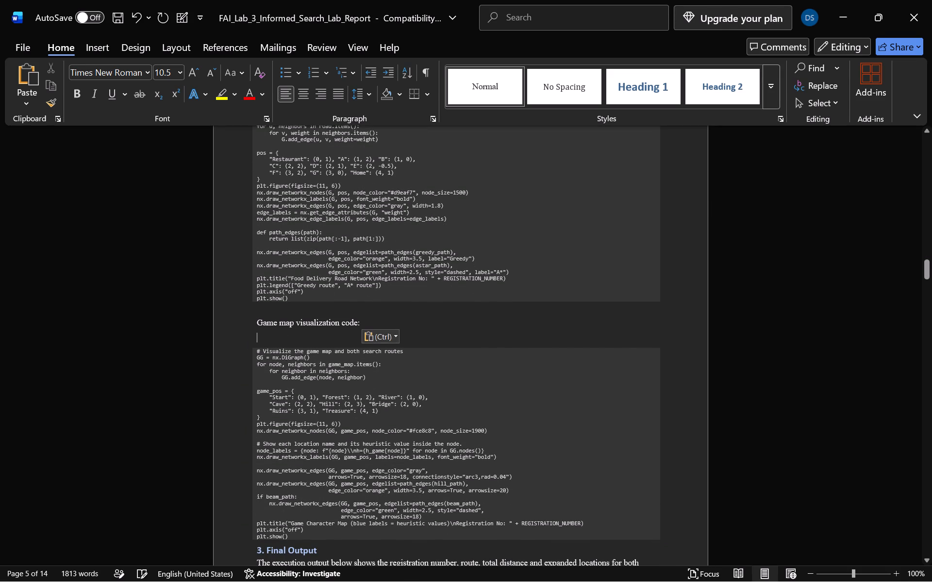
Move the sentence beginning "The screenshots show the game map" from Lab Report 2's Final Output to the end of Lab Report 1's Final Output text.
scroll(330, 352, "down", 2)
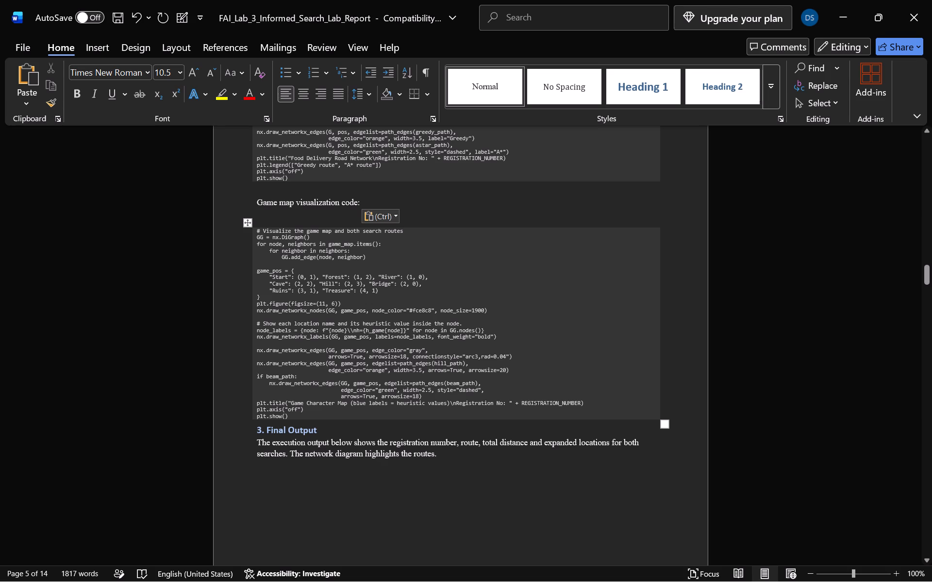
scroll(470, 476, "down", 6)
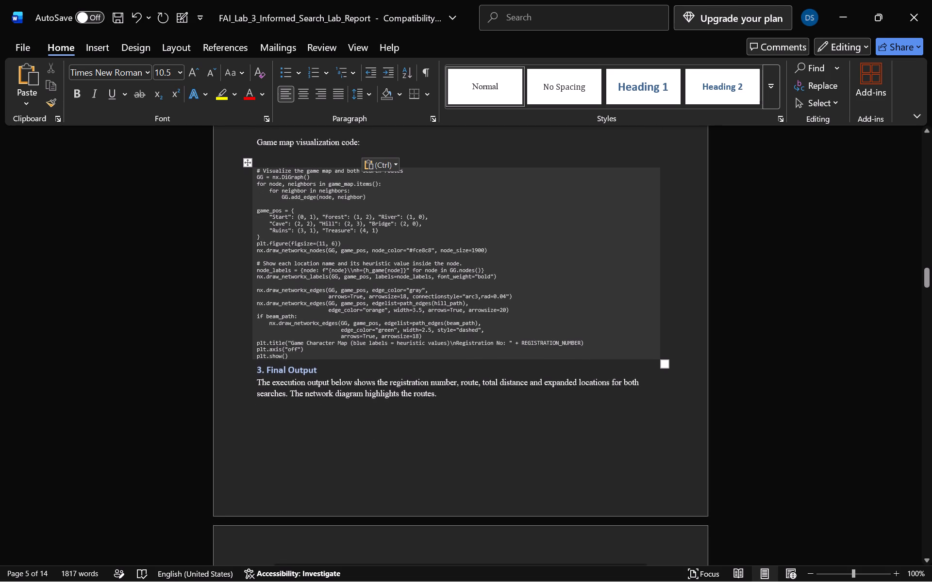
scroll(470, 476, "down", 11)
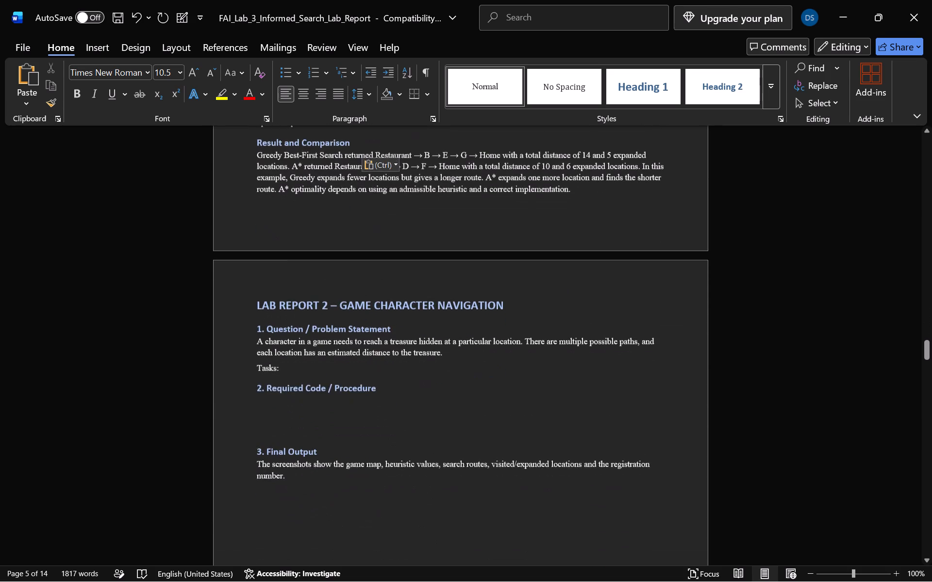
scroll(470, 476, "down", 1)
left_click_drag(304, 437, 255, 427)
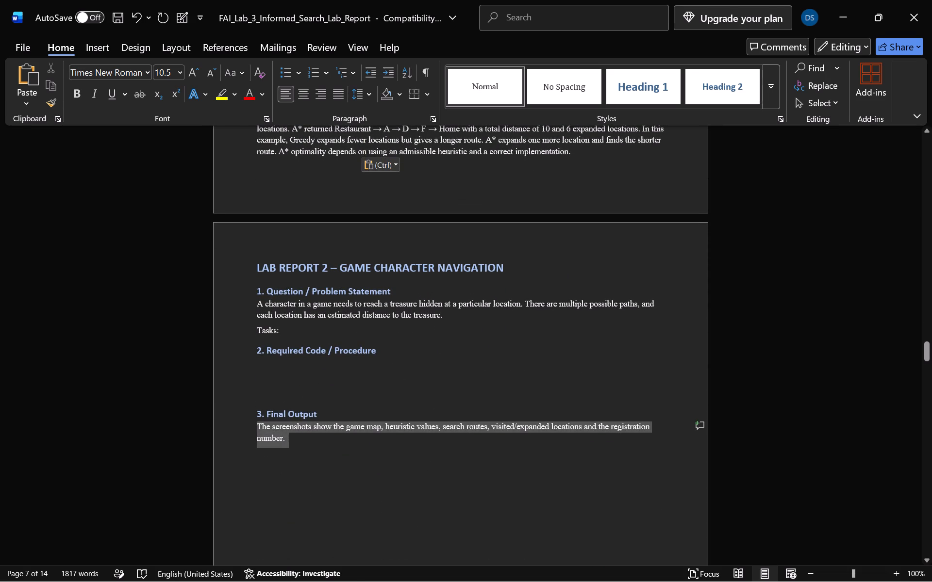
left_click_drag(255, 427, 252, 426)
key("ctrl+x")
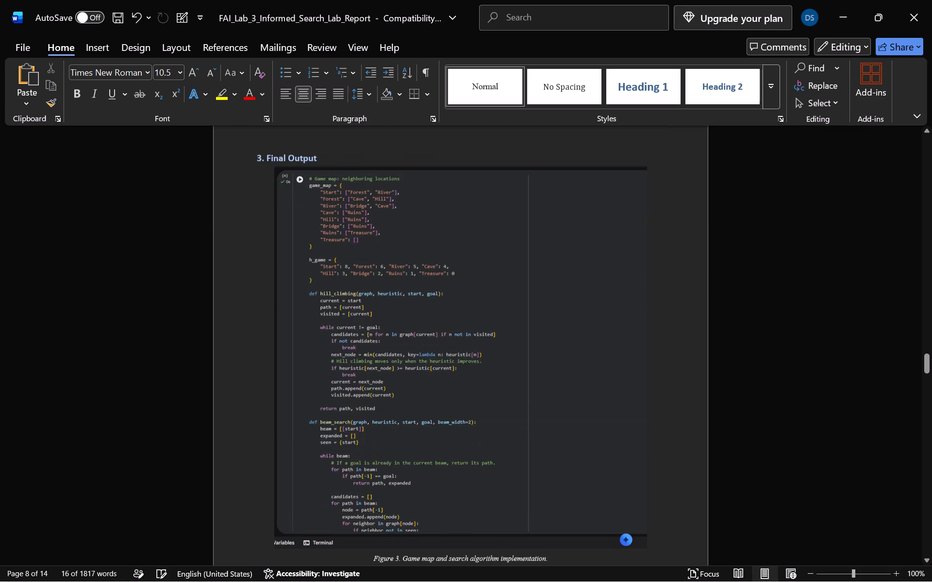
scroll(252, 426, "up", 12)
scroll(252, 426, "down", 1)
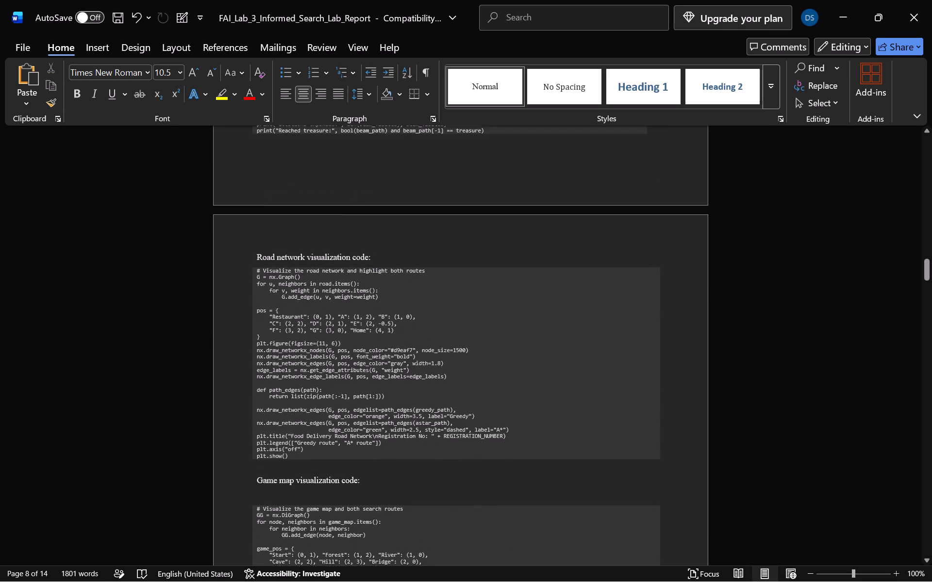
scroll(252, 426, "down", 1)
scroll(349, 349, "up", 4)
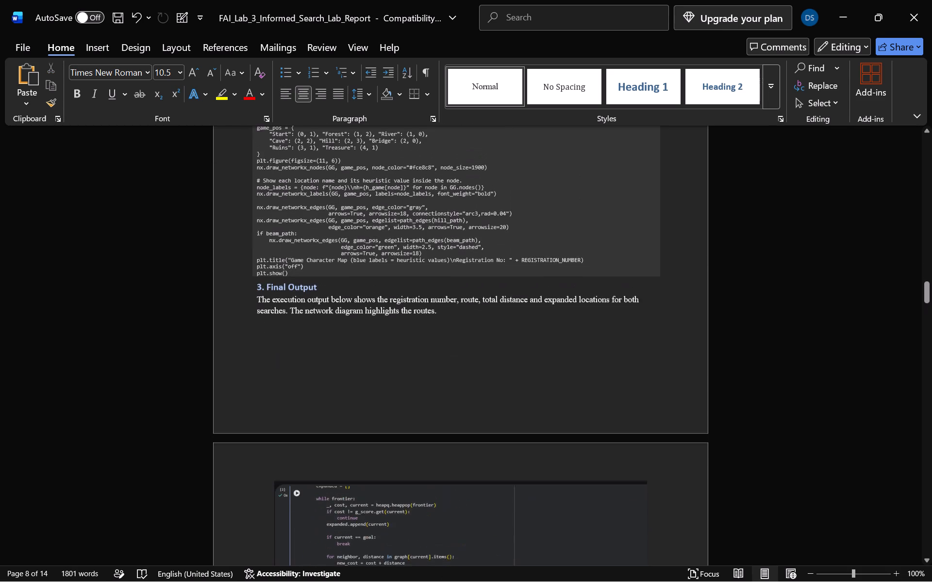
double_click(438, 322)
key("Return")
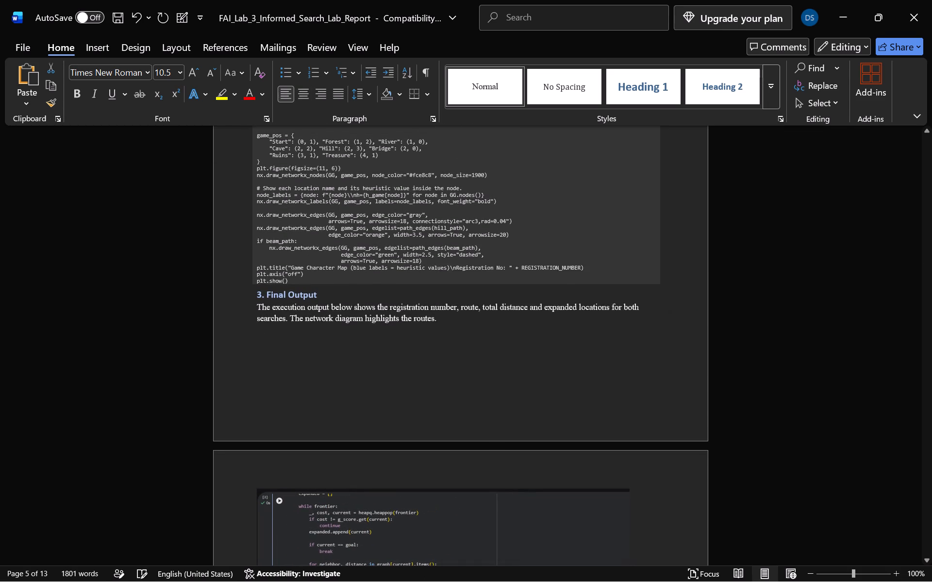
scroll(438, 322, "up", 4)
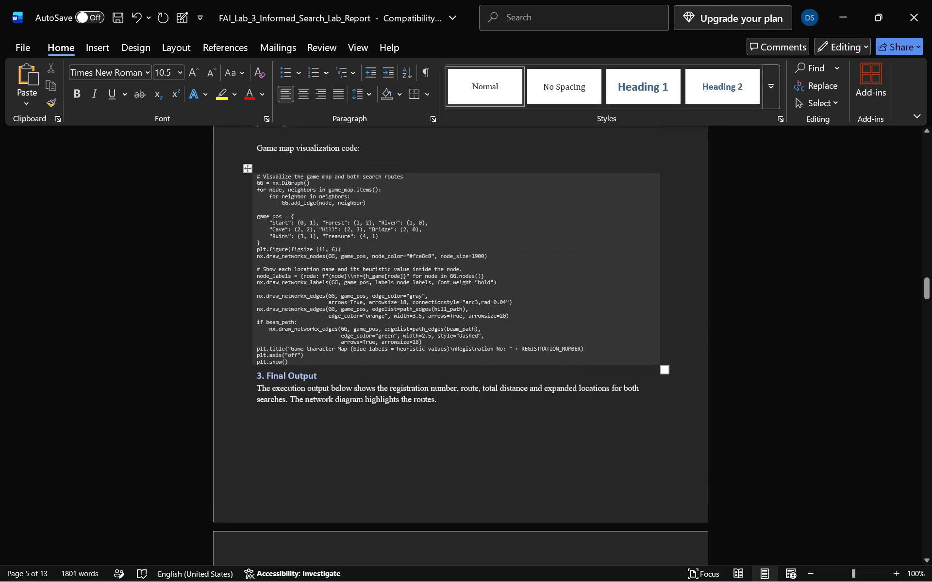
left_click(469, 402)
key("Return")
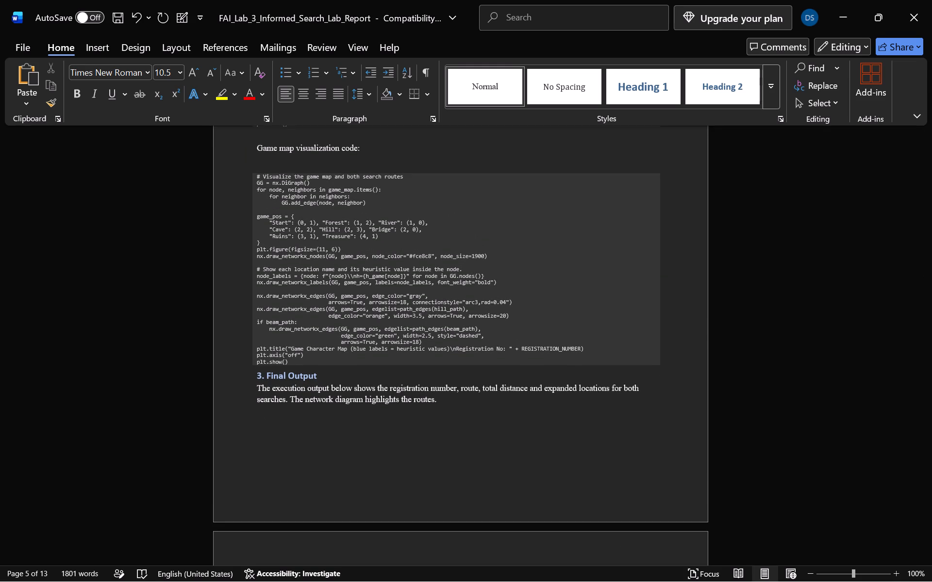
key("ctrl+v")
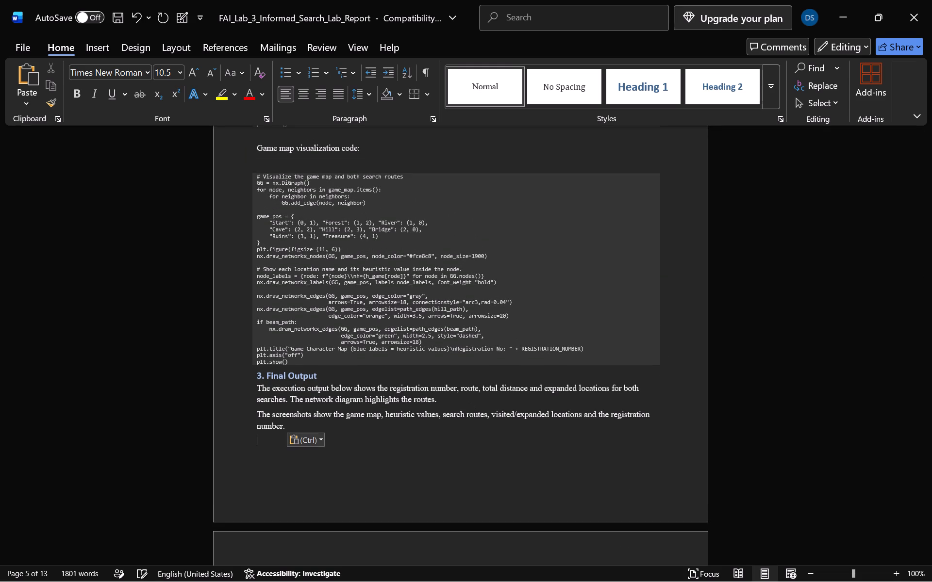
left_click(417, 423)
scroll(417, 423, "down", 1)
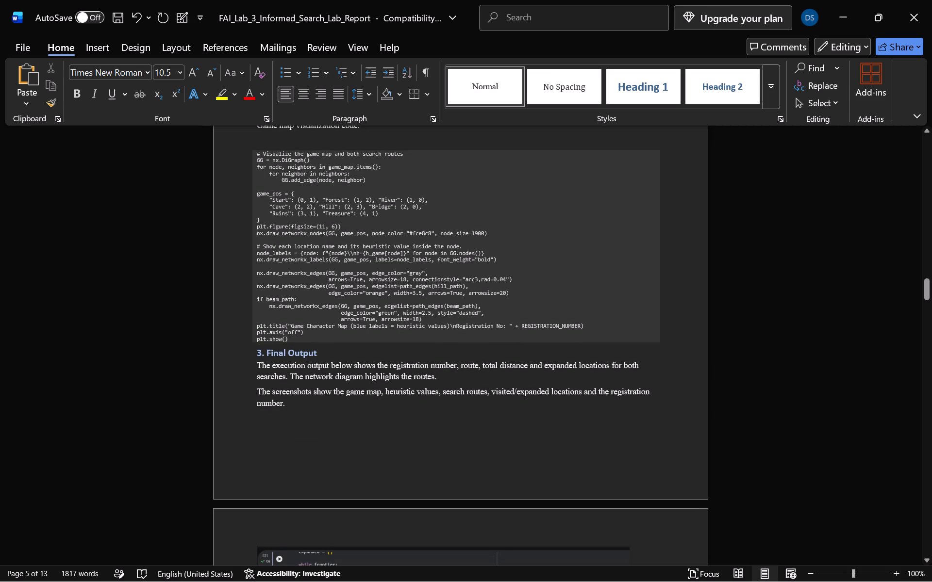
left_click(348, 434)
Delete the Figure 1 and Figure 2 caption texts beneath the food delivery screenshots in Lab Report 1.
scroll(348, 434, "down", 1)
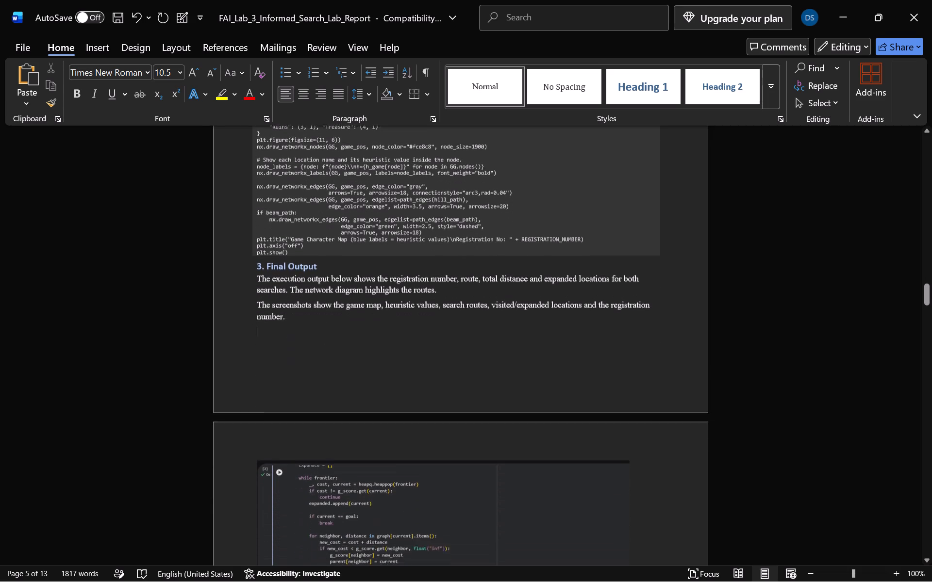
scroll(348, 434, "down", 1)
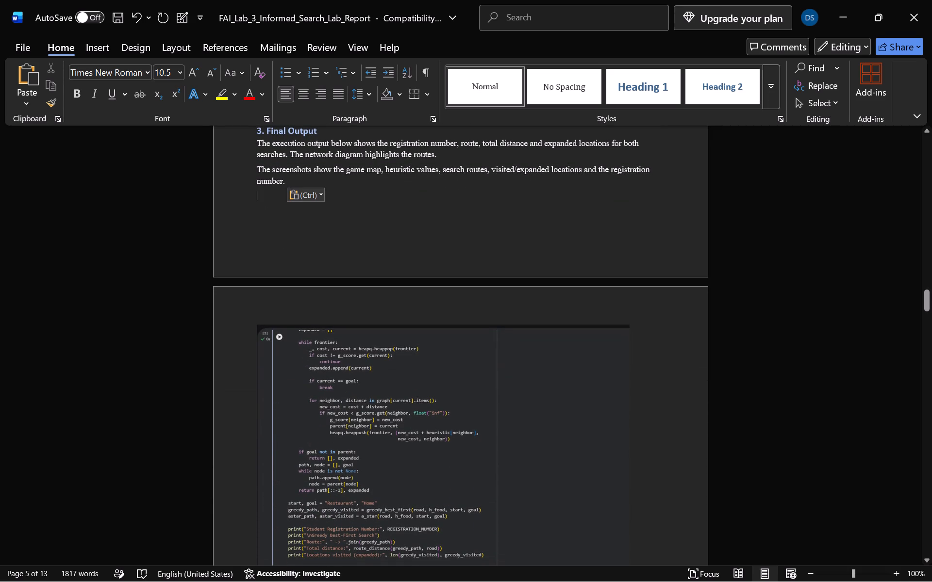
scroll(336, 410, "down", 3)
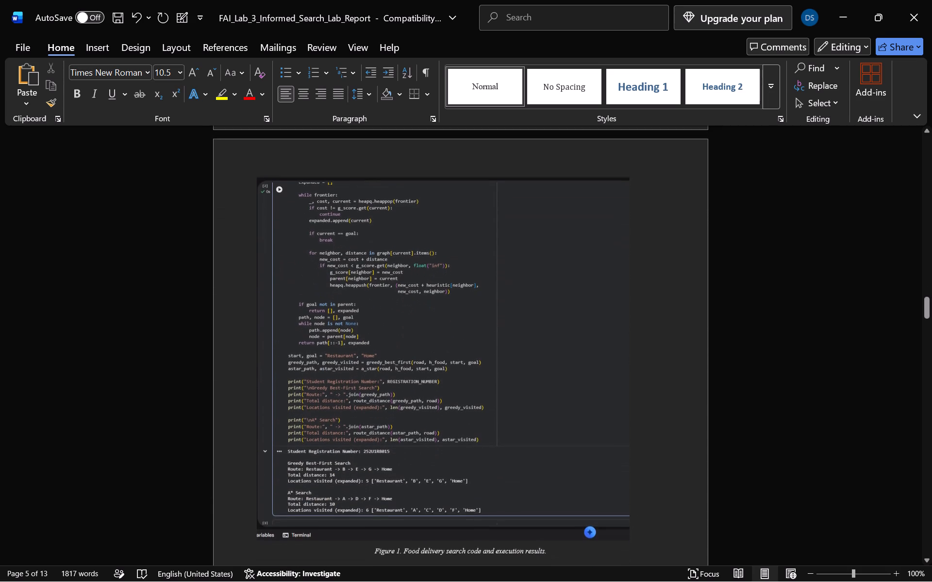
scroll(336, 410, "down", 2)
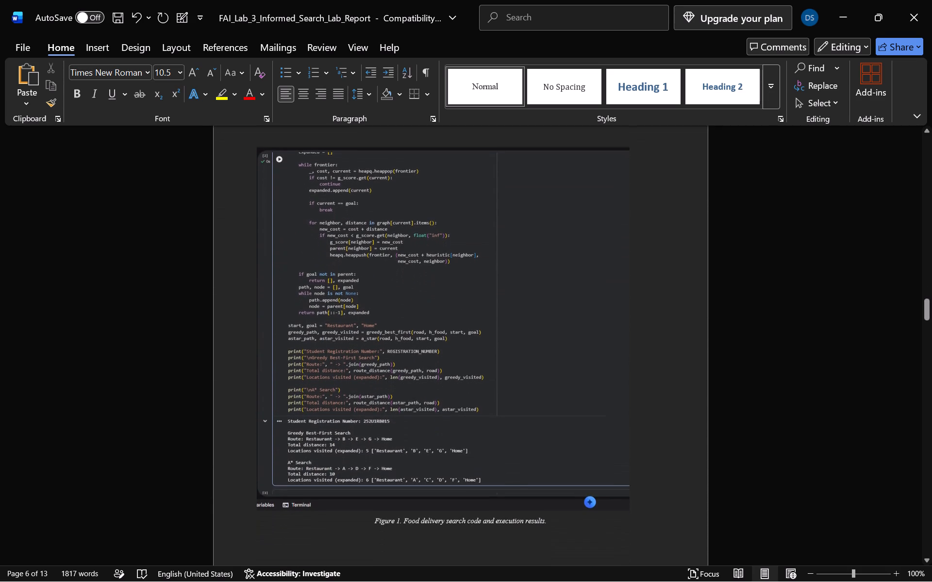
scroll(336, 410, "down", 5)
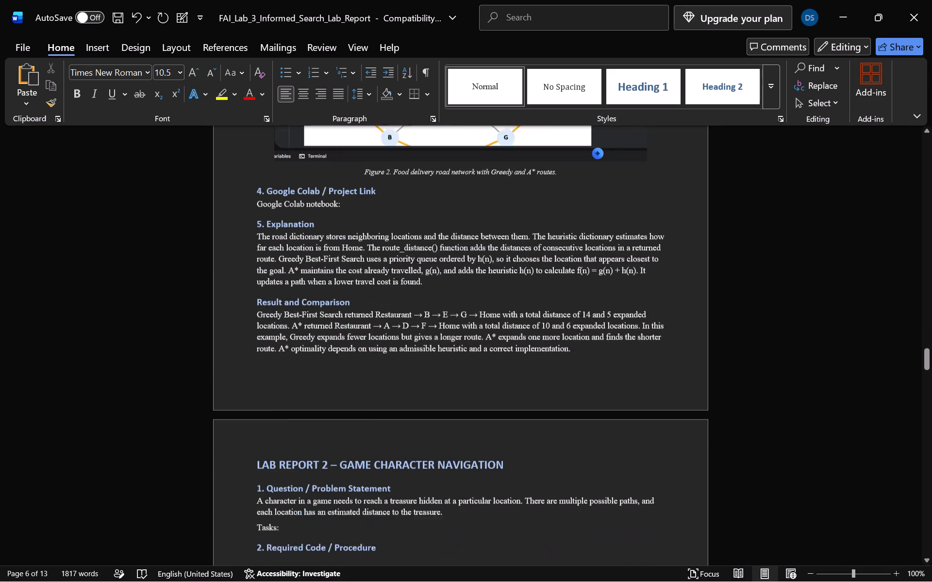
scroll(381, 312, "up", 2)
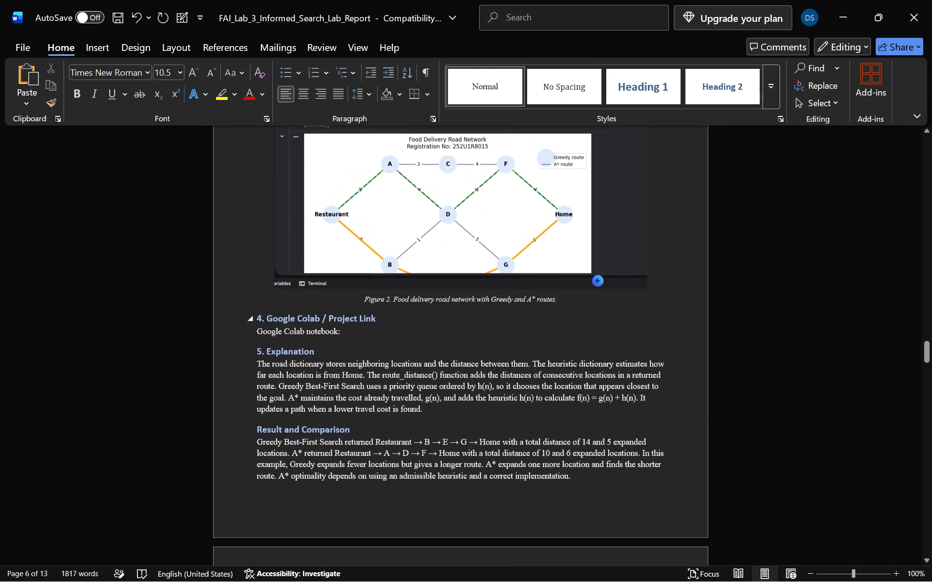
scroll(350, 367, "up", 4)
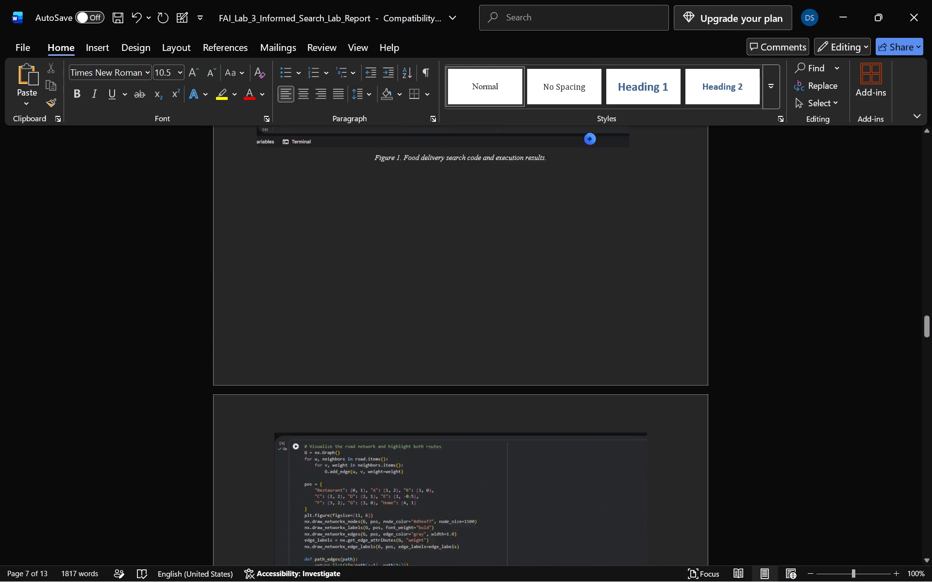
scroll(350, 367, "up", 3)
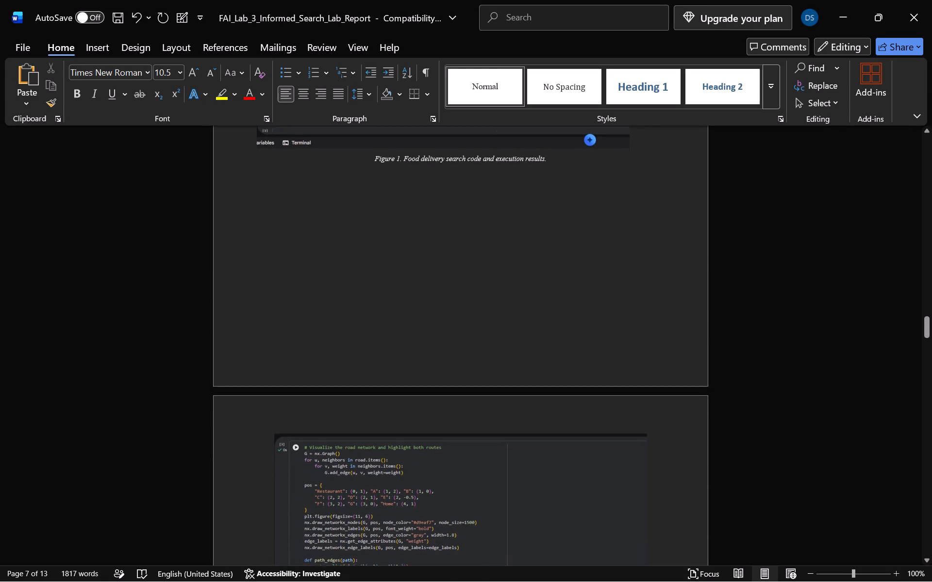
scroll(350, 367, "up", 1)
left_click_drag(375, 158, 547, 162)
key("BackSpace")
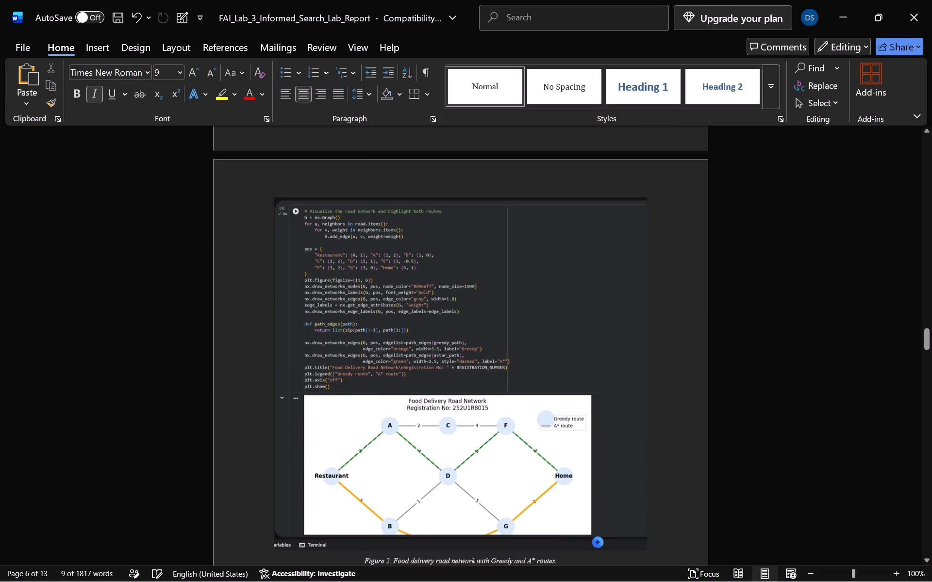
scroll(572, 296, "down", 2)
left_click_drag(556, 331, 364, 334)
key("BackSpace")
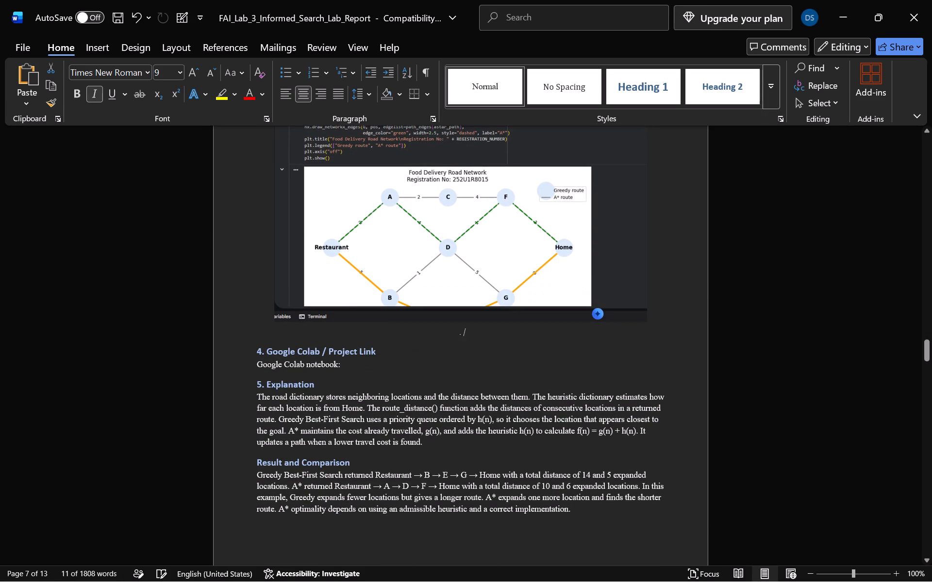
Move the game map and search algorithm code screenshot from Lab Report 2's Final Output to a new line below Lab Report 1's road network screenshot.
scroll(375, 373, "down", 6)
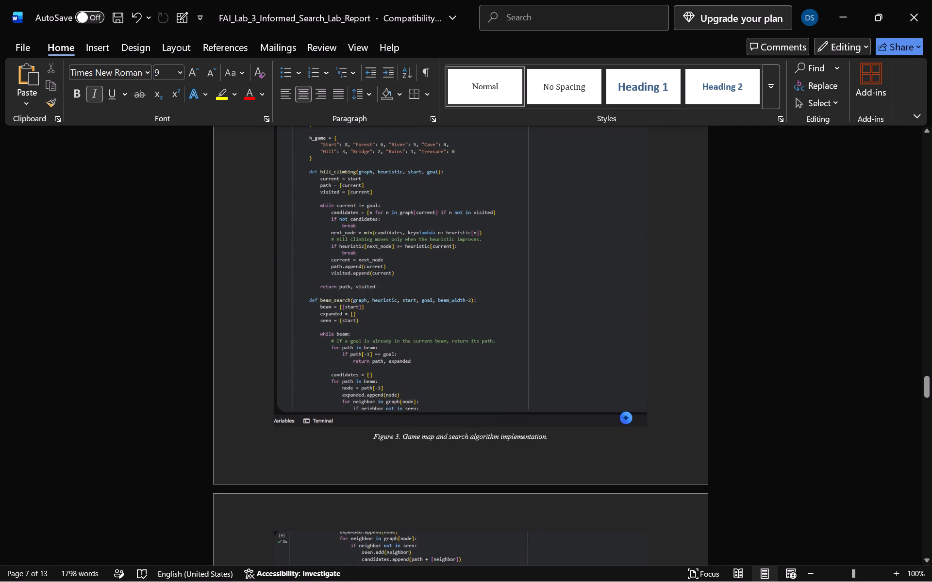
scroll(381, 336, "up", 4)
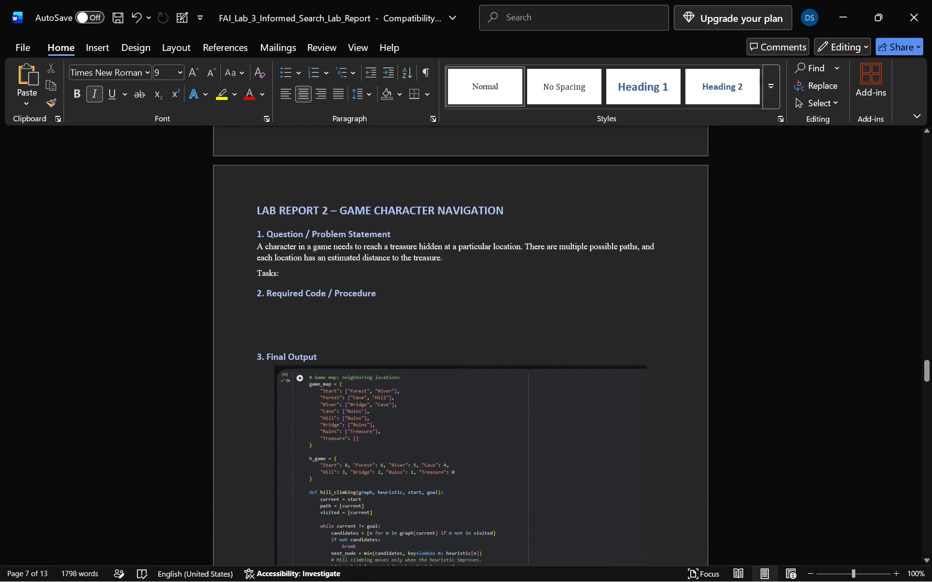
left_click(395, 453)
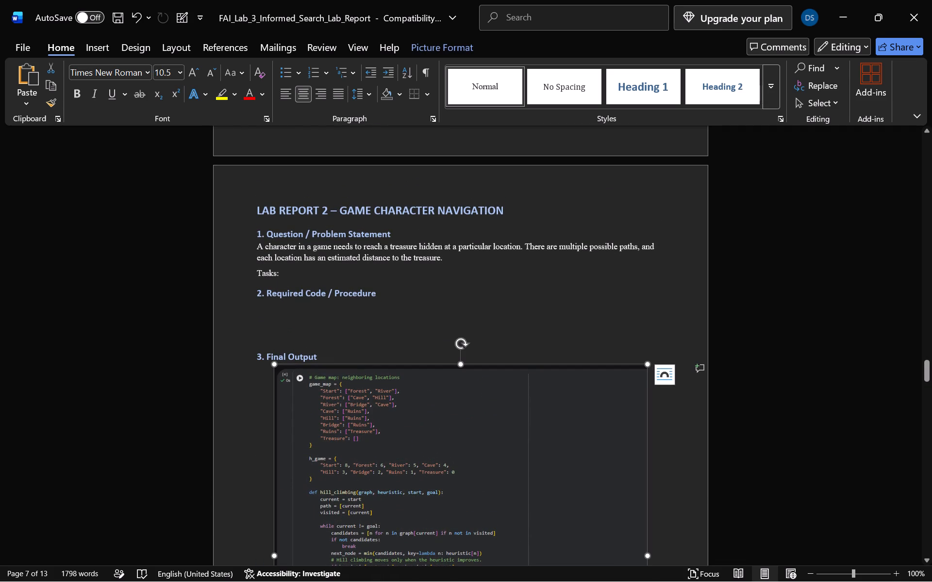
key("ctrl+x")
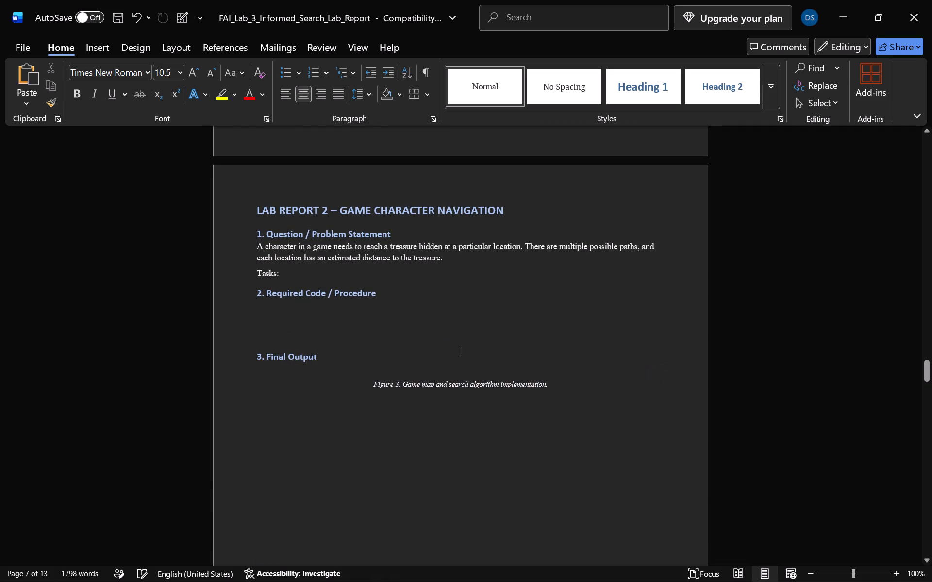
scroll(395, 453, "up", 5)
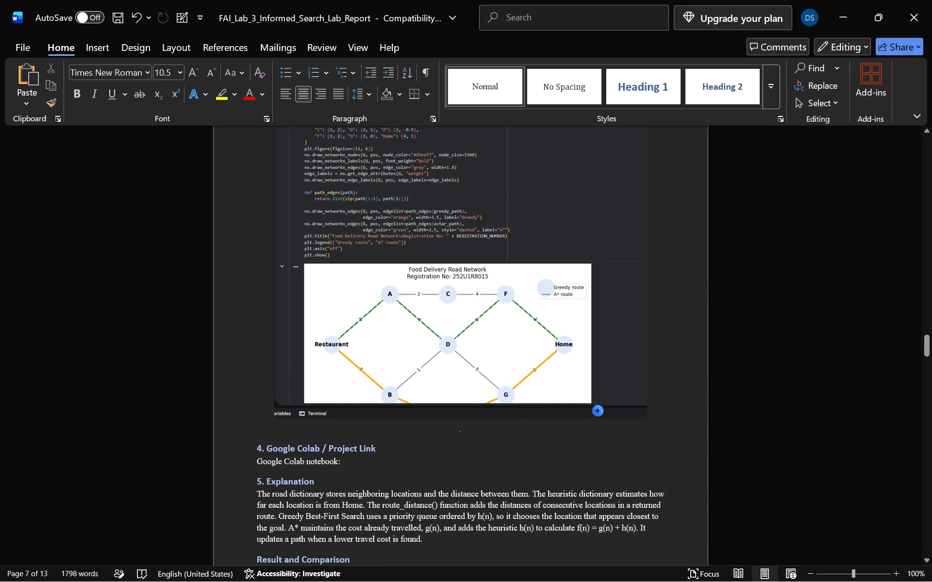
left_click(652, 421)
key("Return")
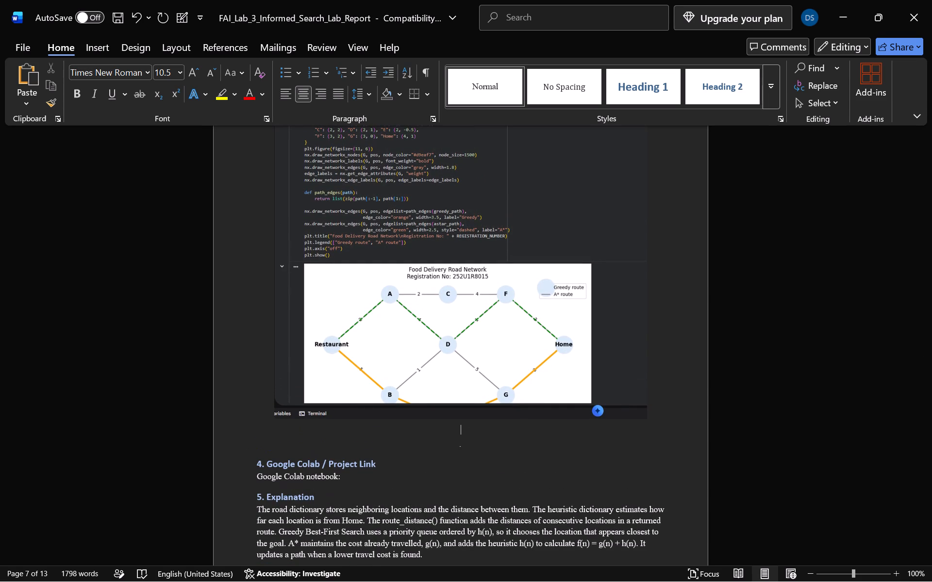
key("ctrl+v")
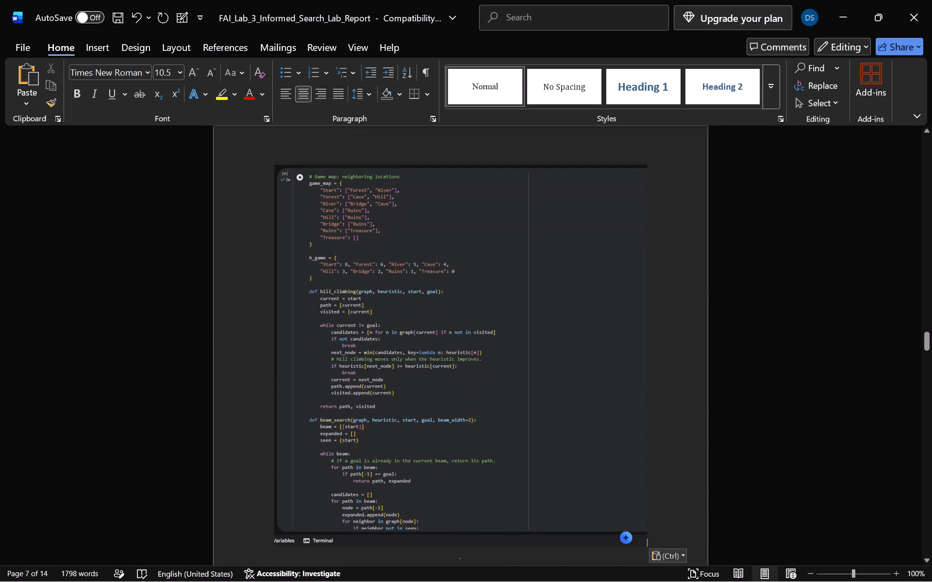
Move the Hill-Climbing and Beam Search results screenshot from Lab Report 2 to a new line below Lab Report 1's game map code screenshot.
scroll(532, 361, "up", 3)
scroll(532, 361, "down", 2)
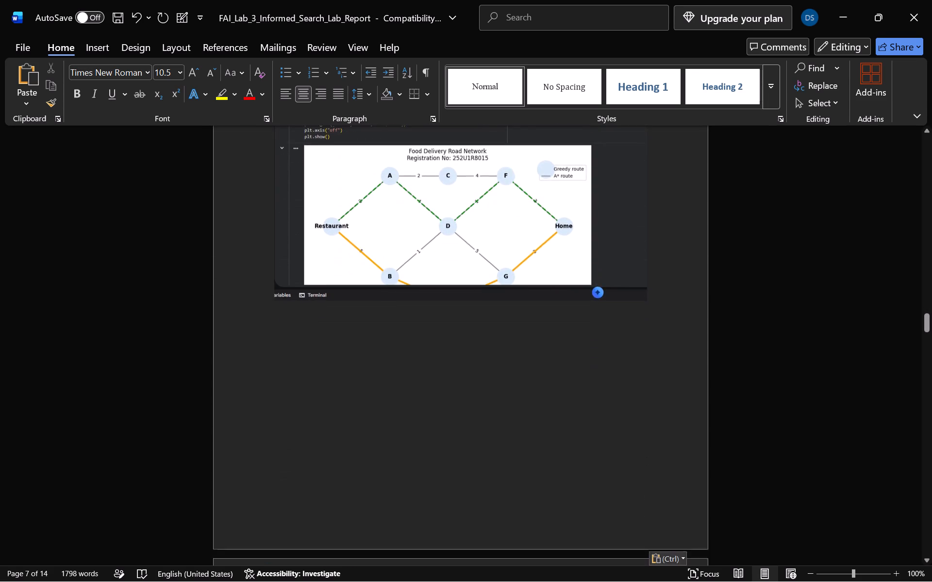
scroll(532, 361, "down", 6)
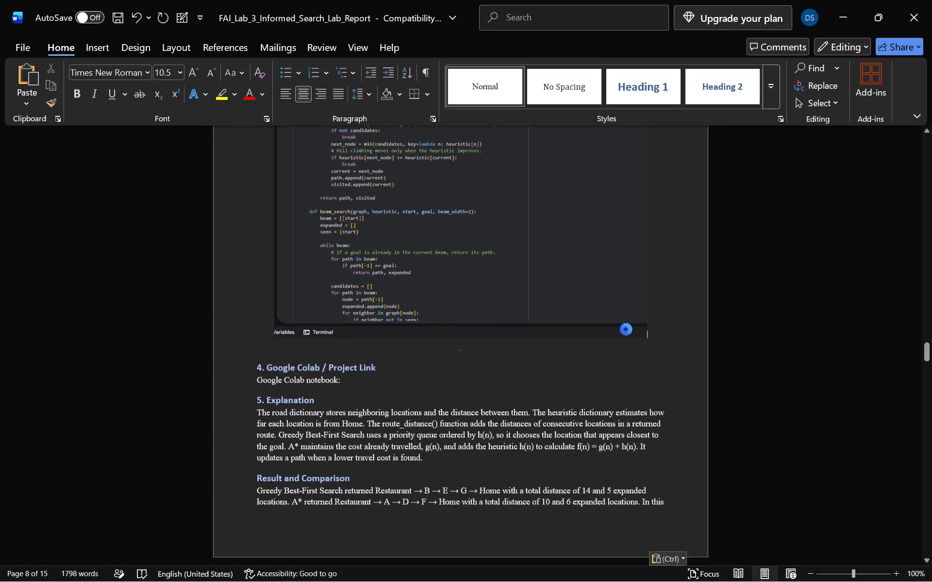
scroll(532, 361, "down", 1)
key("Return")
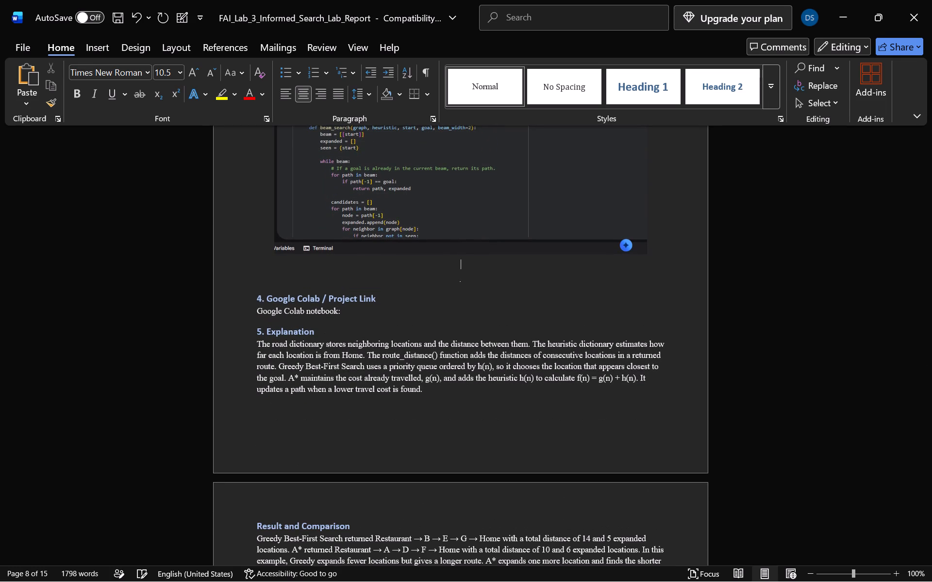
scroll(666, 397, "down", 9)
scroll(539, 465, "down", 3)
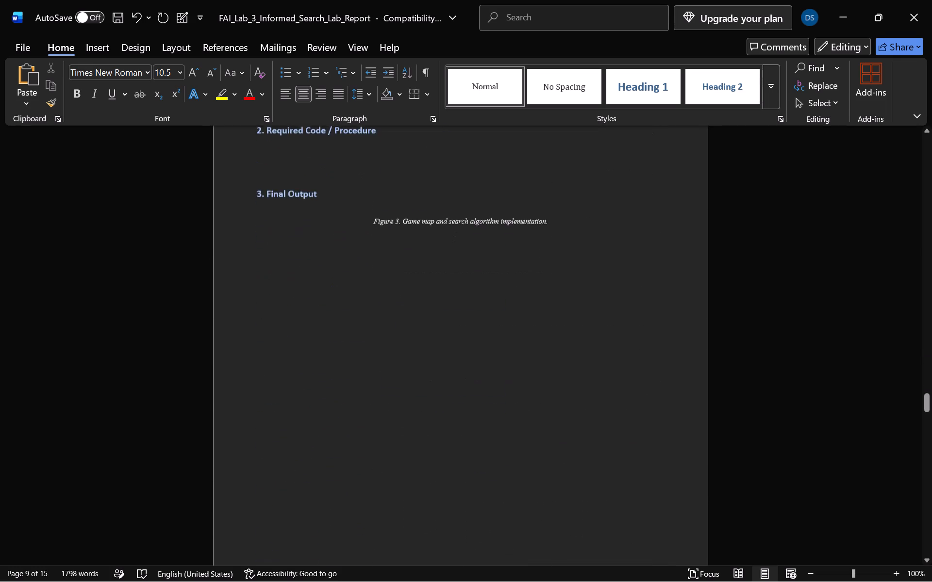
scroll(539, 465, "down", 2)
scroll(475, 487, "down", 3)
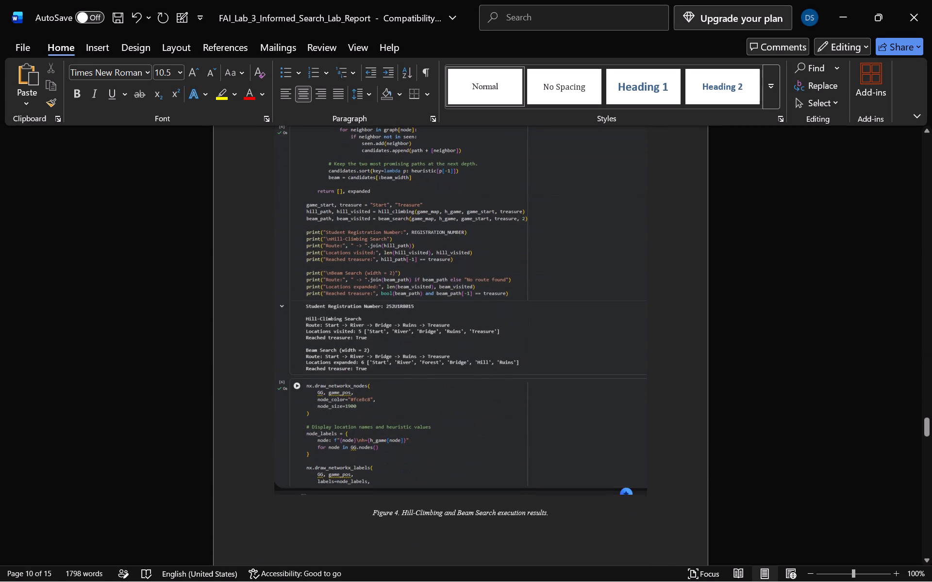
left_click(433, 436)
key("ctrl+x")
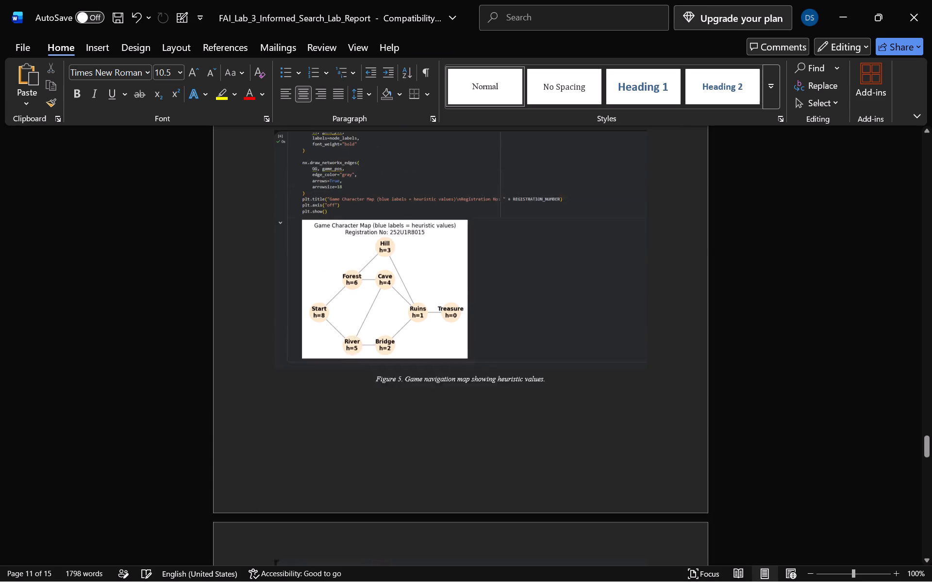
scroll(433, 436, "up", 9)
scroll(433, 436, "right", 1)
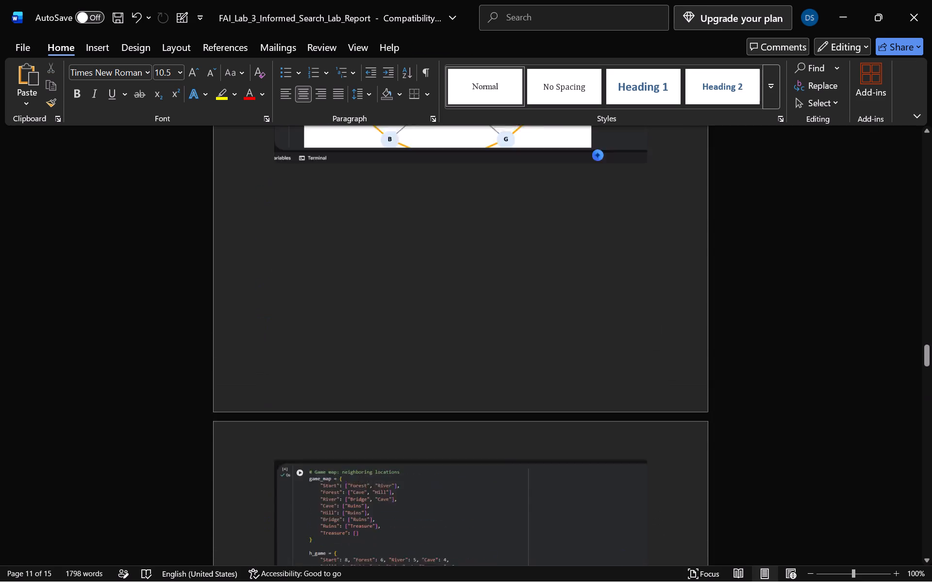
scroll(433, 436, "right", 1)
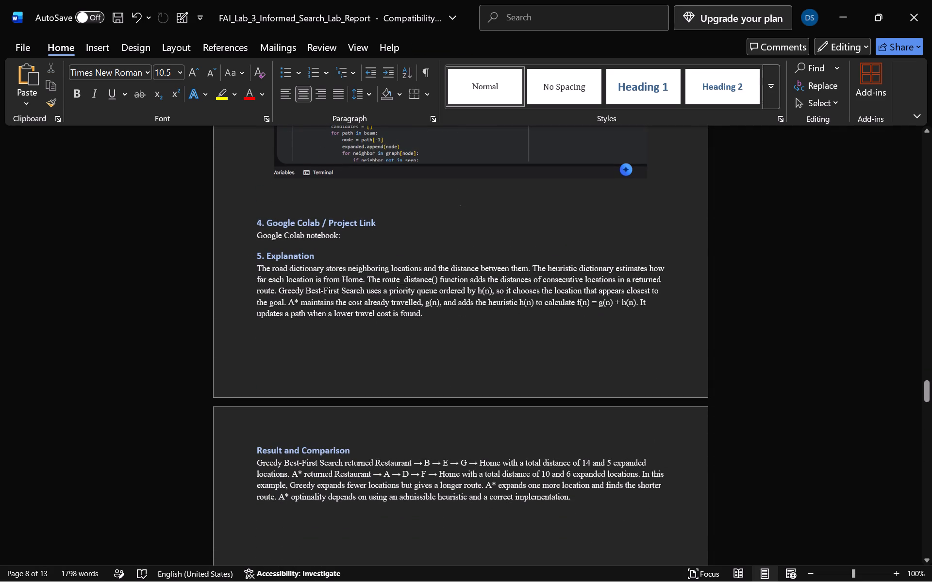
left_click(447, 197)
key("ctrl+v")
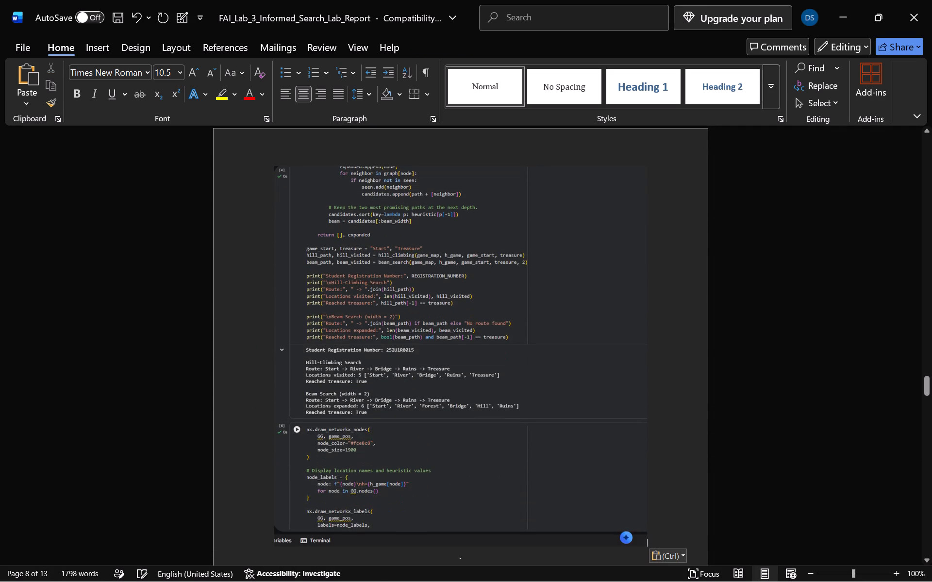
Move the game character map screenshot from Lab Report 2 to a new line below the Hill-Climbing and Beam Search screenshot in Lab Report 1.
scroll(437, 326, "down", 4)
scroll(437, 326, "up", 1)
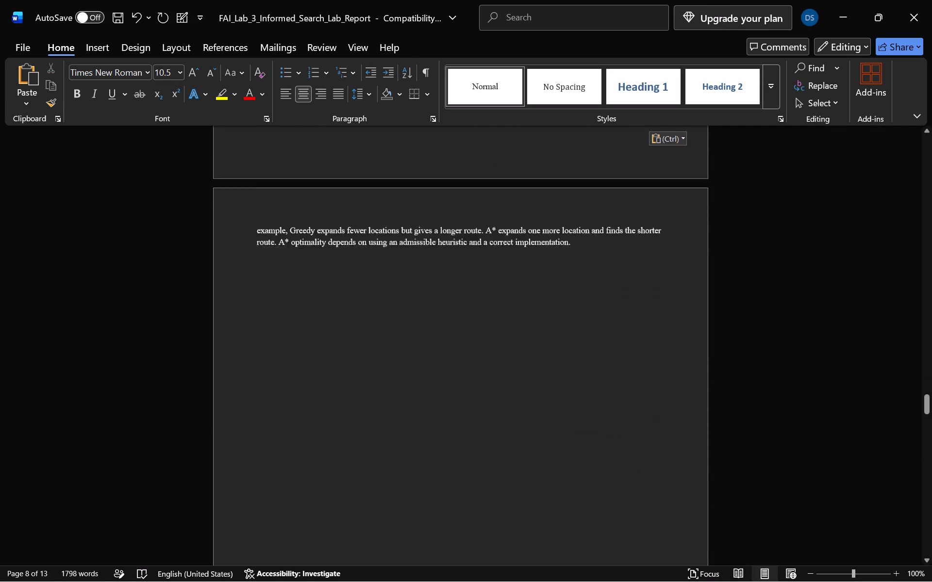
scroll(437, 326, "up", 1)
key("Return")
scroll(437, 326, "down", 5)
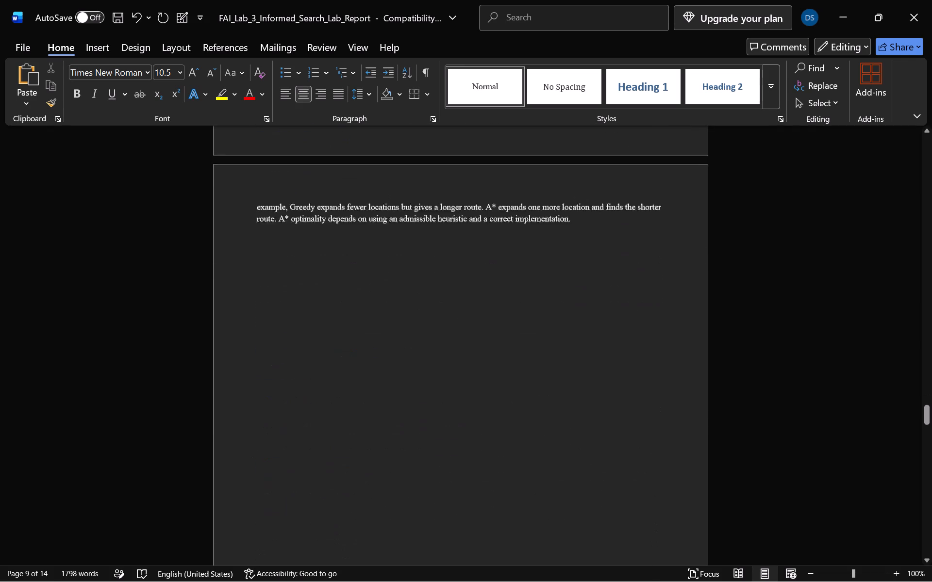
scroll(437, 326, "down", 5)
scroll(437, 326, "up", 3)
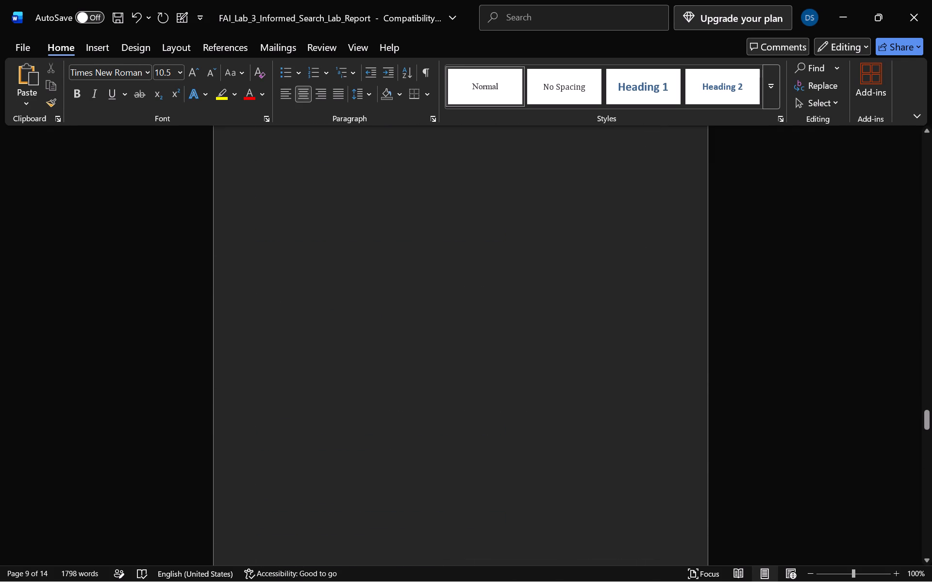
scroll(445, 433, "down", 5)
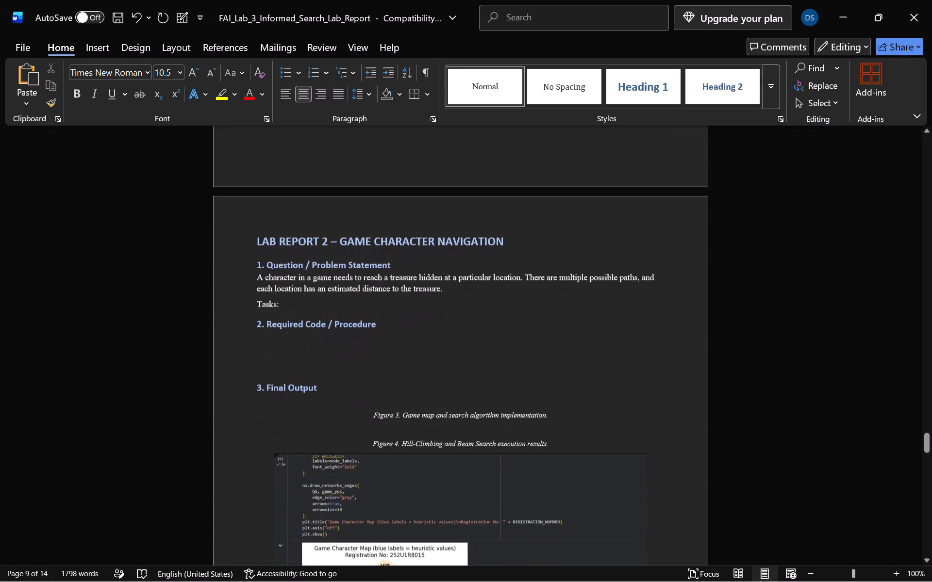
scroll(445, 433, "down", 1)
left_click(445, 436)
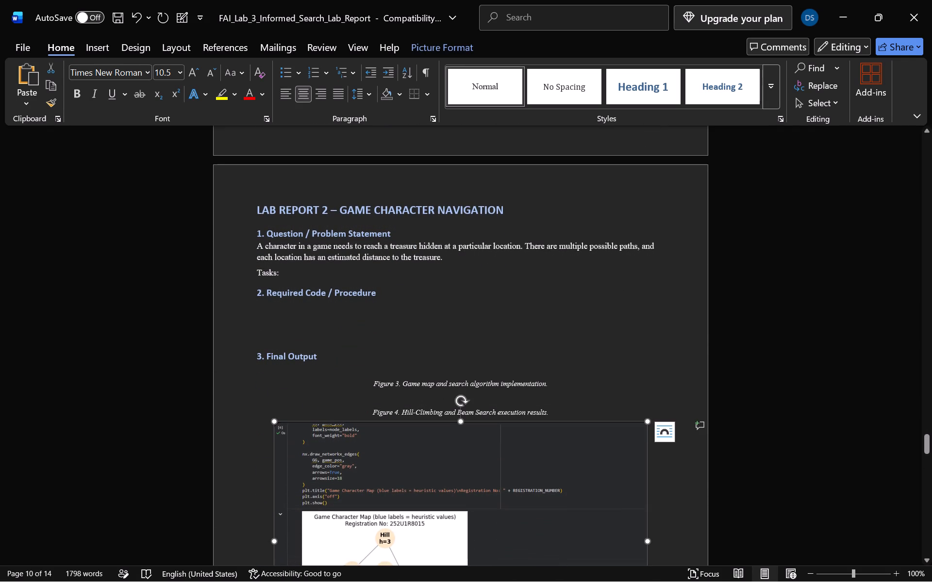
key("ctrl+x")
scroll(445, 436, "up", 5)
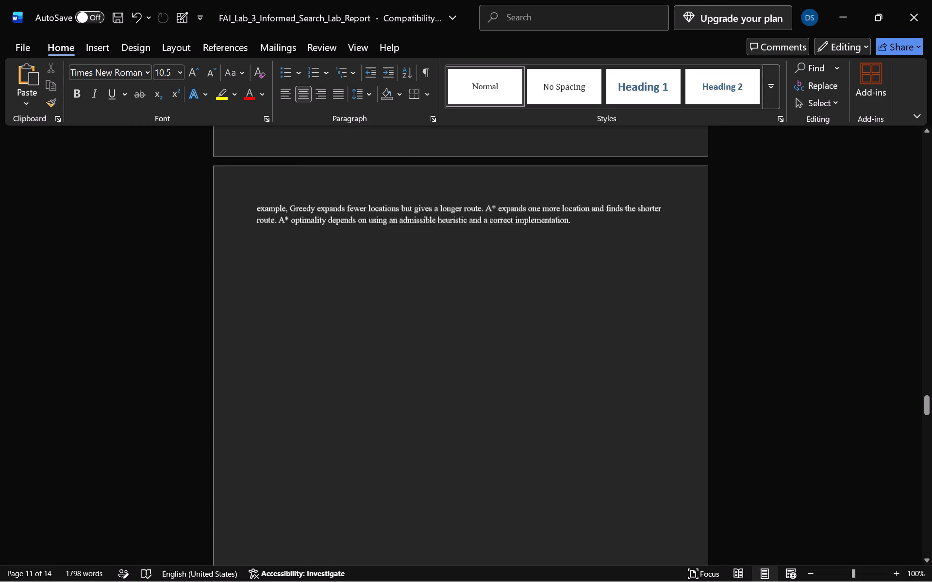
scroll(445, 436, "up", 5)
scroll(445, 436, "down", 3)
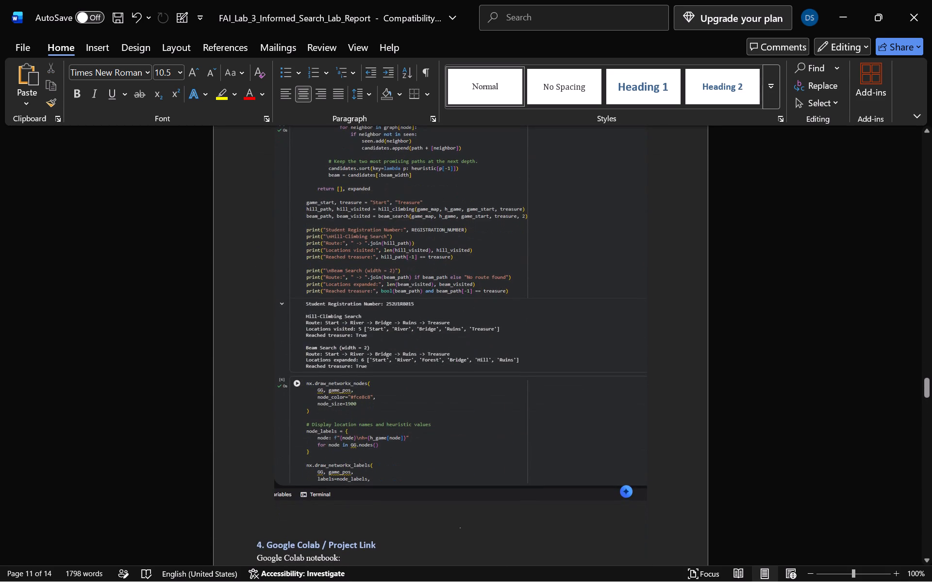
left_click(456, 518)
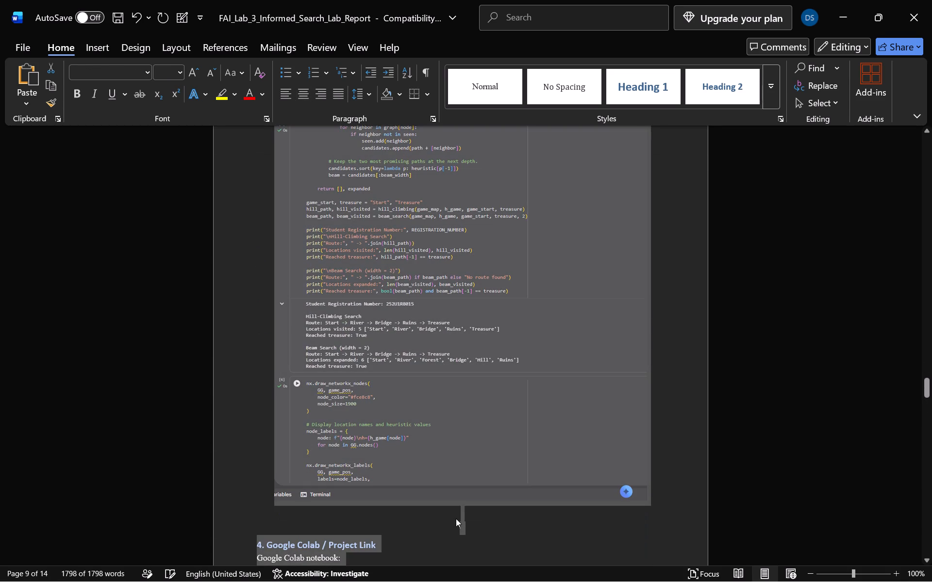
left_click(456, 518)
left_click(456, 518)
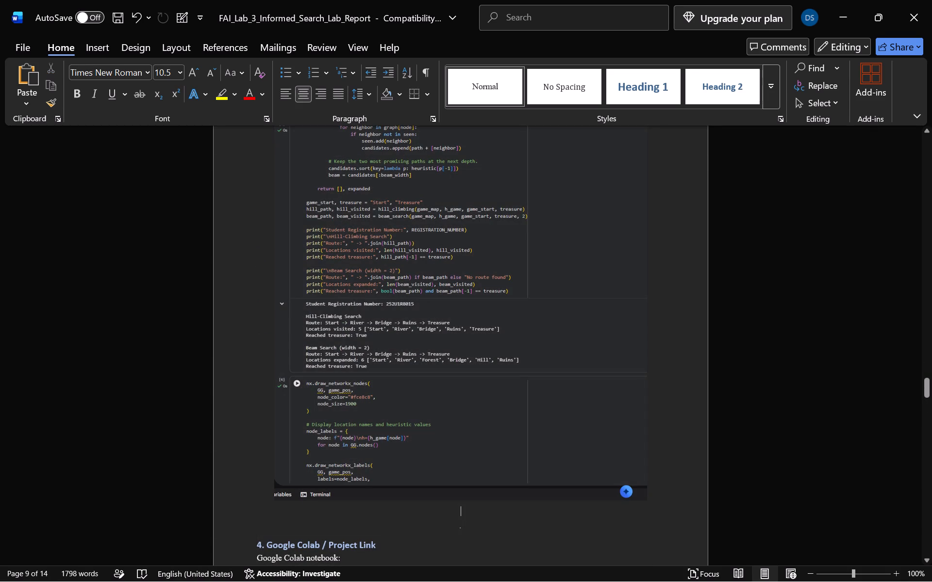
key("ctrl+v")
Move the notebook setup and registration number screenshot from Lab Report 2 to the line below Lab Report 1's game character map screenshot.
scroll(456, 518, "down", 1)
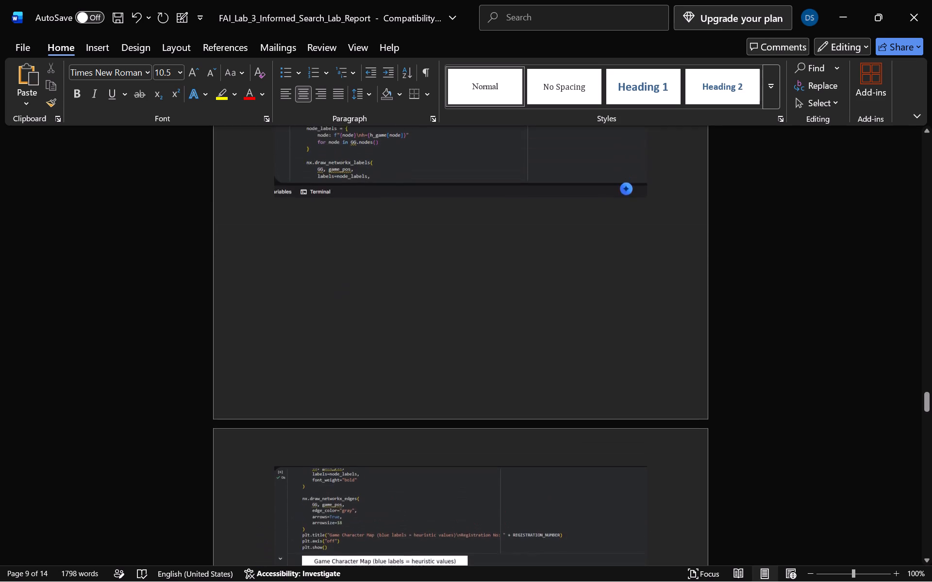
scroll(456, 518, "down", 8)
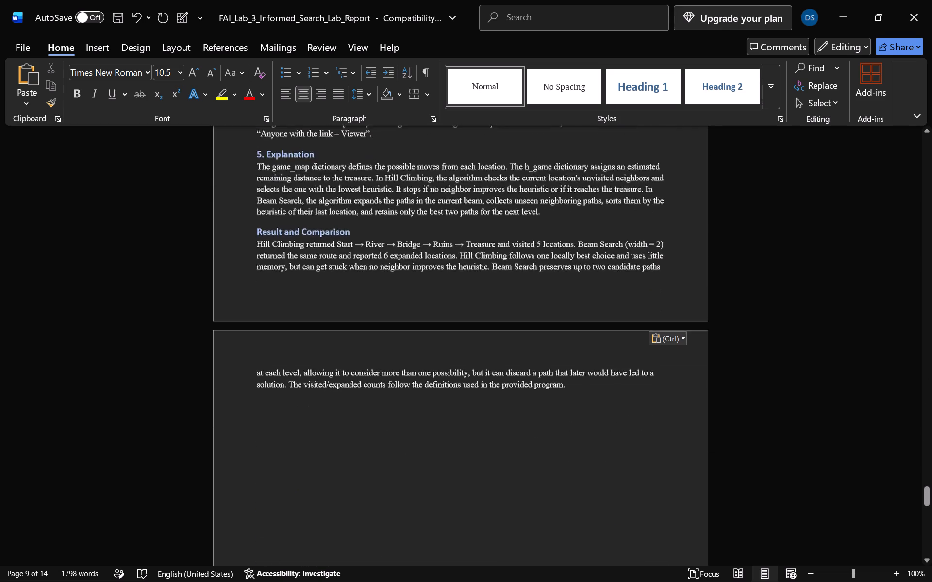
scroll(456, 518, "down", 1)
left_click(456, 518)
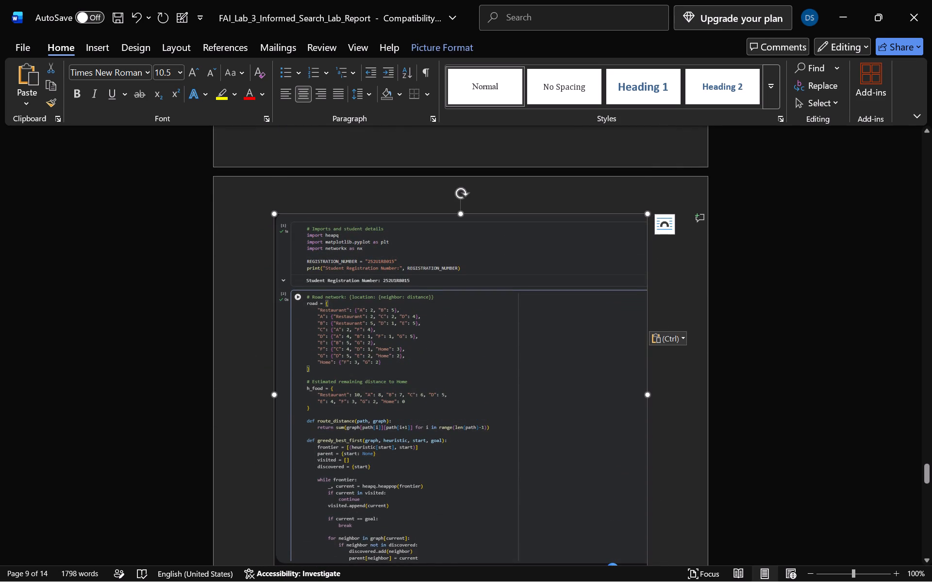
key("ctrl+x")
scroll(456, 518, "up", 5)
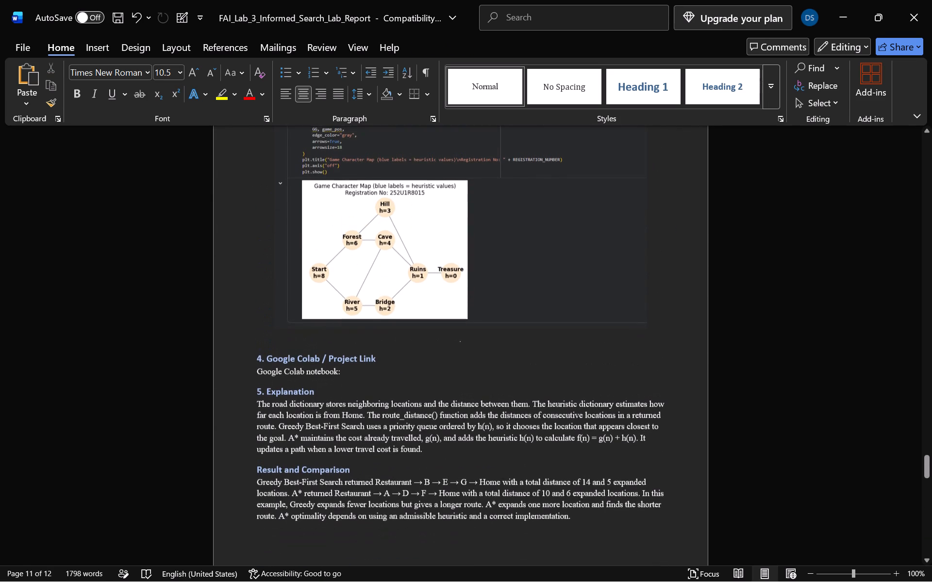
left_click(455, 342)
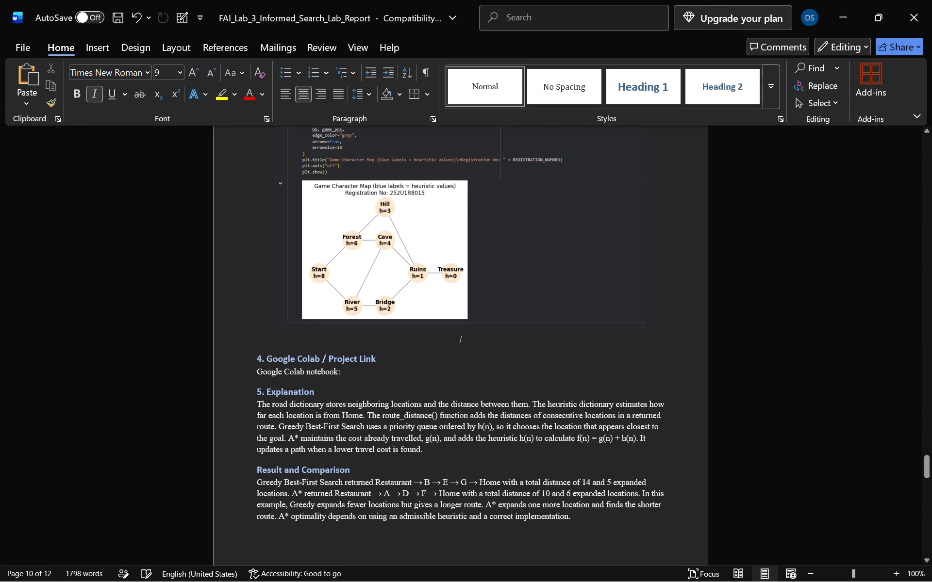
key("ctrl+v")
Look through Lab Report 2's remaining sections, the submission checklist and the end of Lab Report 1 for content still needing to move.
scroll(455, 342, "down", 6)
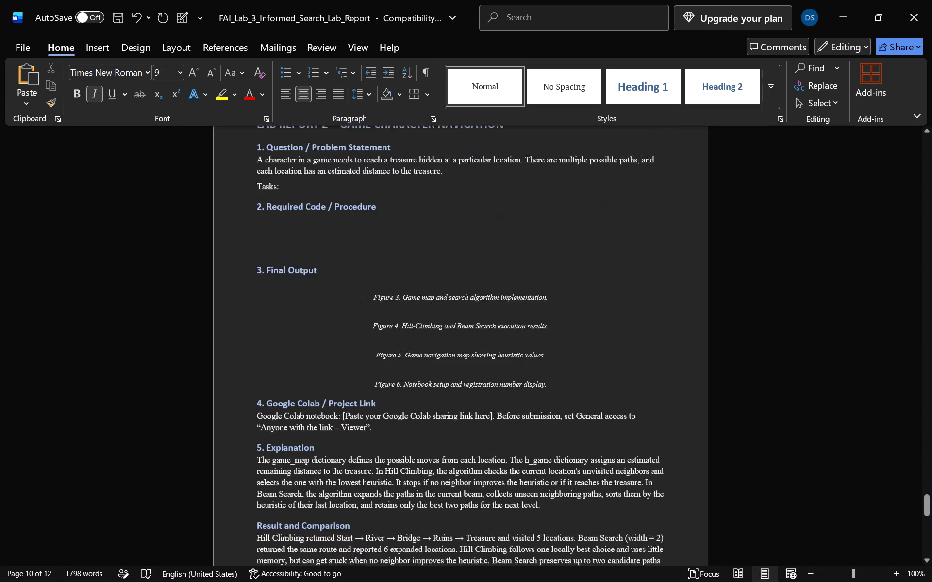
scroll(455, 342, "down", 3)
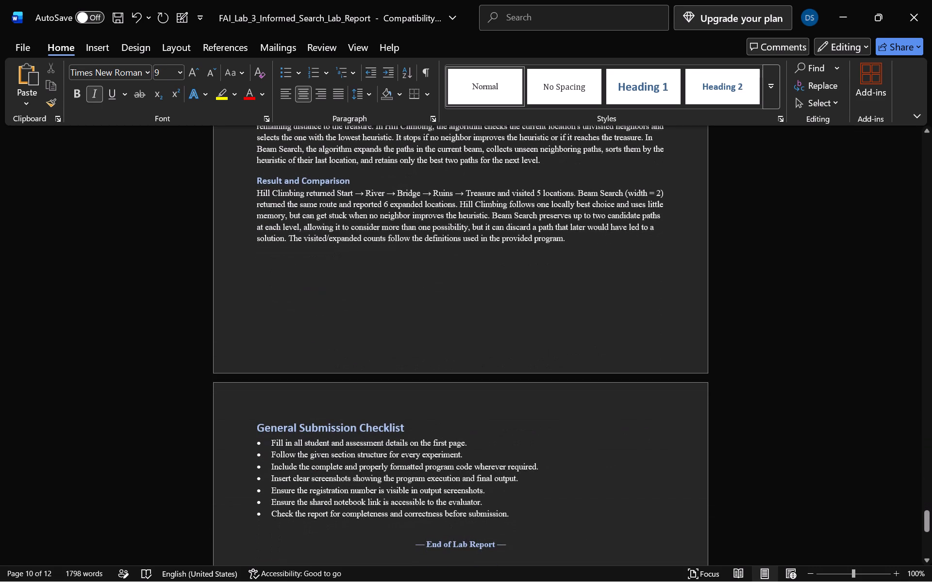
scroll(455, 342, "down", 3)
scroll(455, 342, "up", 1)
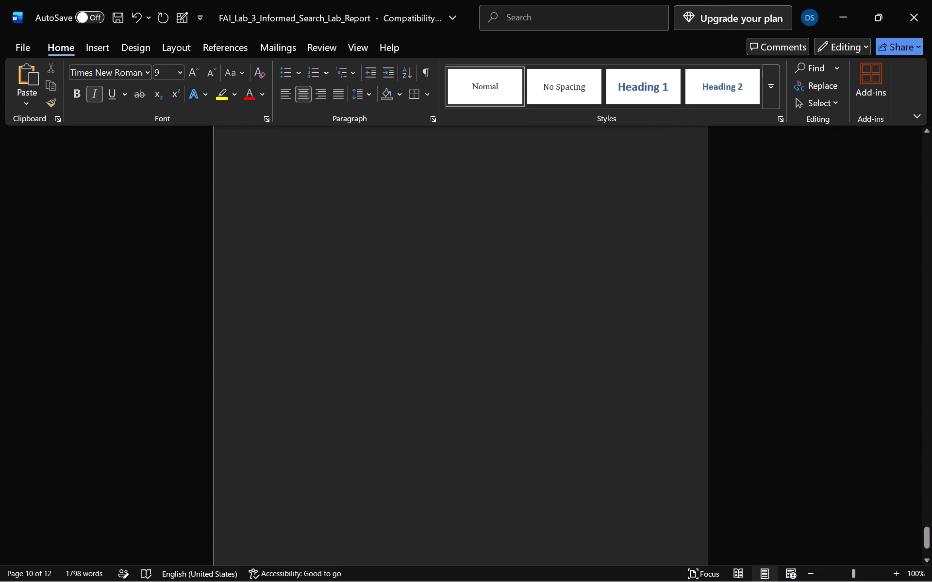
scroll(455, 342, "up", 4)
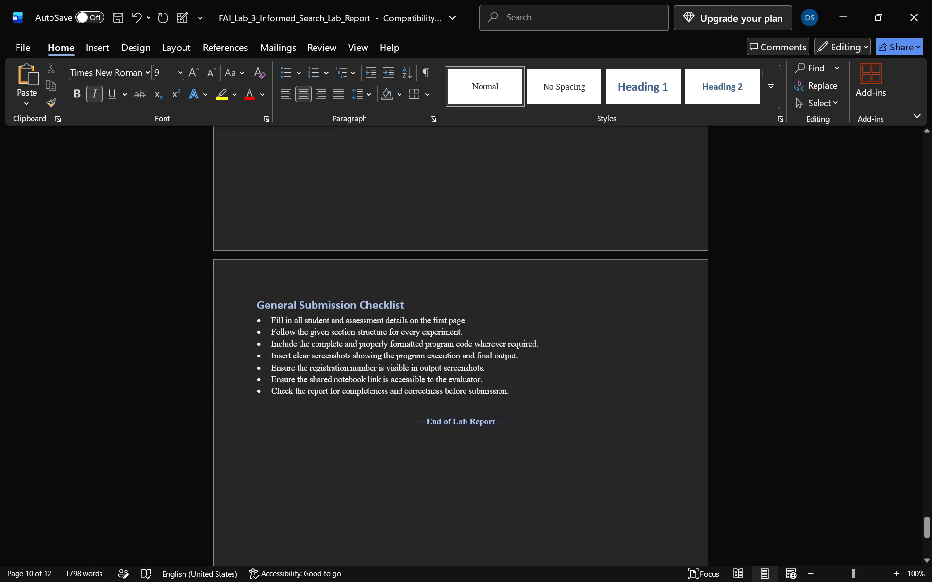
scroll(455, 342, "up", 6)
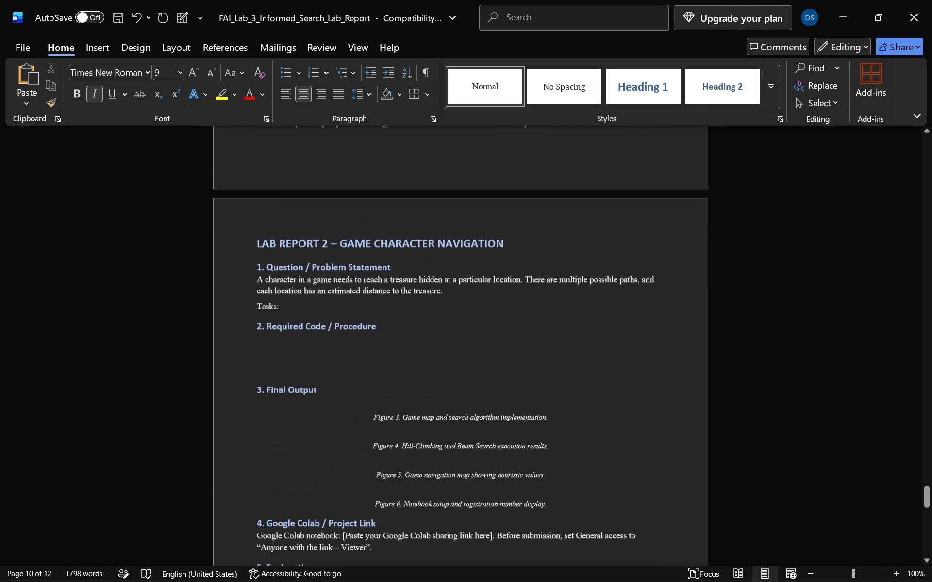
scroll(455, 342, "up", 2)
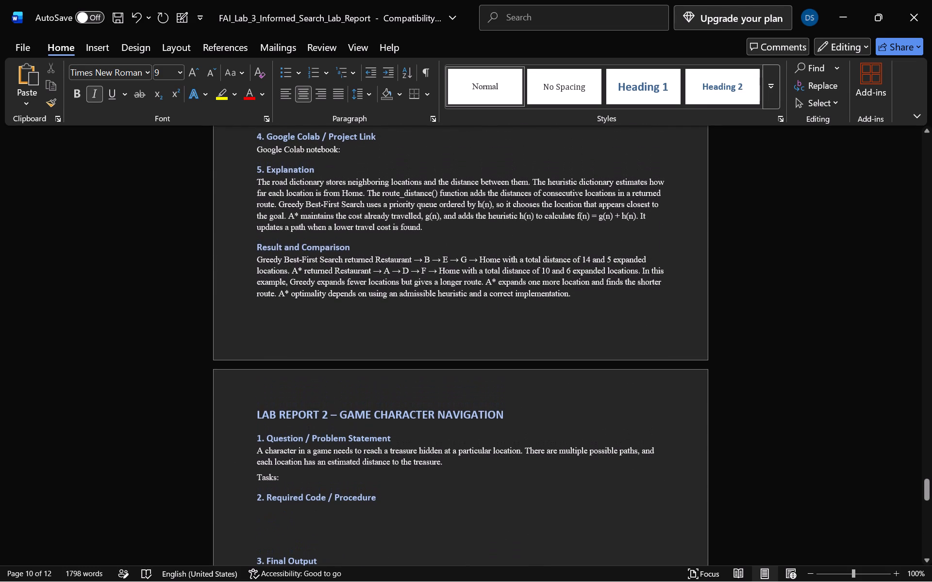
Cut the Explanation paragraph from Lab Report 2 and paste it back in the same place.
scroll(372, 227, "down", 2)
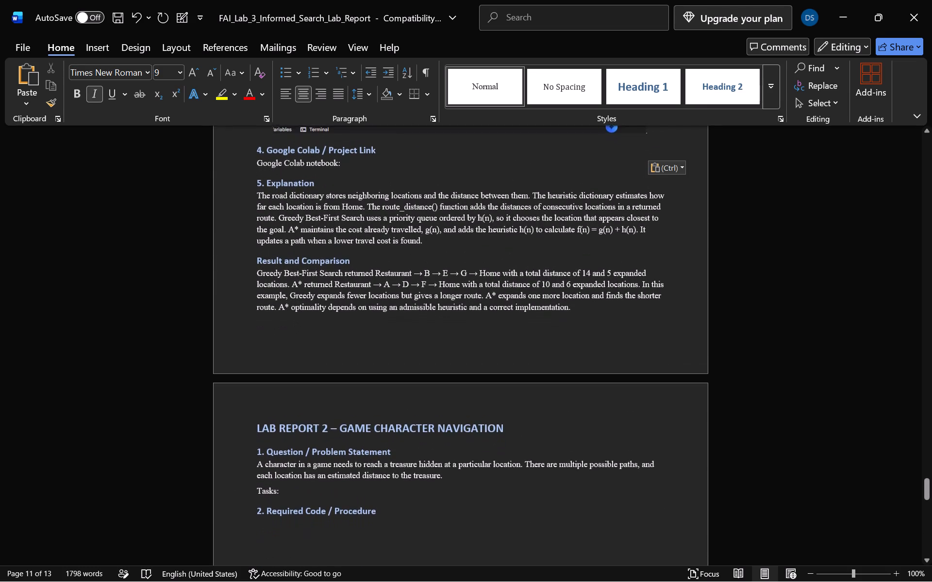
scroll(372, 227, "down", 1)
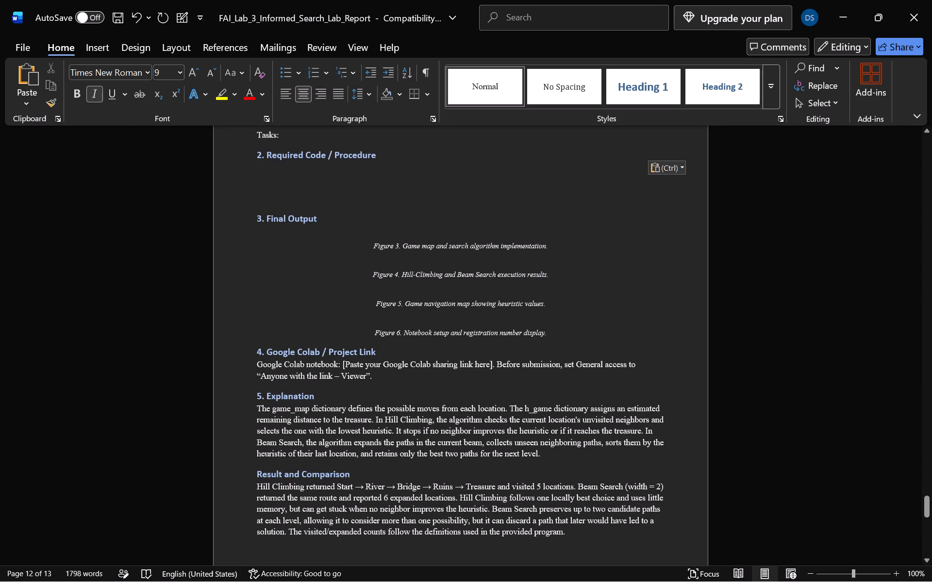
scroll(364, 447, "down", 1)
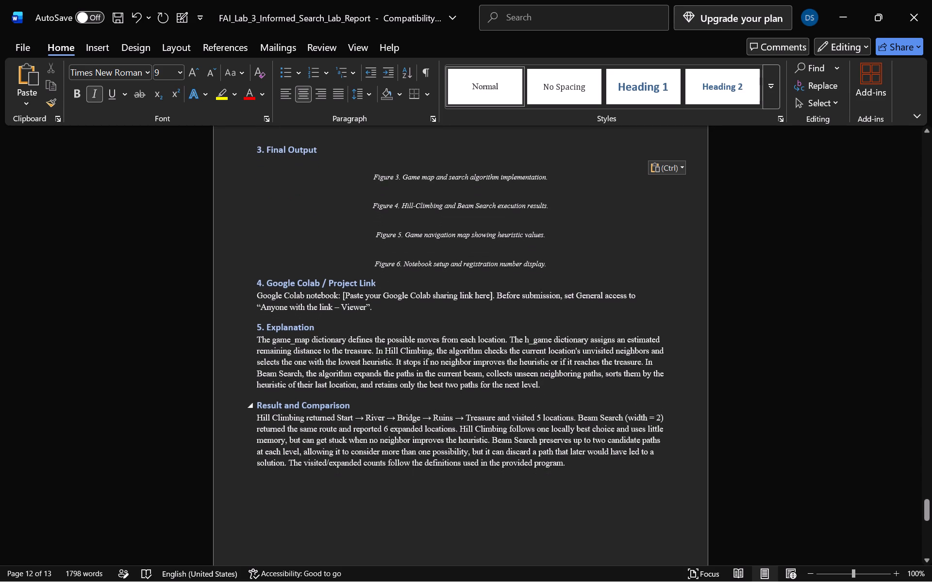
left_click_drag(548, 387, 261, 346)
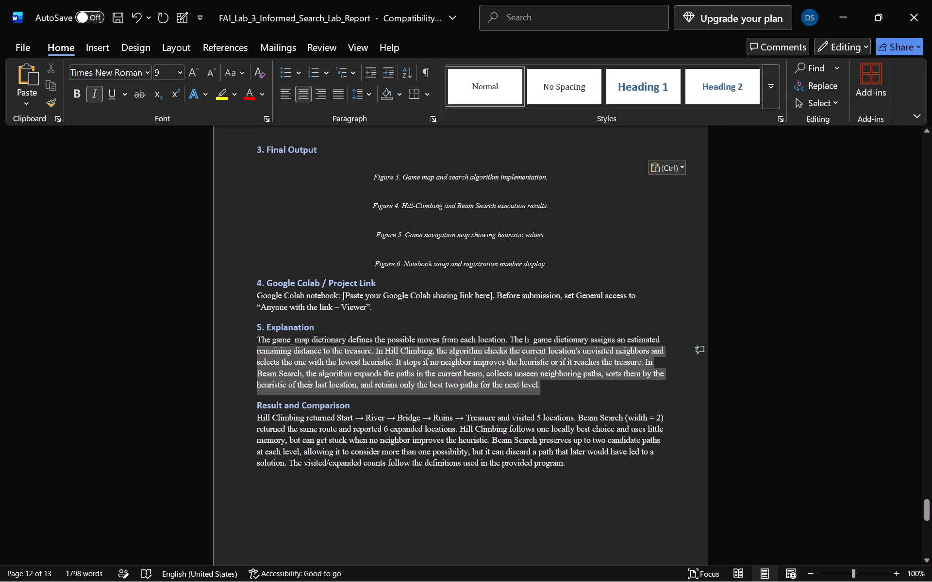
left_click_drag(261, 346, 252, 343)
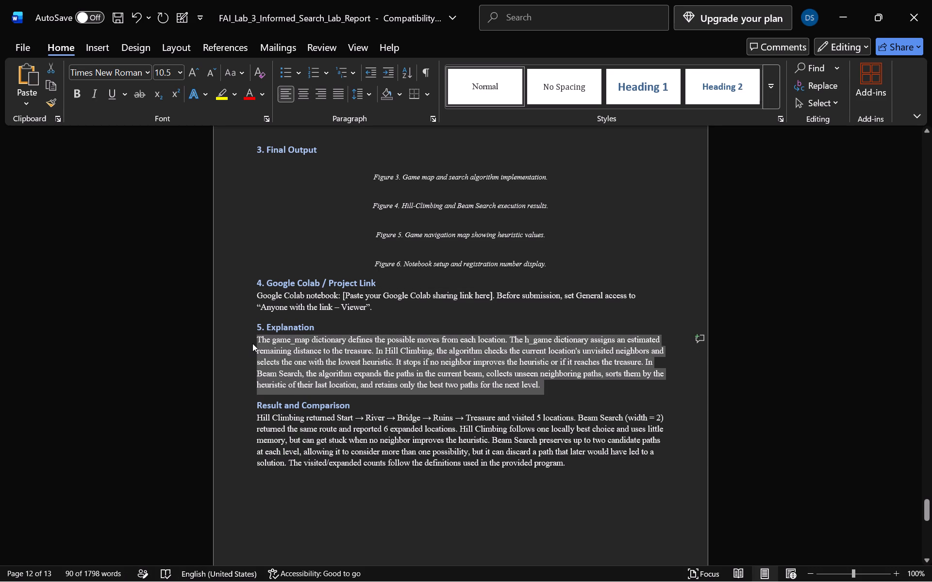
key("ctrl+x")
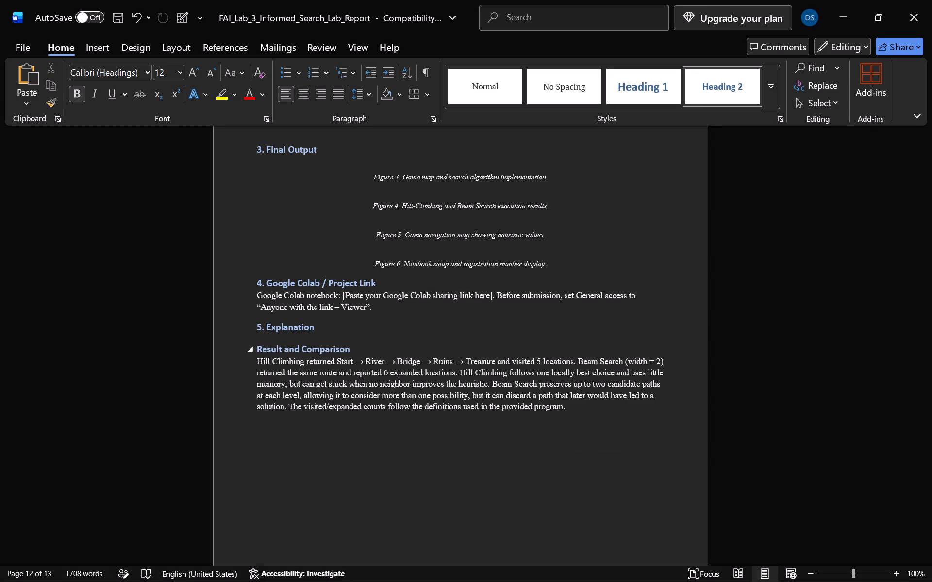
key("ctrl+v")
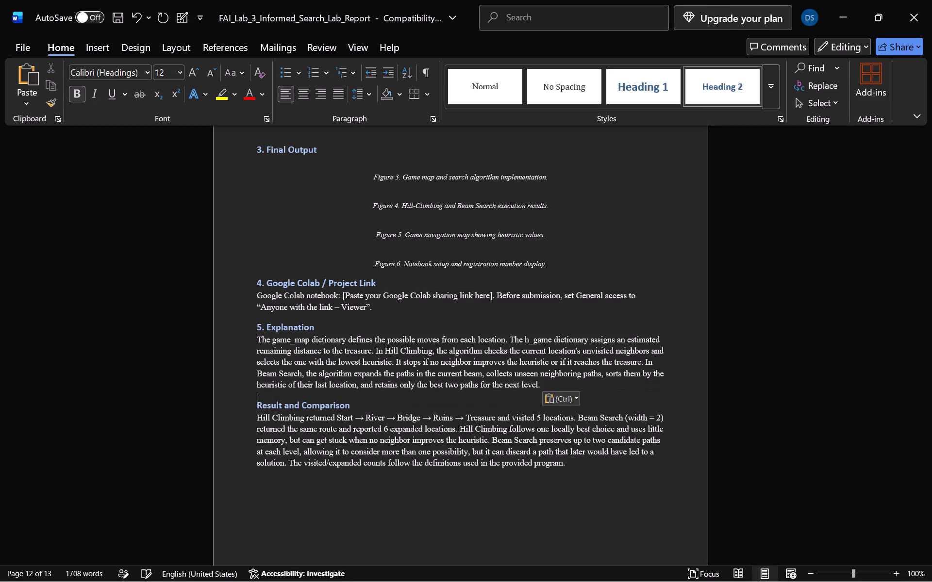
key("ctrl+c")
Copy the Explanation paragraph about the road and heuristic dictionaries from Lab Report 1.
scroll(301, 355, "up", 3)
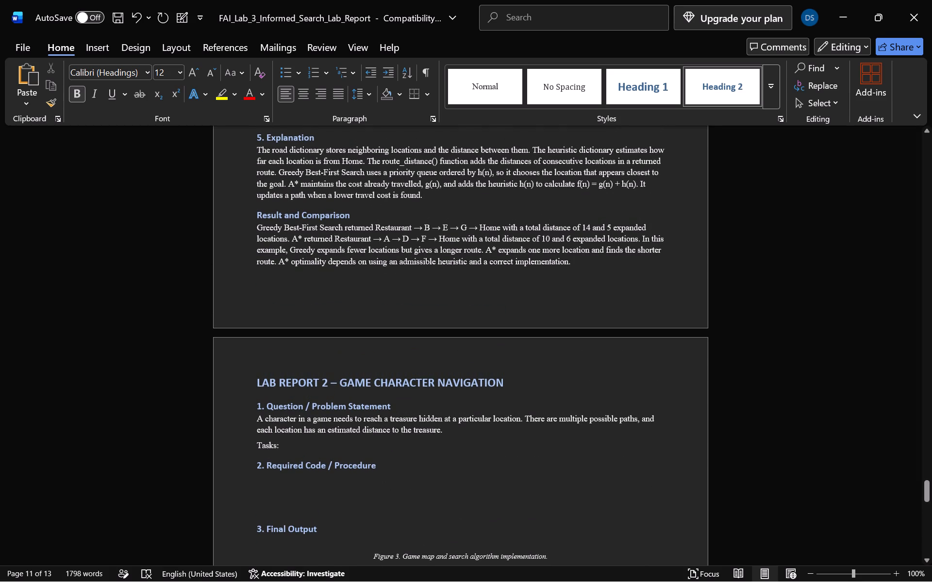
left_click_drag(433, 191, 255, 150)
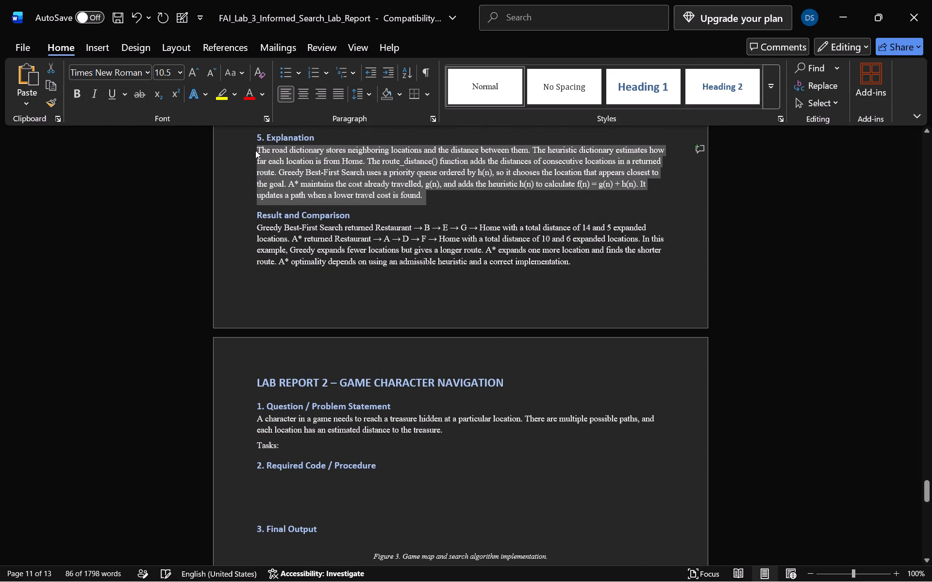
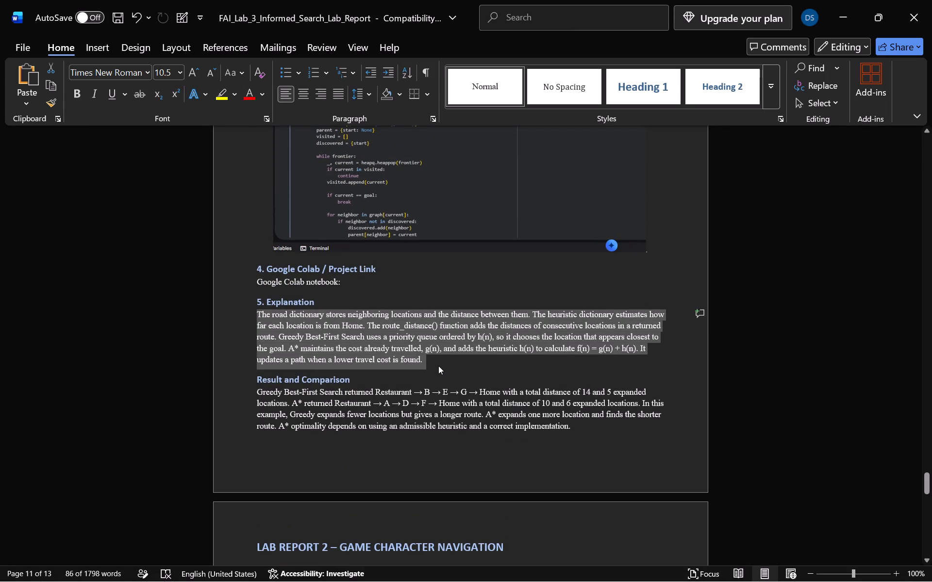
key("ctrl+v")
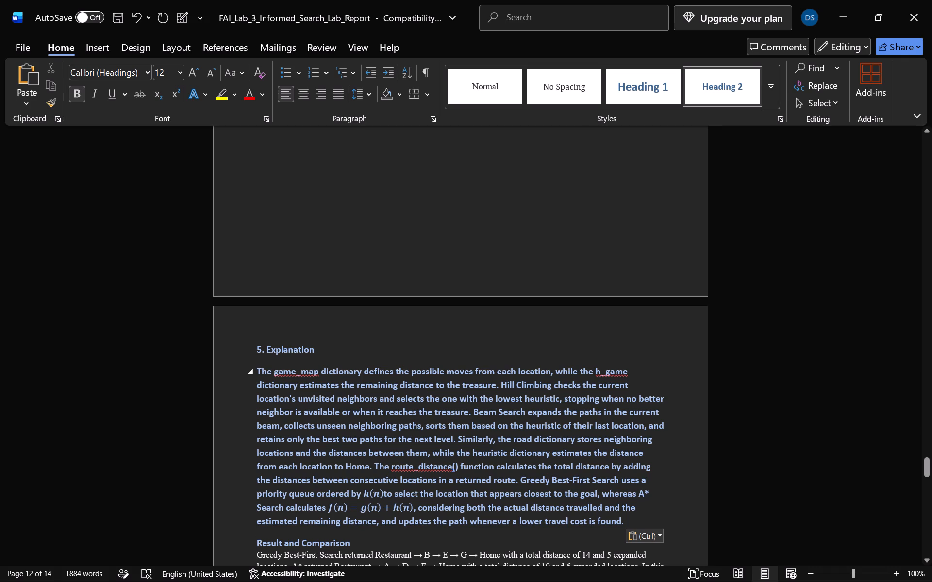
Change the pasted Explanation paragraph's font colour to the darkest black shade and remove its bold formatting.
left_click_drag(629, 522, 267, 370)
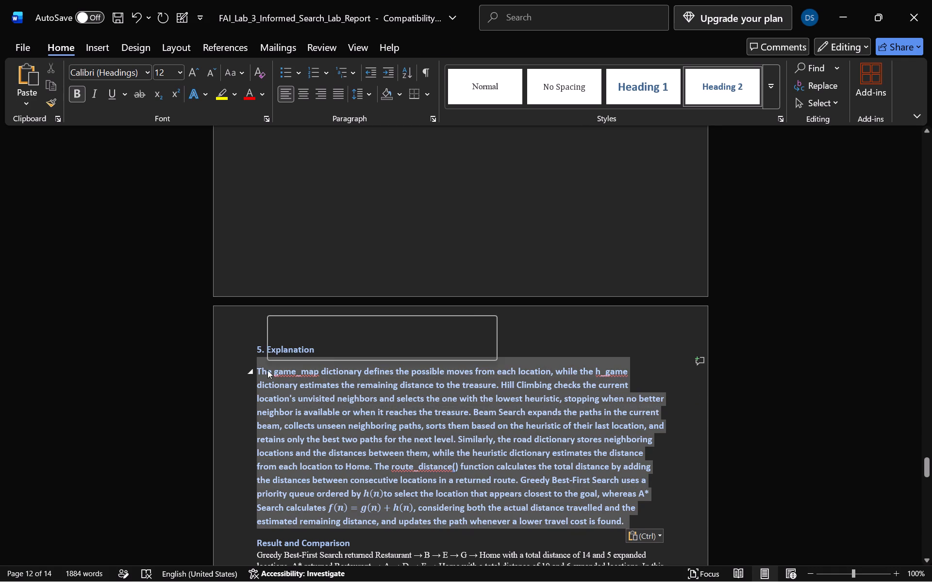
left_click(371, 346)
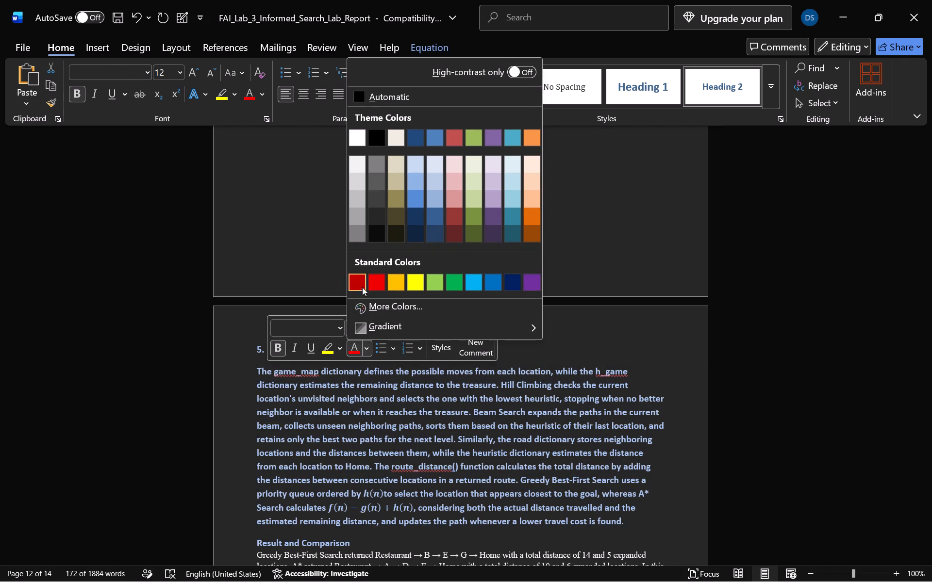
left_click(354, 348)
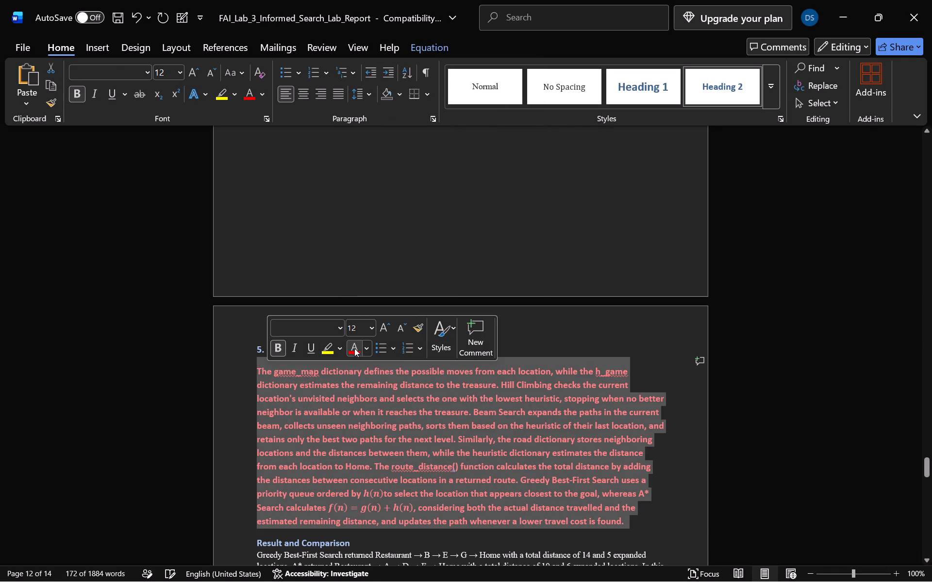
left_click(354, 348)
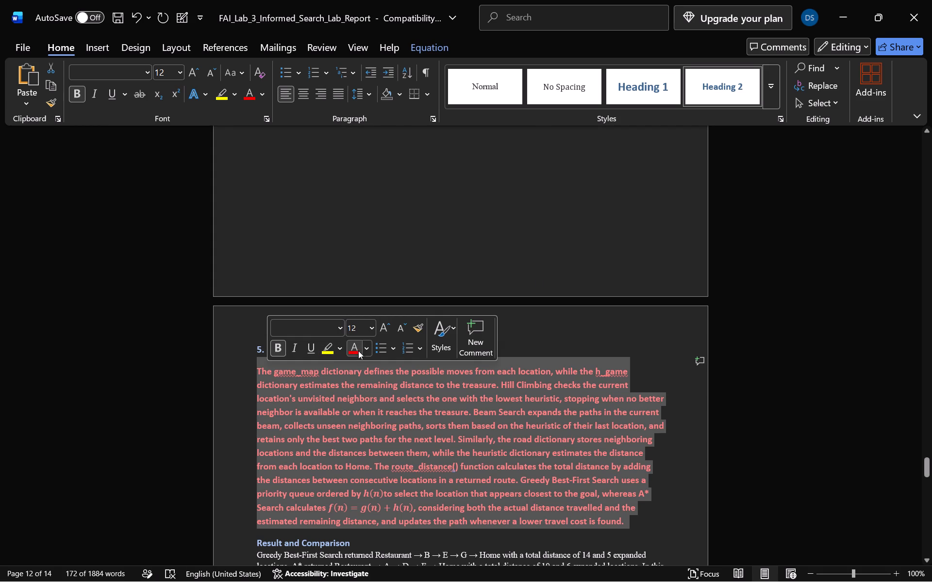
left_click(369, 350)
left_click(375, 233)
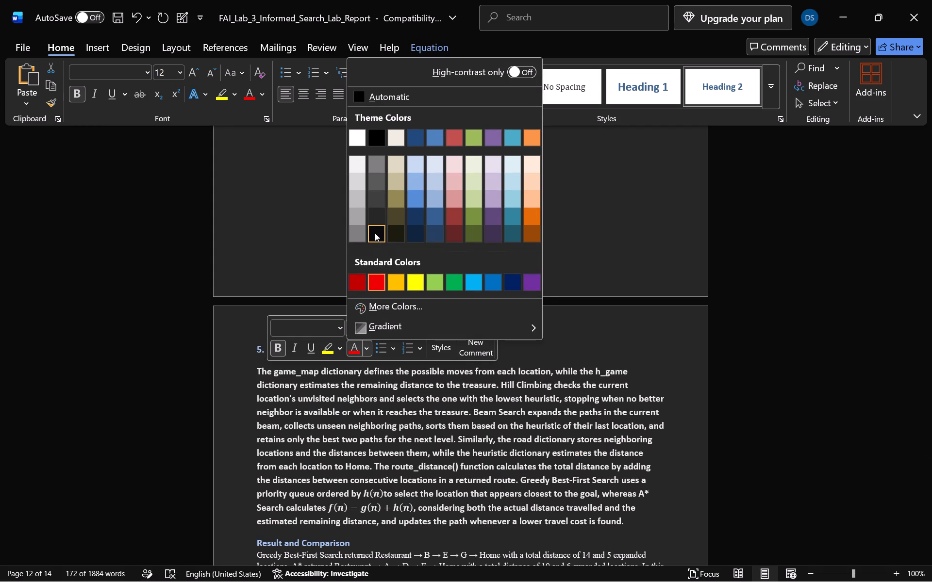
left_click(278, 351)
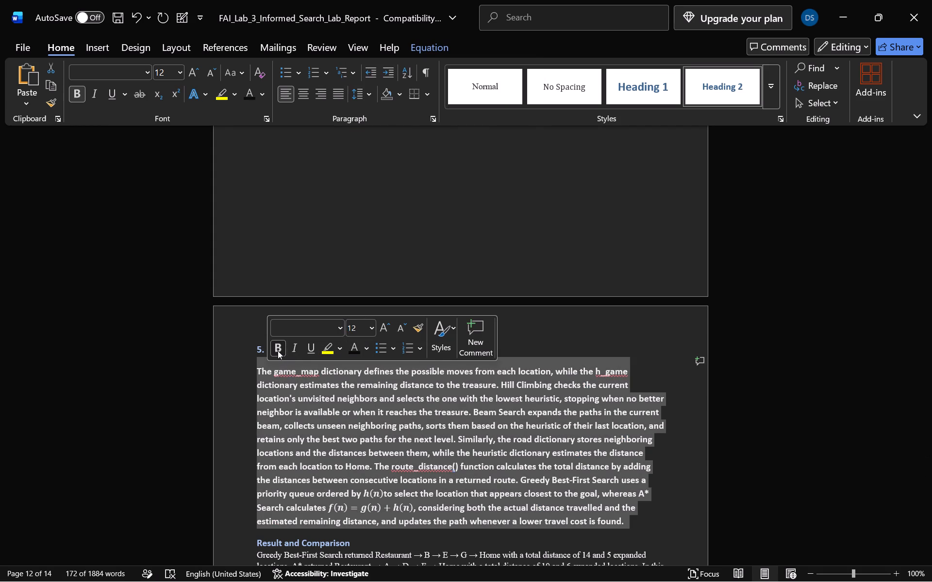
left_click(387, 421)
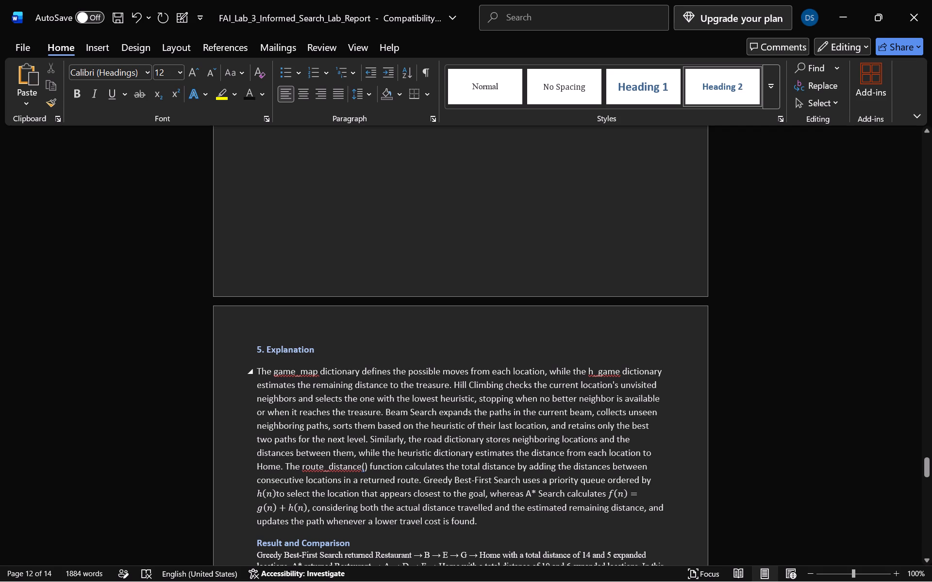
Set the font size of the "Google Colab notebook:" line in Lab Report 1 to 12.
scroll(439, 488, "right", 1)
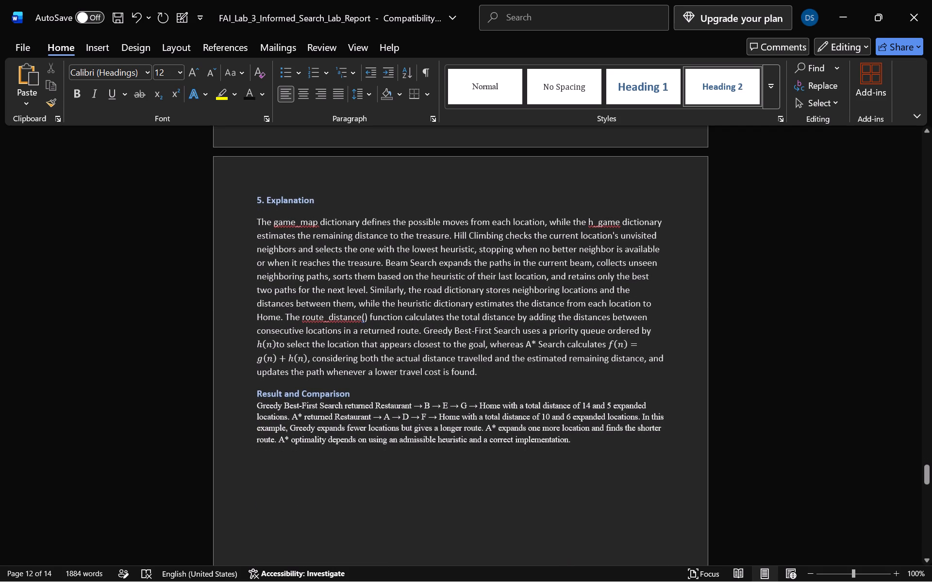
scroll(439, 488, "right", 1)
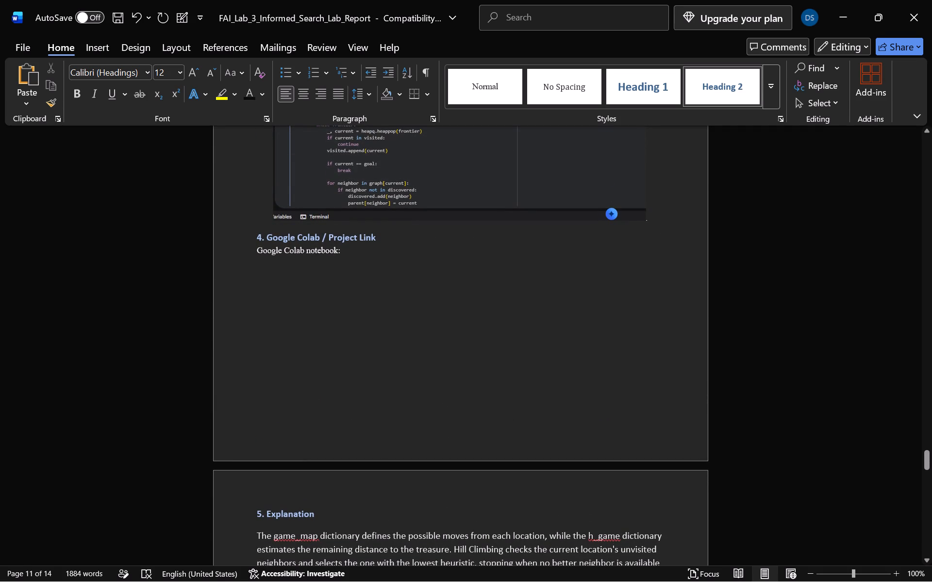
left_click_drag(345, 249, 263, 251)
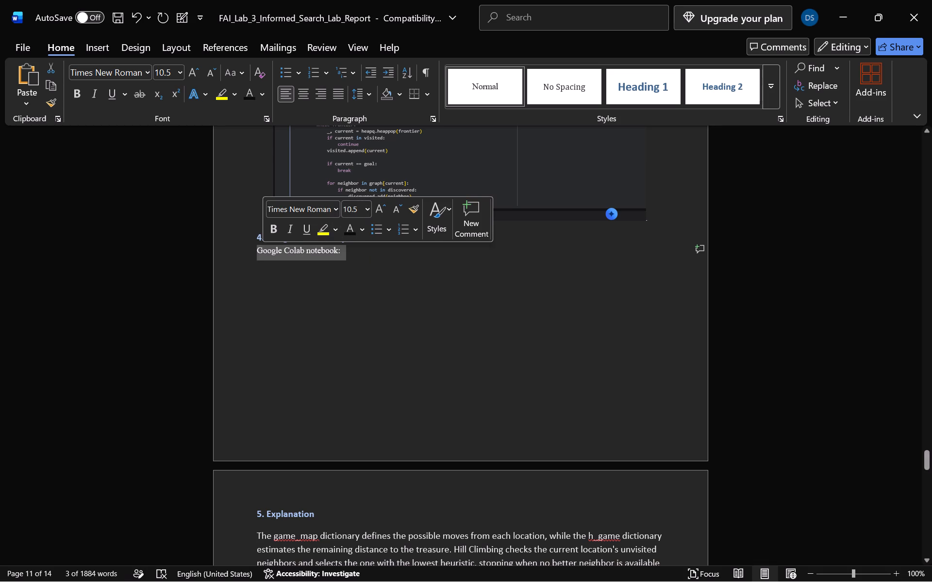
scroll(424, 482, "down", 3)
left_click_drag(491, 397, 256, 282)
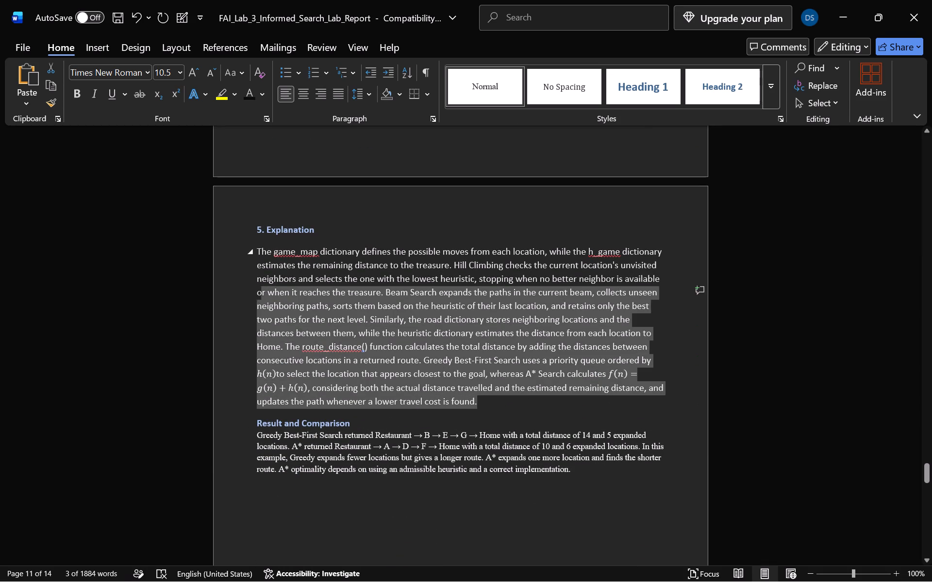
left_click_drag(256, 282, 248, 250)
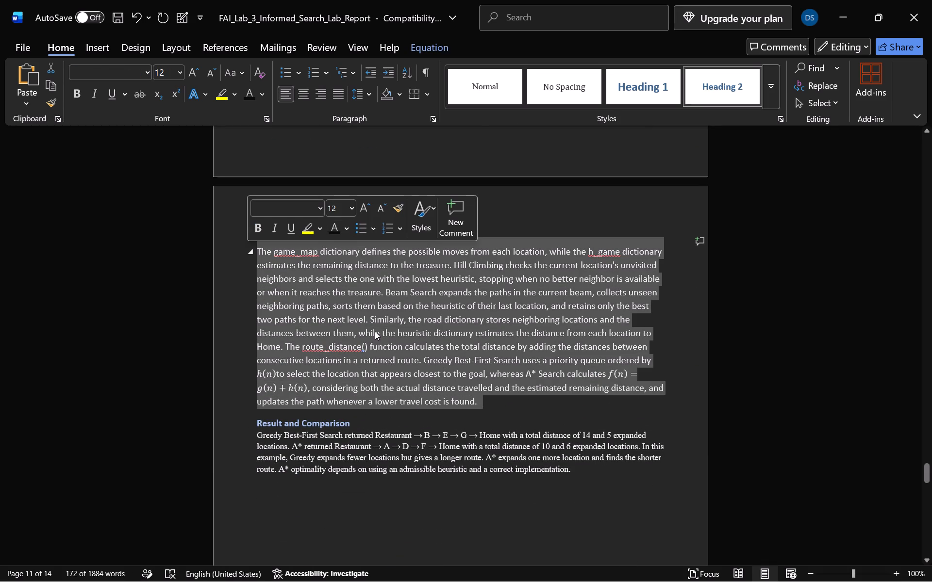
left_click(375, 331)
scroll(375, 331, "up", 3)
left_click_drag(346, 226, 332, 226)
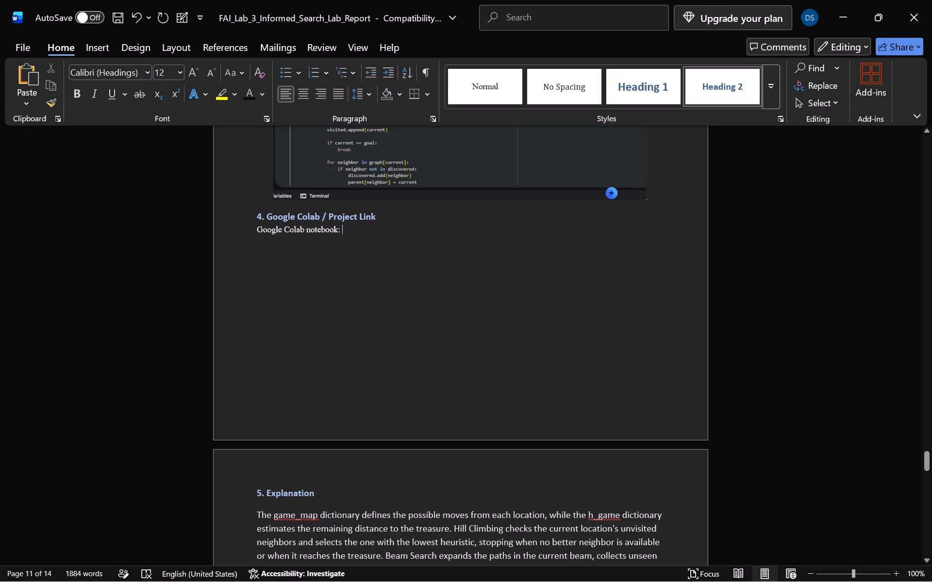
left_click_drag(332, 226, 263, 230)
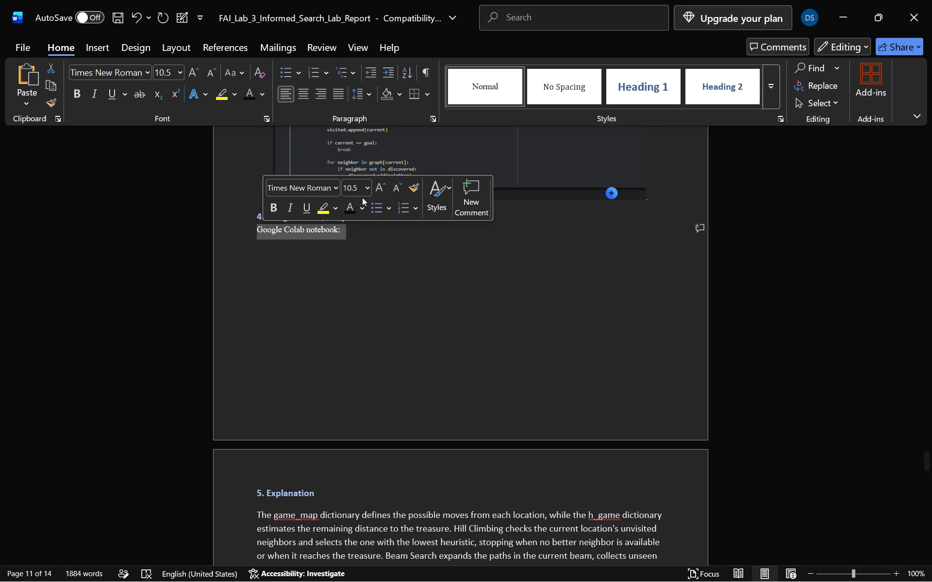
left_click(366, 186)
left_click(349, 274)
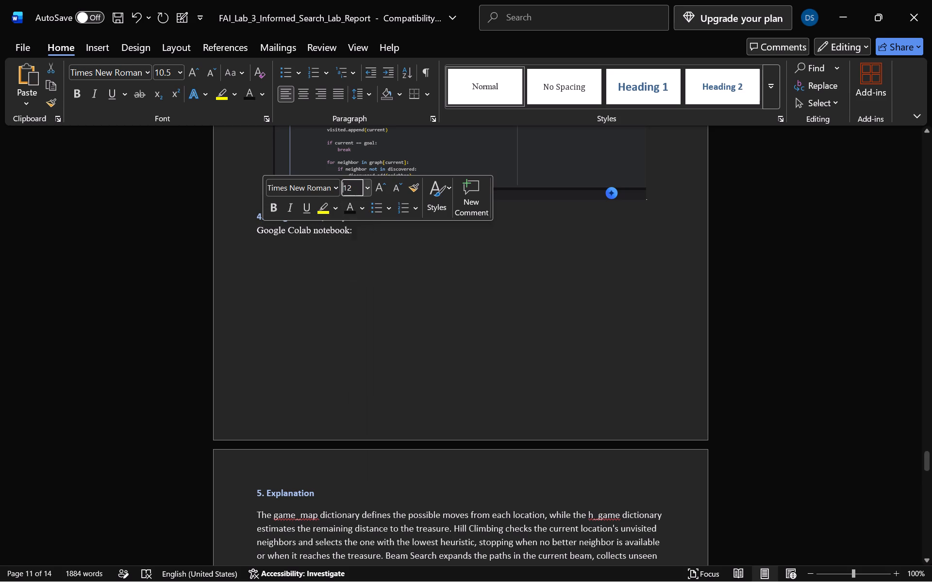
left_click(366, 278)
Copy Lab Report 1's Result and Comparison paragraph about Greedy Best-First Search and A*.
scroll(366, 278, "up", 2)
scroll(366, 278, "down", 3)
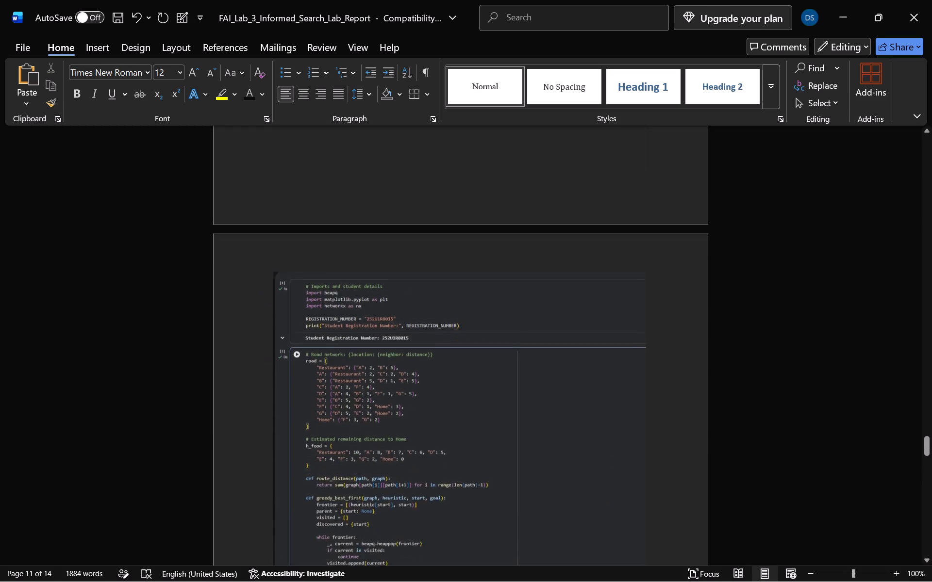
scroll(366, 278, "down", 2)
scroll(366, 278, "up", 1)
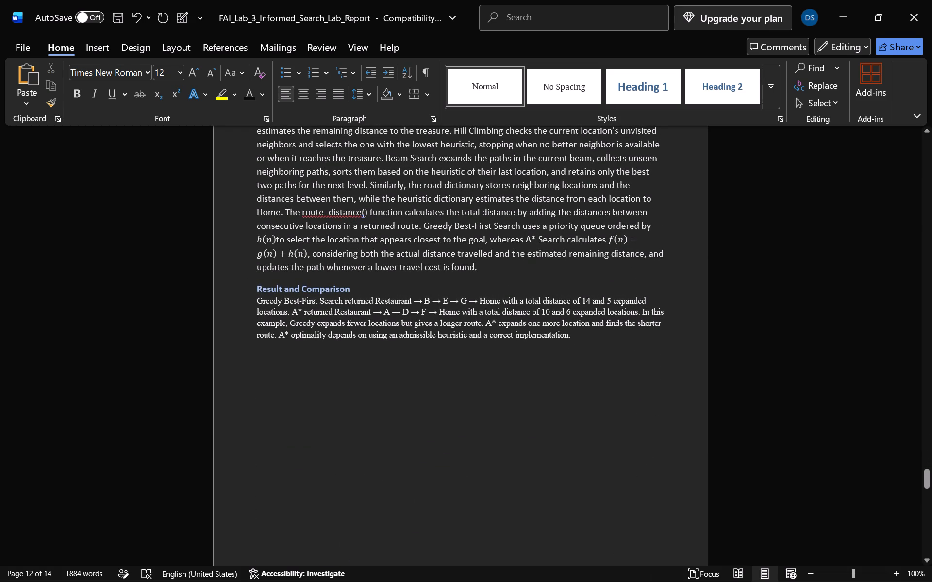
left_click_drag(259, 301, 582, 336)
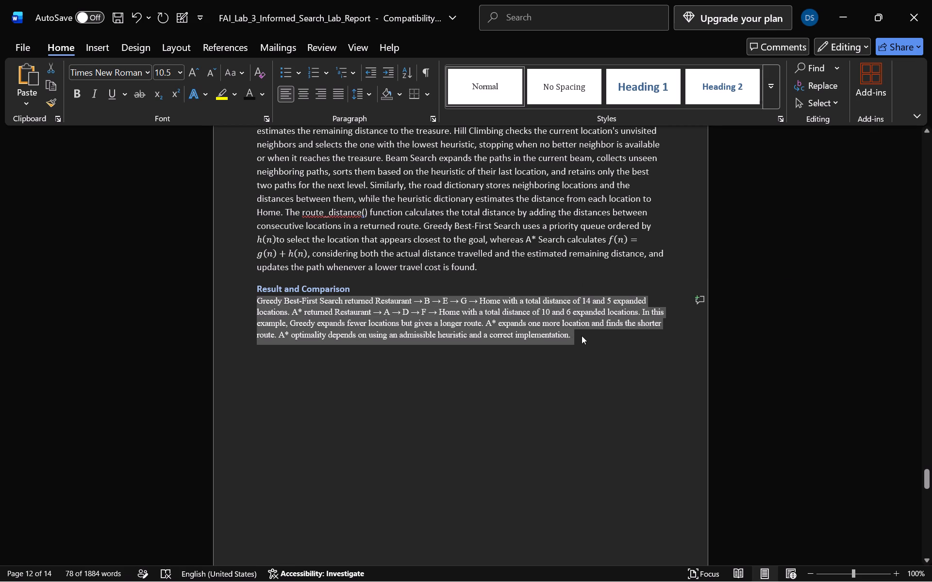
key("ctrl+c")
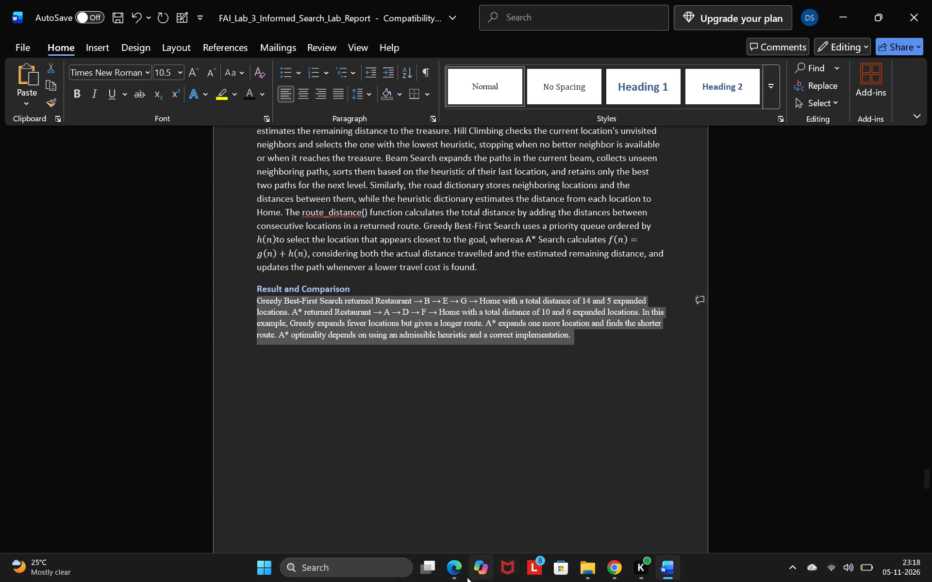
Copy Lab Report 2's Result and Comparison paragraph about Hill Climbing and Beam Search.
scroll(603, 433, "down", 5)
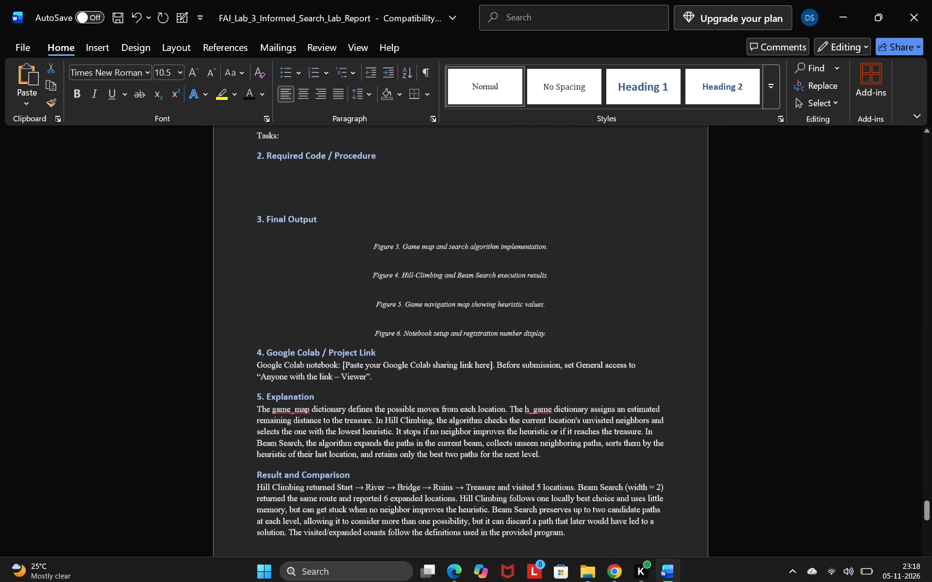
scroll(603, 433, "down", 1)
left_click_drag(579, 420, 448, 407)
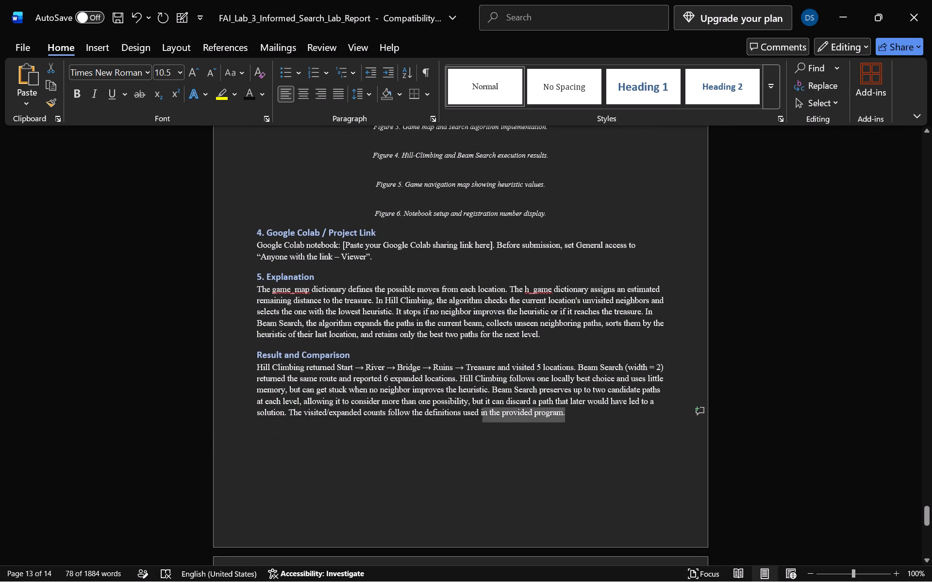
left_click_drag(448, 407, 256, 370)
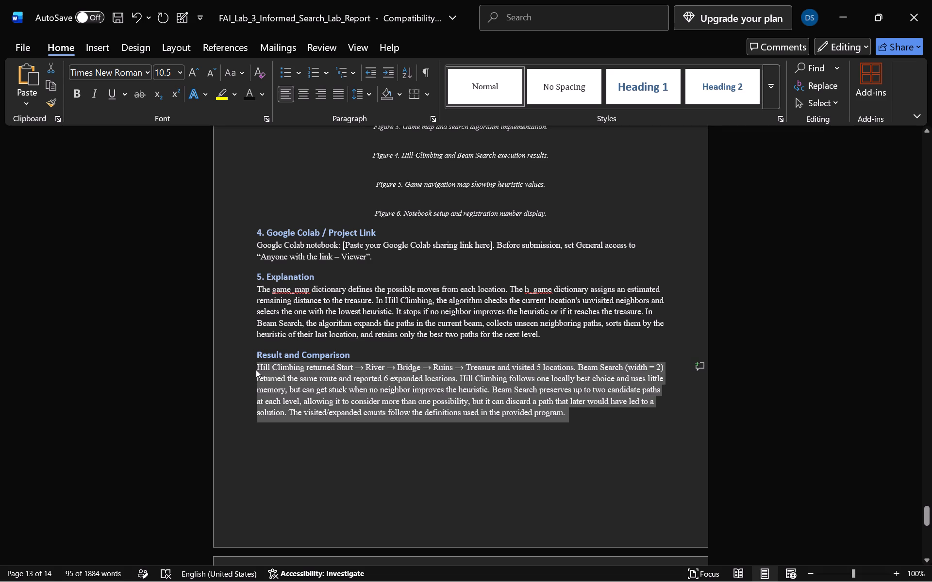
key("ctrl+c")
Delete everything from the Lab Report 2 – Game Character Navigation heading through the End of Lab Report line, including the General Submission Checklist.
scroll(256, 370, "down", 4)
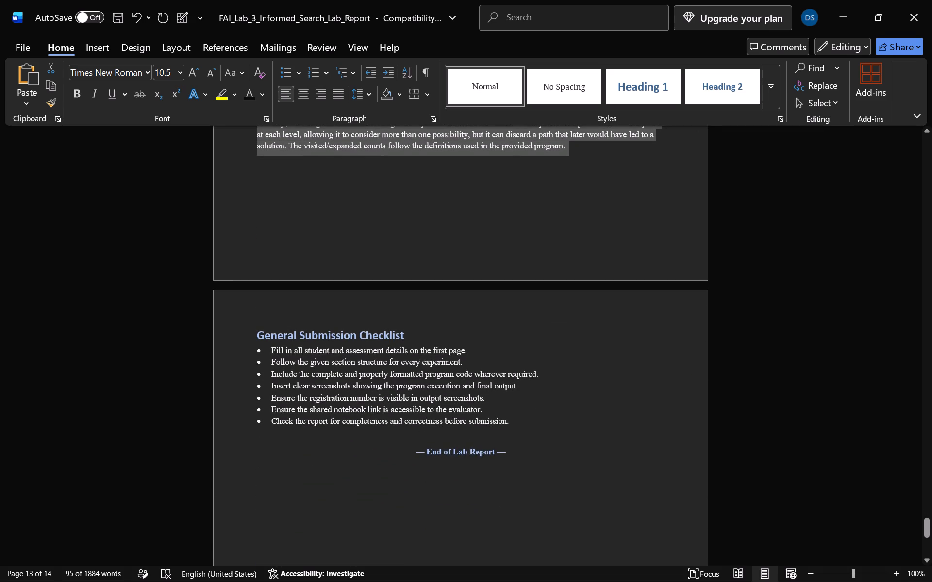
left_click_drag(516, 462, 367, 160)
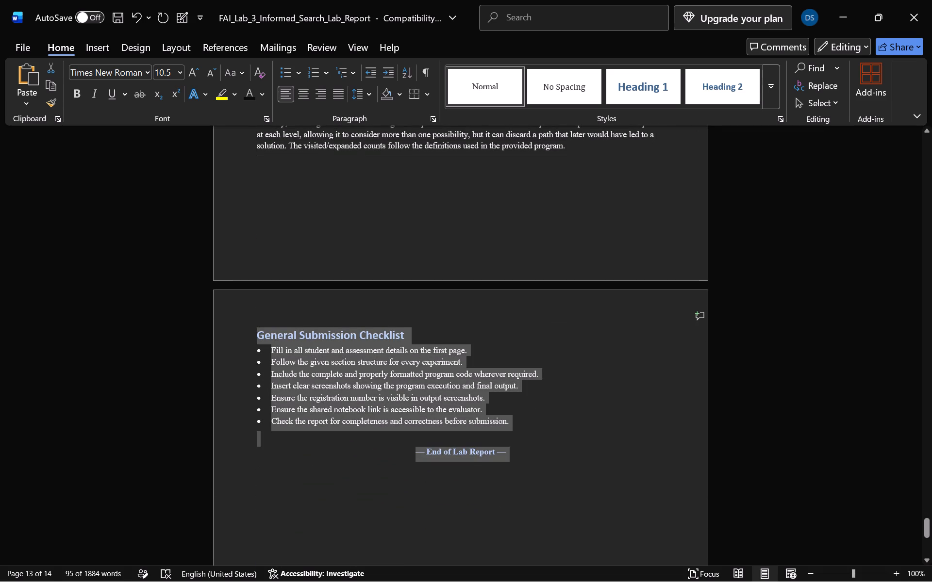
left_click_drag(367, 160, 370, 413)
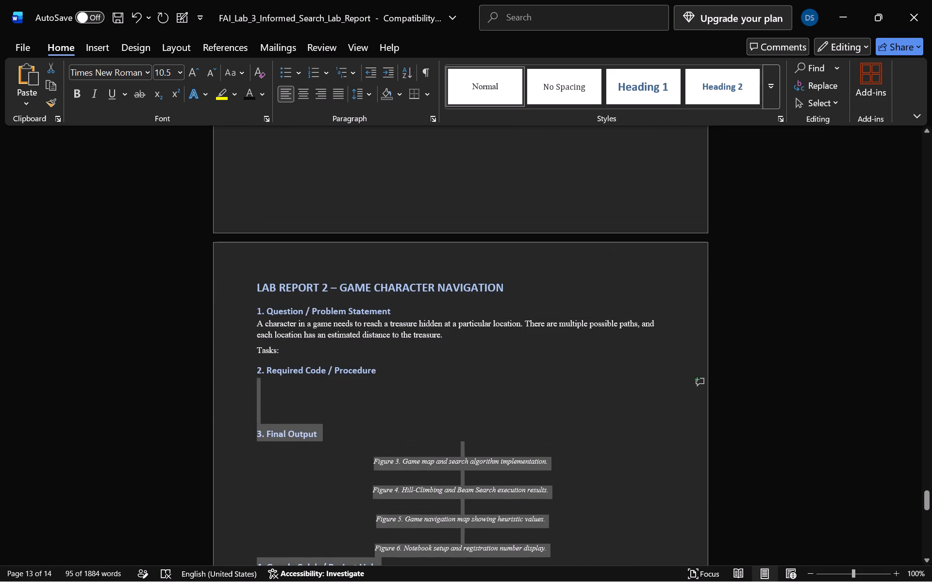
left_click_drag(370, 413, 254, 284)
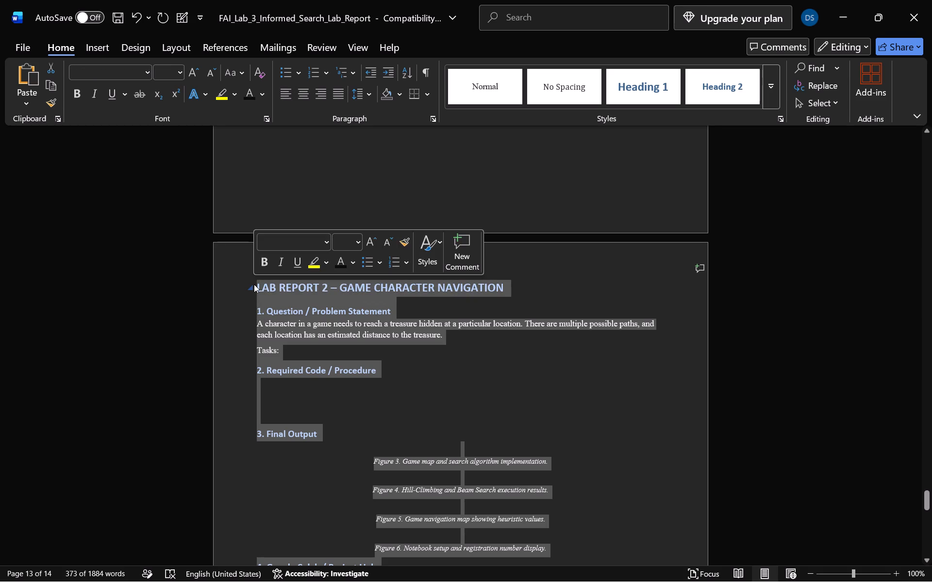
key("BackSpace")
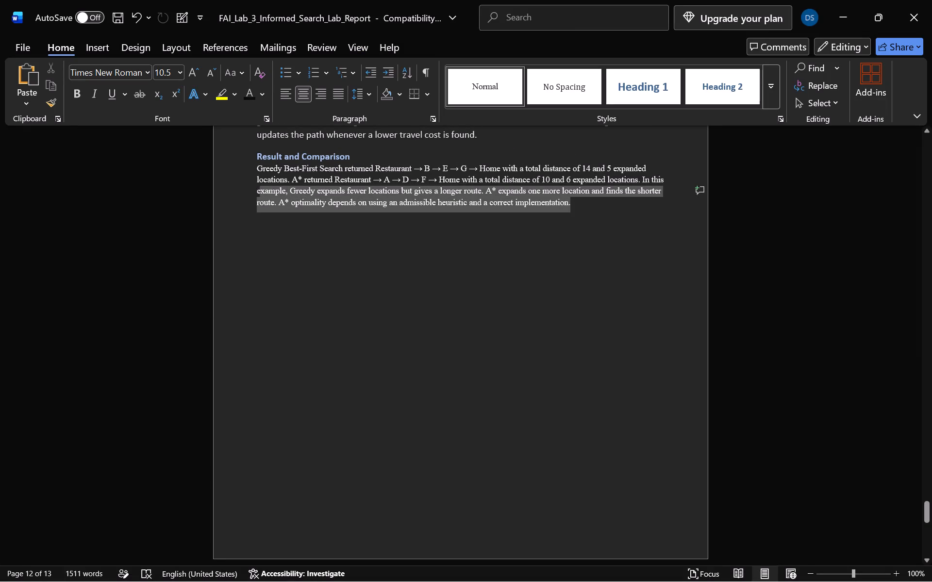
left_click_drag(273, 193, 249, 174)
key("ctrl+v")
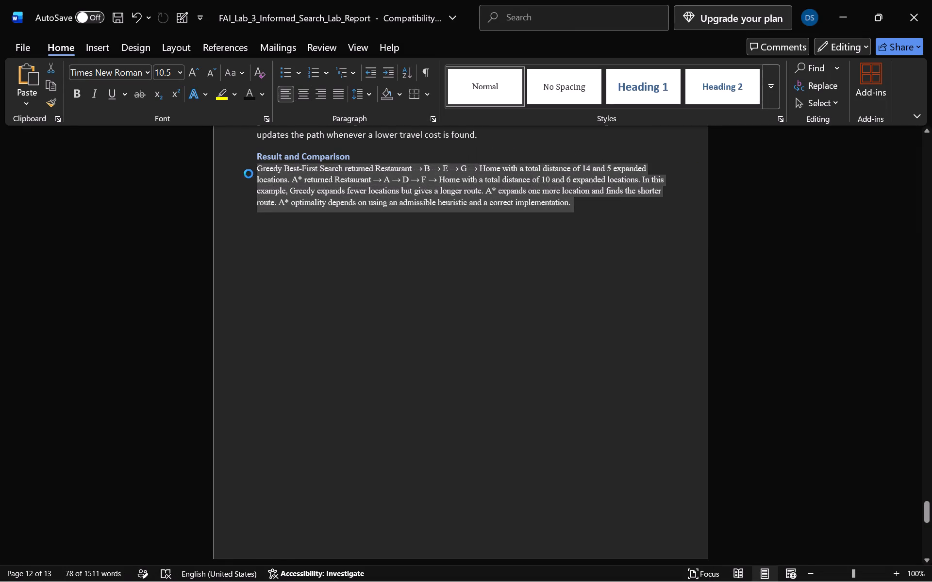
Place the insertion point after "Google Colab notebook:" under 4. Google Colab / Project Link.
scroll(419, 258, "up", 4)
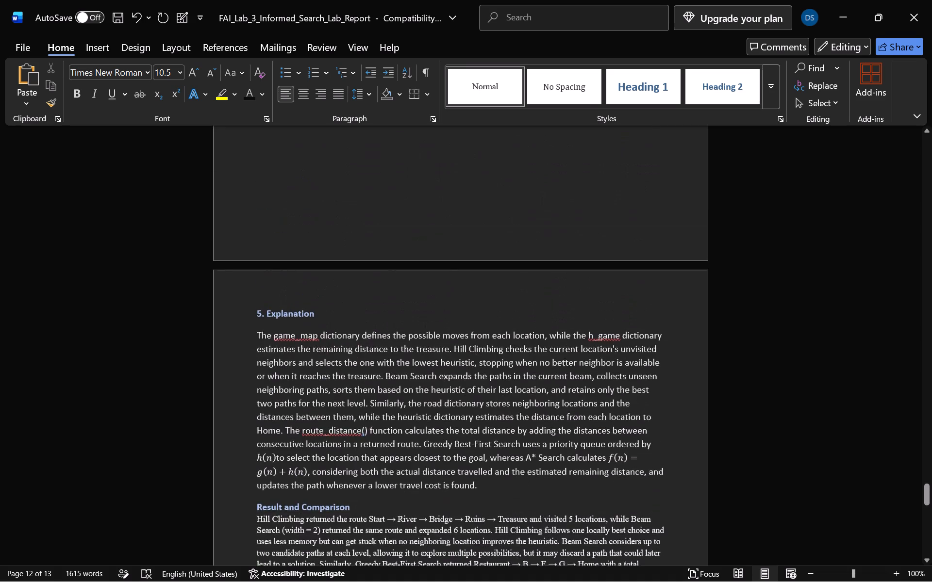
scroll(419, 258, "up", 2)
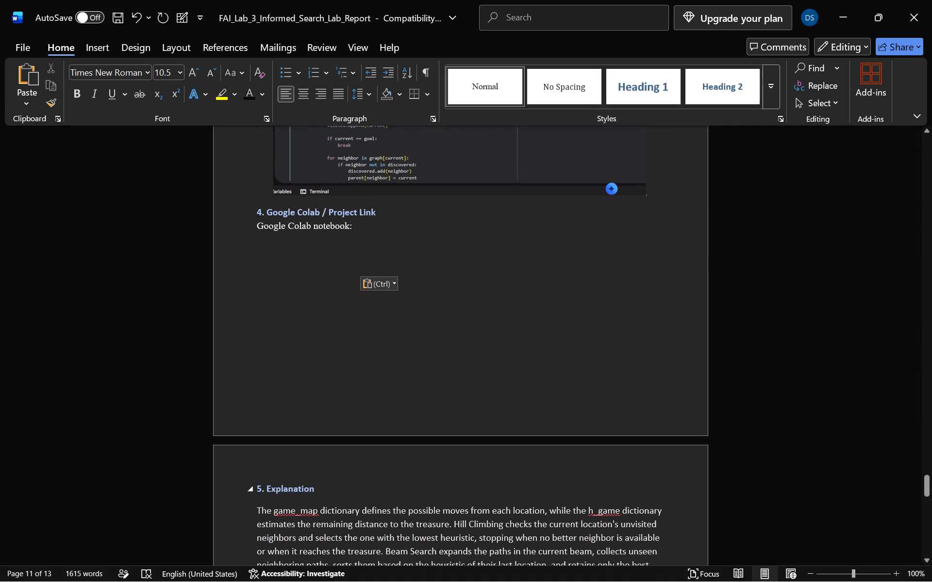
scroll(300, 490, "up", 2)
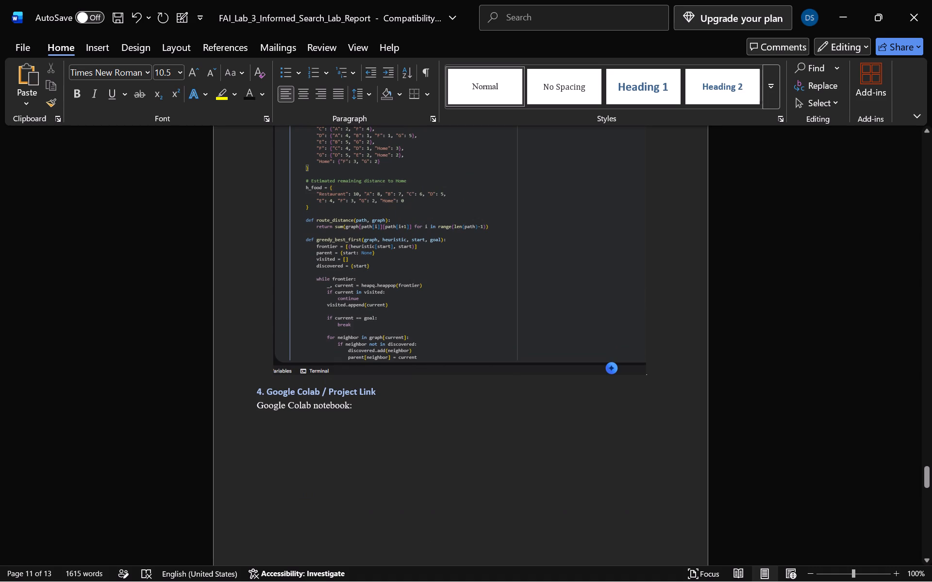
left_click(372, 420)
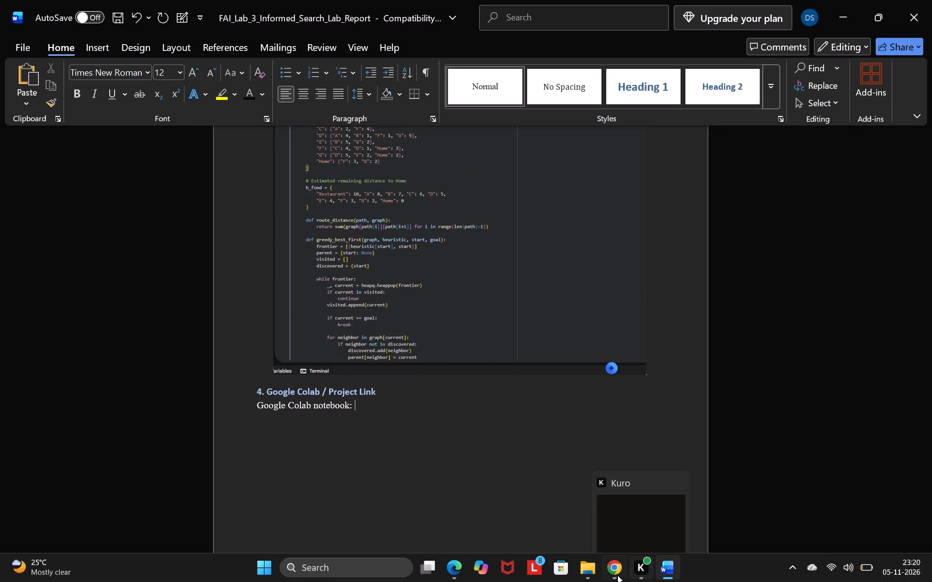
Switch to the Colab notebook in Chrome and shorten its name to FAI_Lab_3_.ipynb.
left_click(616, 575)
left_click(429, 19)
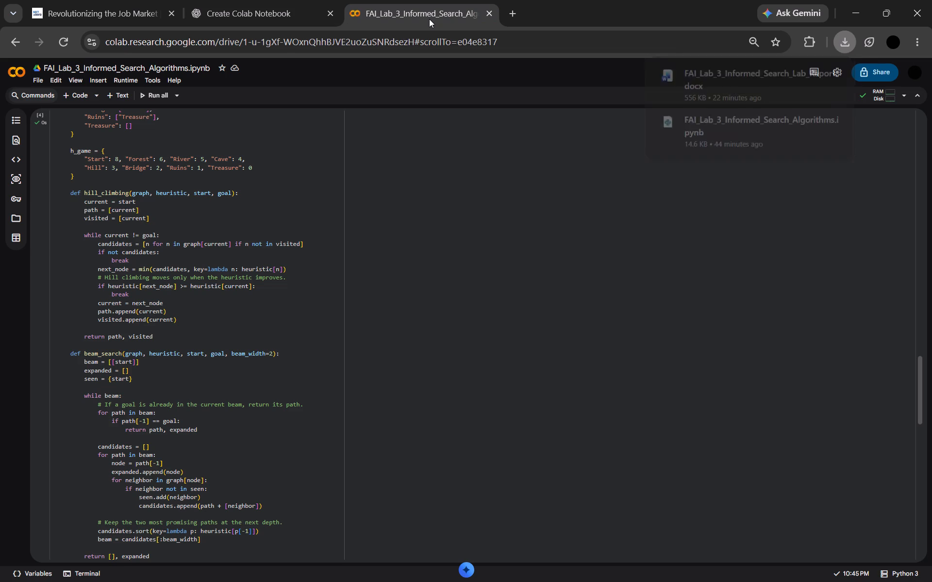
scroll(288, 219, "up", 7)
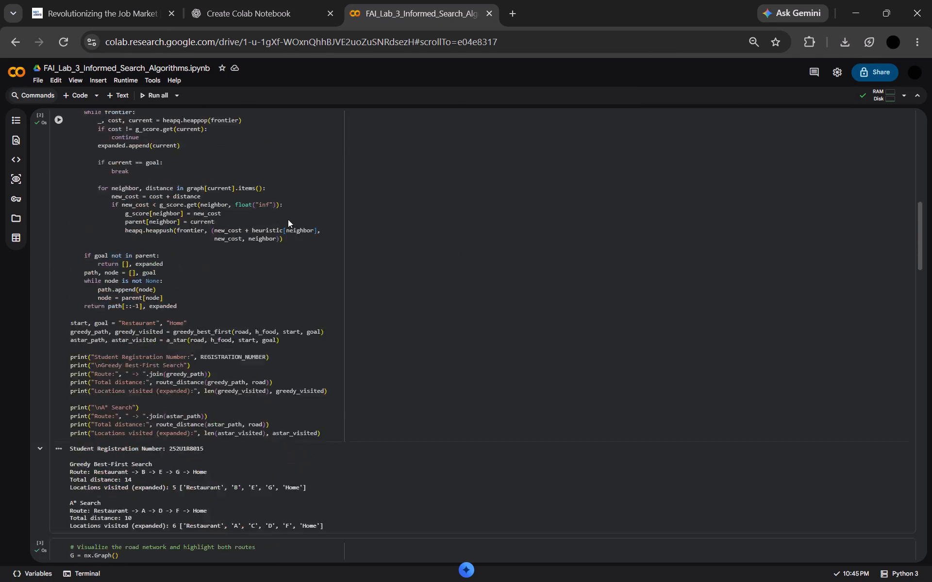
scroll(288, 219, "up", 9)
scroll(288, 219, "down", 10)
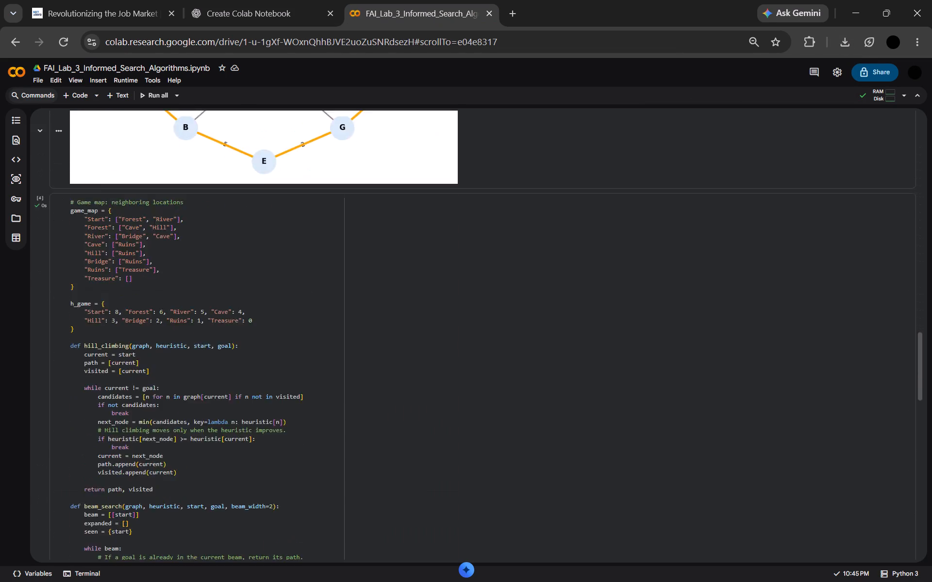
scroll(288, 219, "down", 8)
scroll(288, 219, "up", 18)
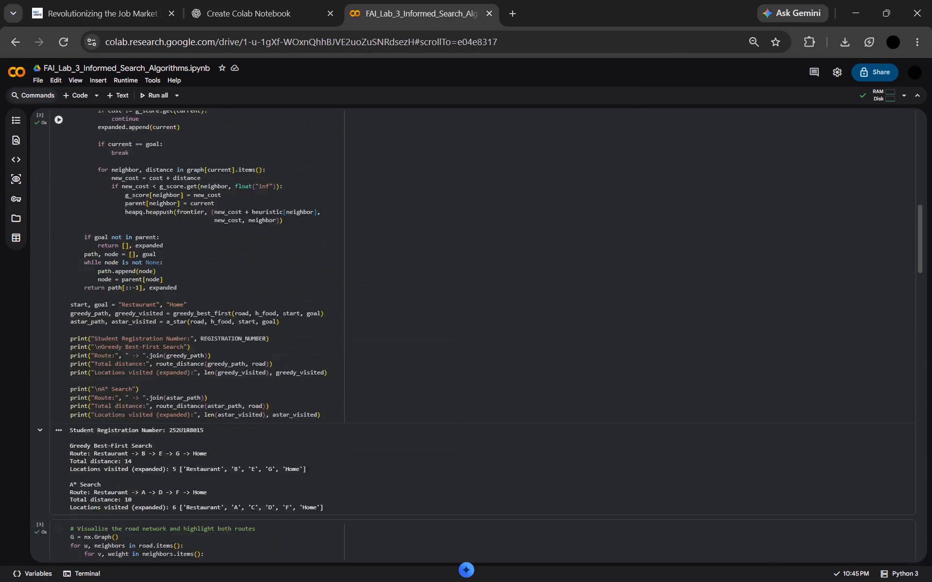
left_click(188, 68)
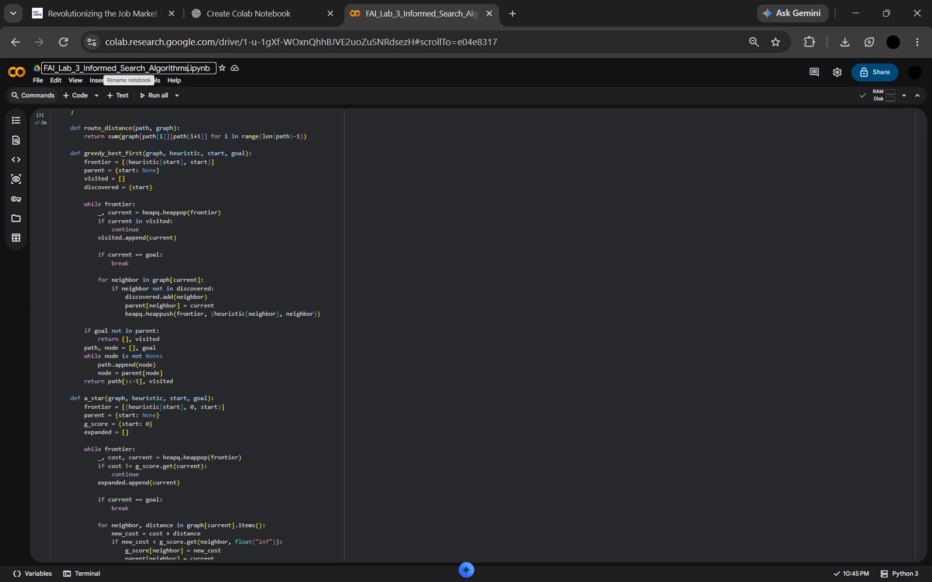
key("BackSpace")
key("BackSpace")
key("BackSpace")
key("BackSpace")
key("BackSpace")
key("BackSpace")
key("BackSpace")
key("BackSpace")
key("BackSpace")
key("BackSpace")
key("BackSpace")
key("BackSpace")
key("BackSpace")
key("BackSpace")
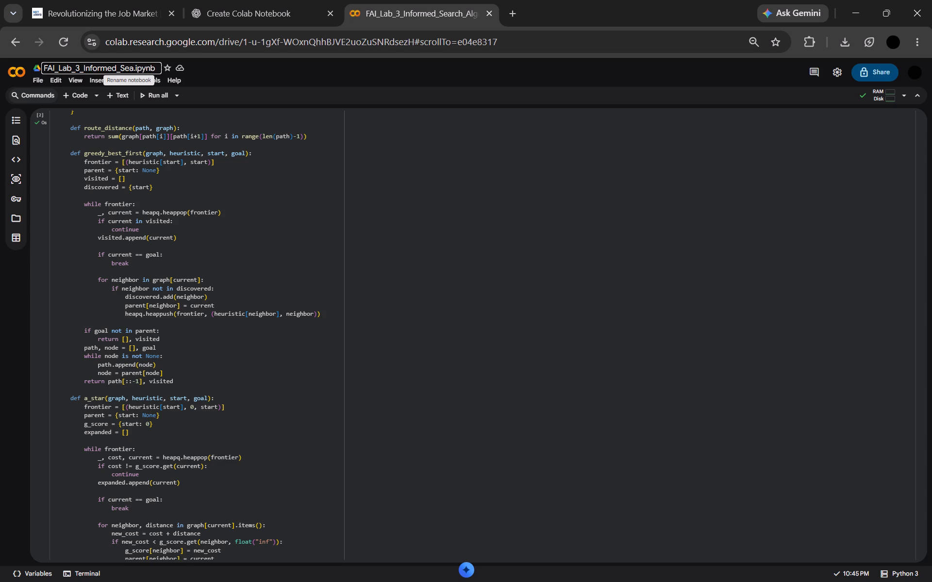
key("BackSpace")
key("BackSpace")
key("BackSpace")
key("BackSpace")
key("BackSpace")
key("BackSpace")
key("BackSpace")
key("BackSpace")
key("BackSpace")
key("BackSpace")
key("BackSpace")
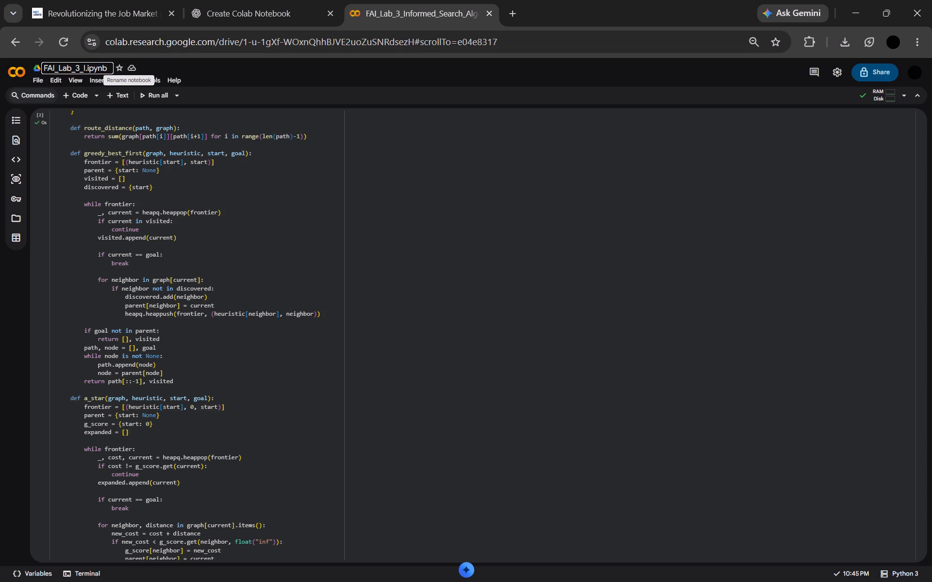
key("BackSpace")
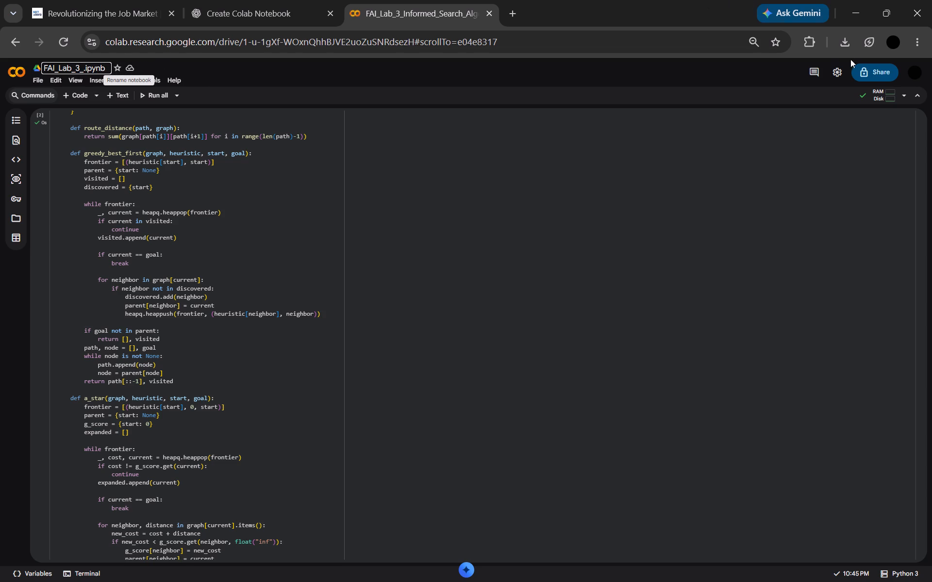
Share the notebook with anyone who has the link and copy the sharing link.
left_click(870, 71)
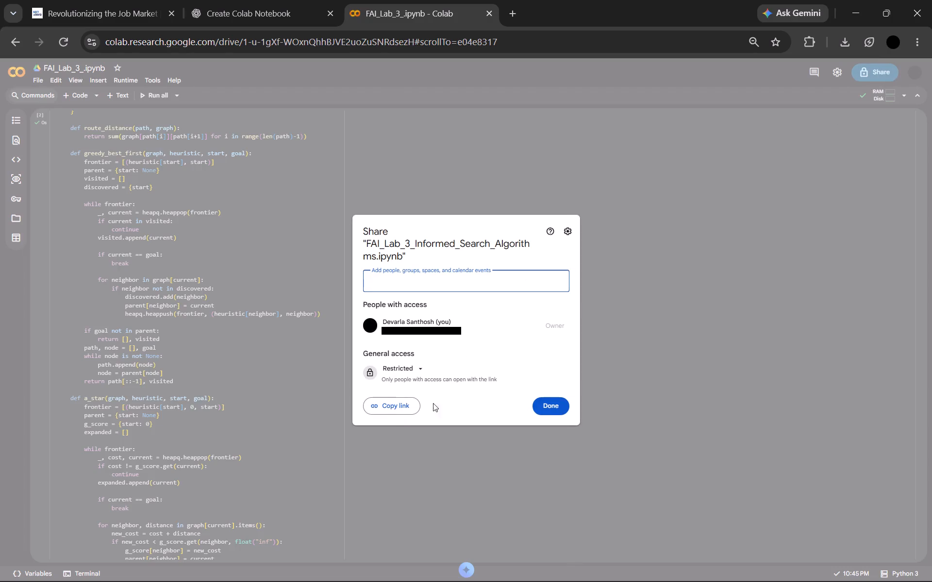
left_click(412, 367)
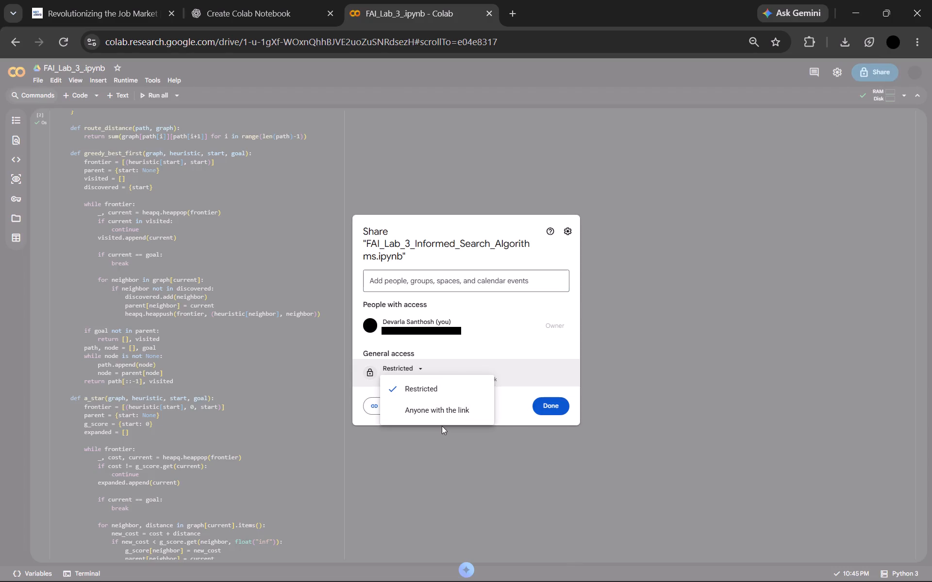
left_click(434, 410)
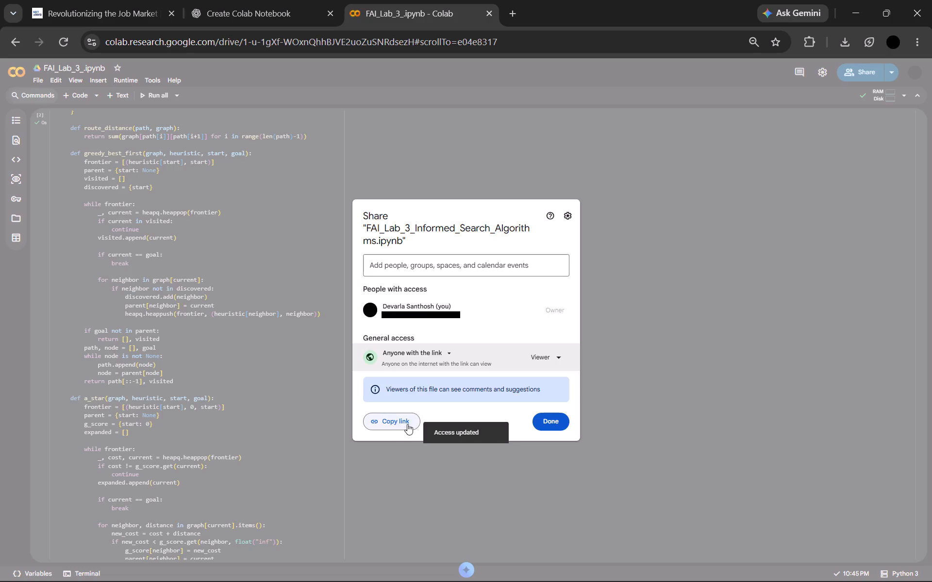
left_click(384, 428)
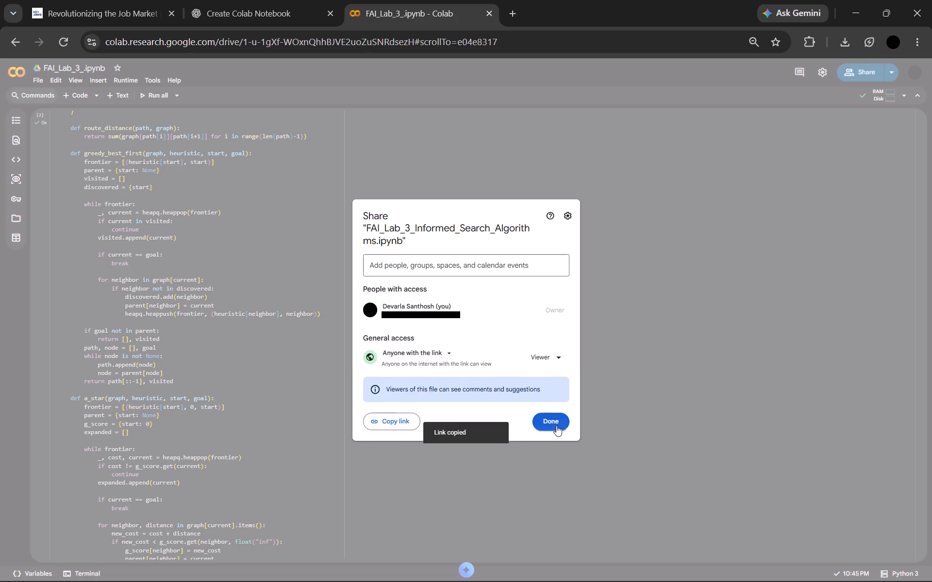
left_click(559, 425)
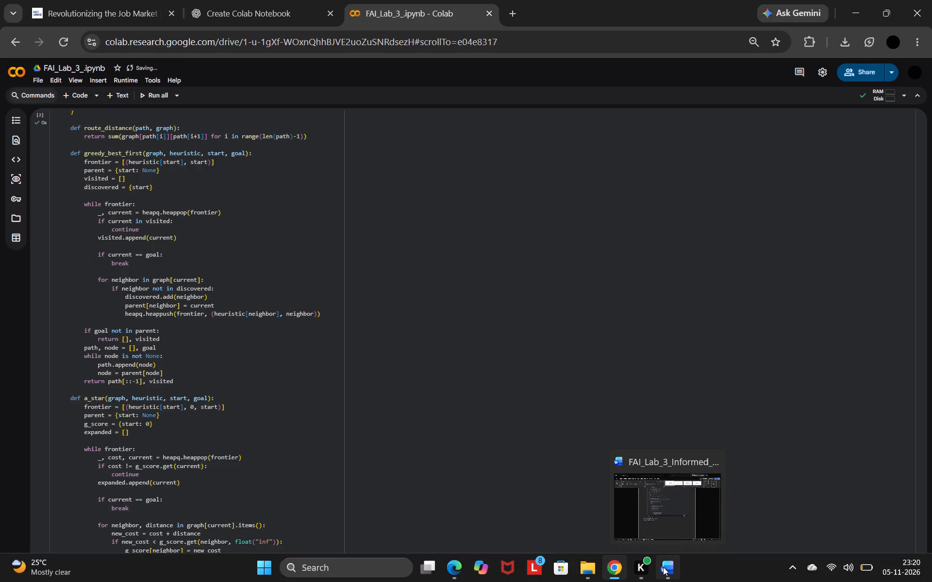
Return to the Word report and paste the notebook's sharing link after "Google Colab notebook:" as a hyperlink, followed by a new line.
left_click(663, 567)
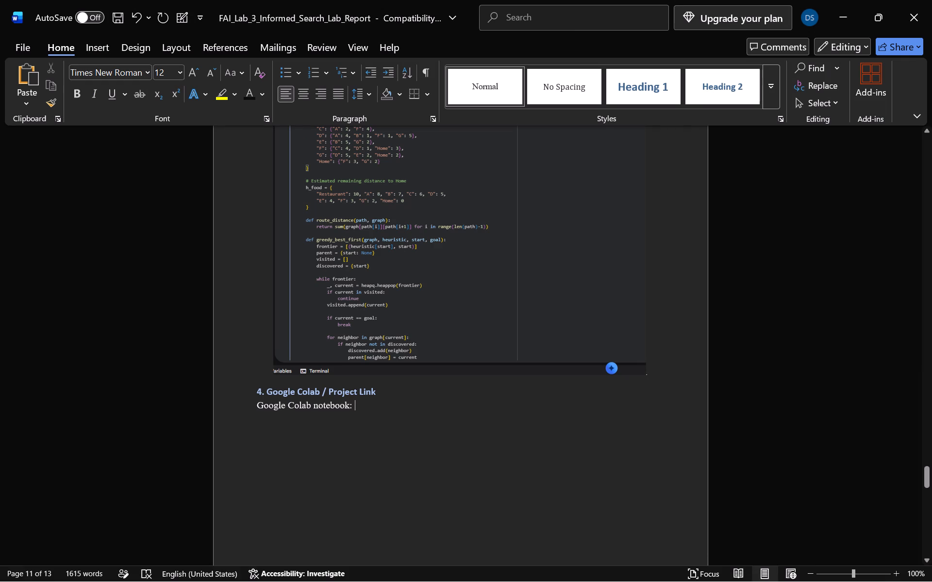
key("ctrl+v")
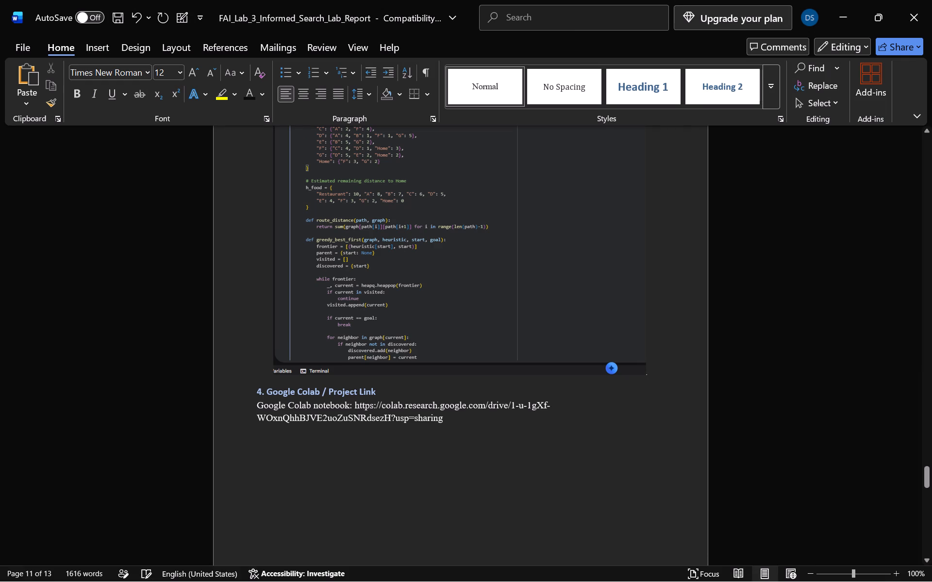
key("Return")
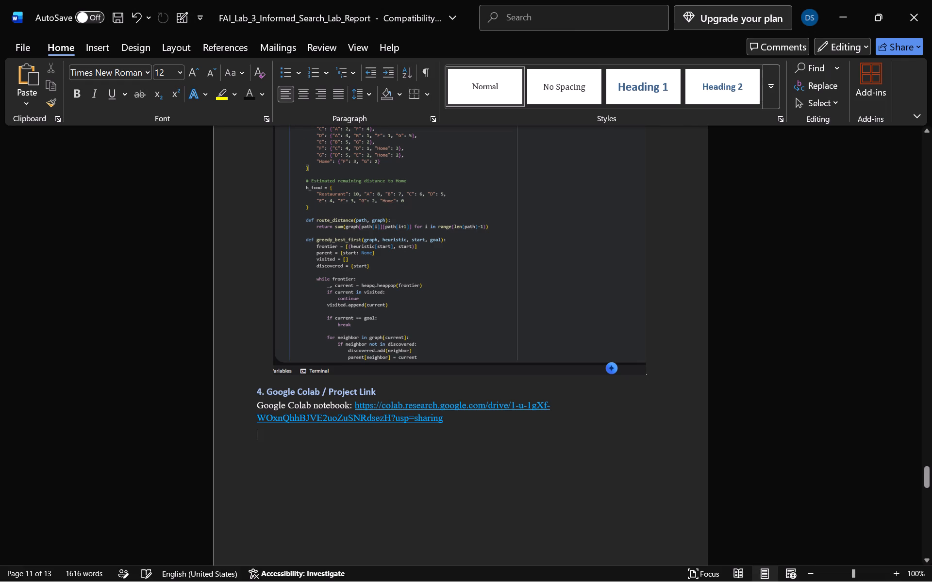
Review the merged report from the Result and Comparison section back to the Lab Report 1 problem statement.
scroll(447, 428, "down", 2)
scroll(403, 458, "down", 4)
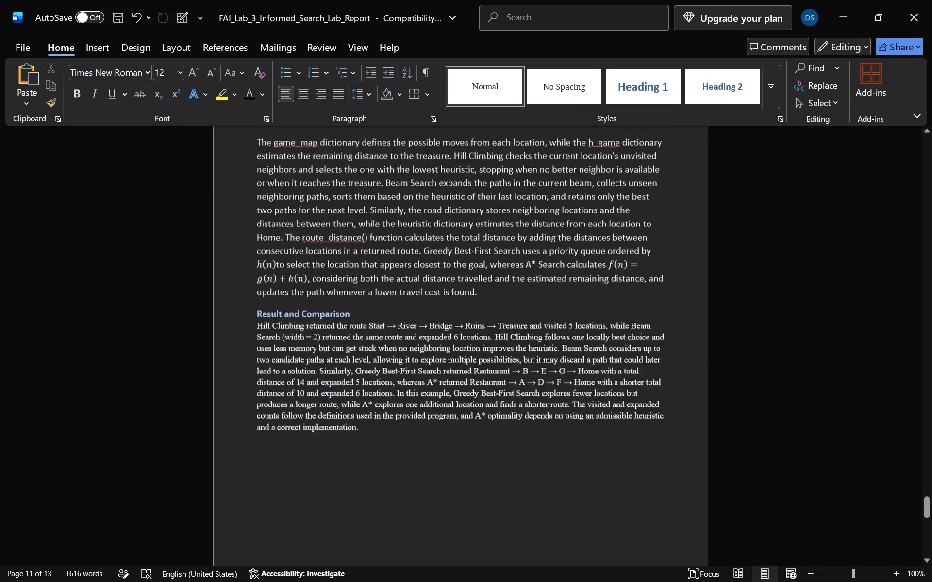
scroll(403, 458, "up", 6)
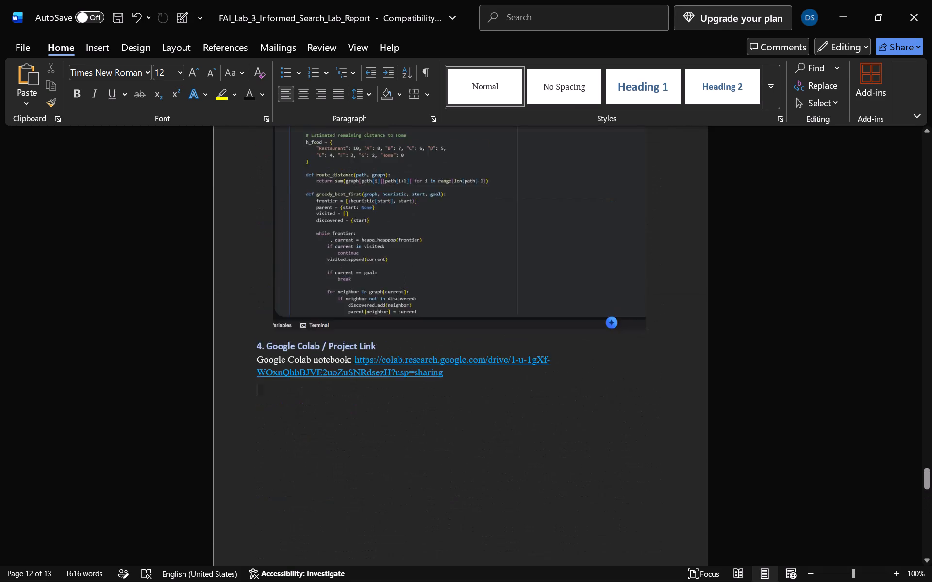
scroll(403, 458, "up", 11)
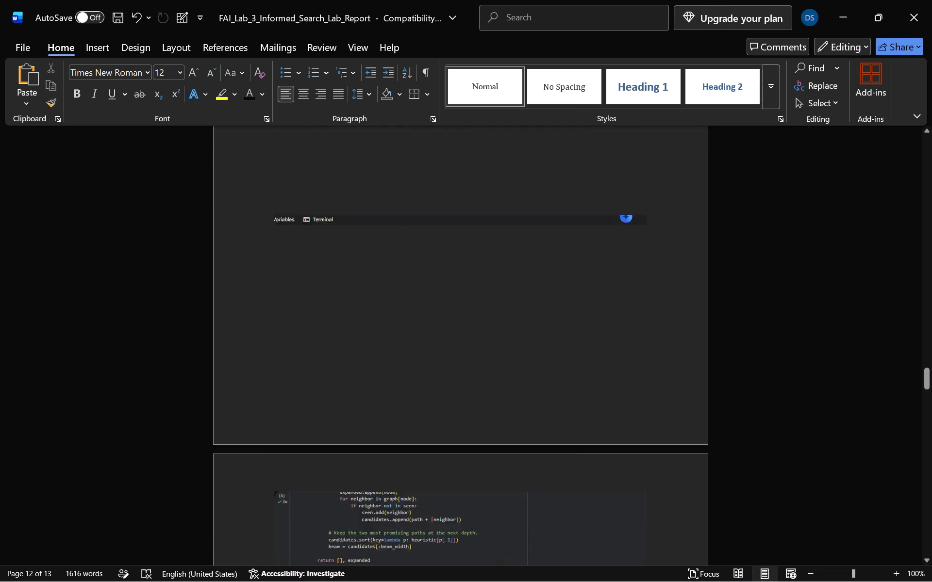
scroll(403, 458, "up", 13)
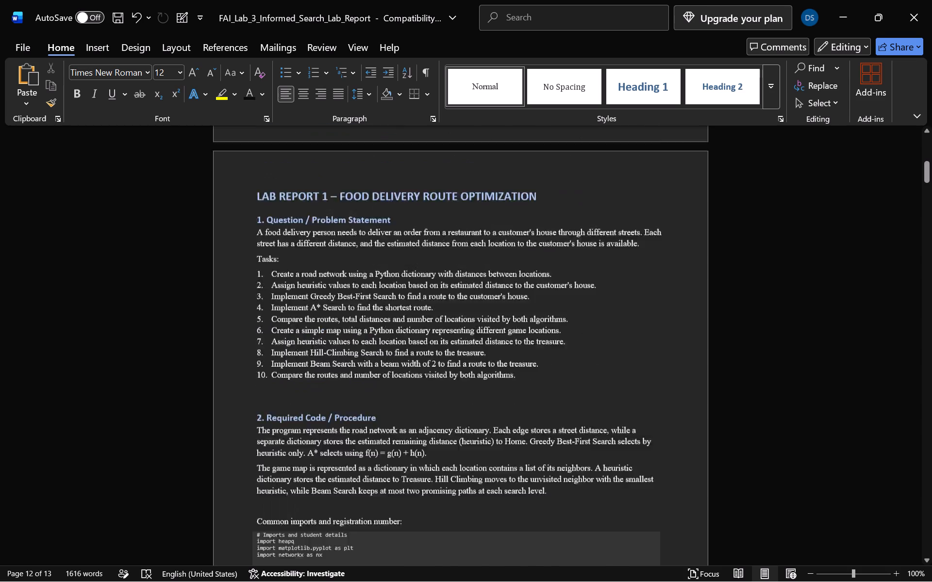
scroll(403, 458, "up", 2)
scroll(403, 458, "down", 2)
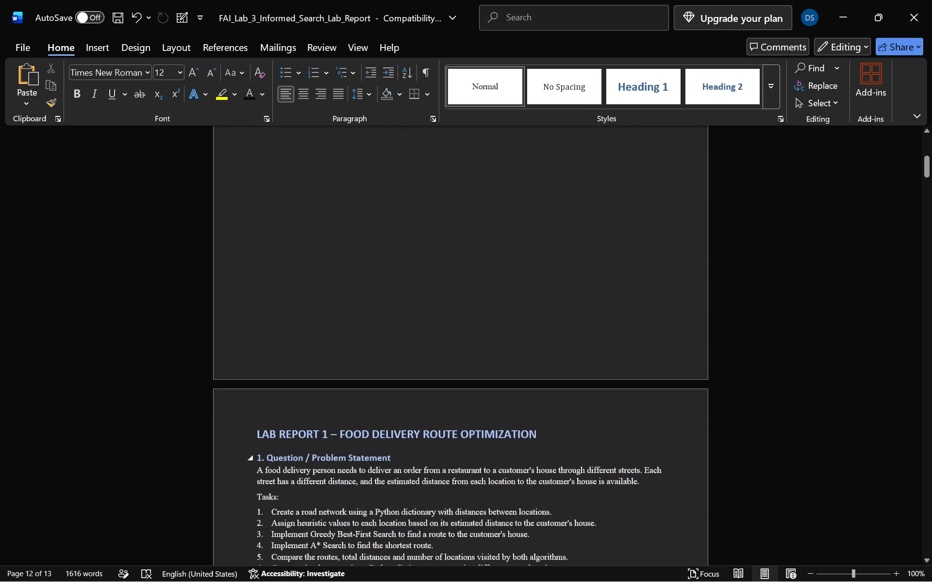
Renumber the "LAB REPORT 1 – FOOD DELIVERY ROUTE OPTIMIZATION" heading above the problem statement as Lab Report 3.
left_click(329, 440)
key("BackSpace")
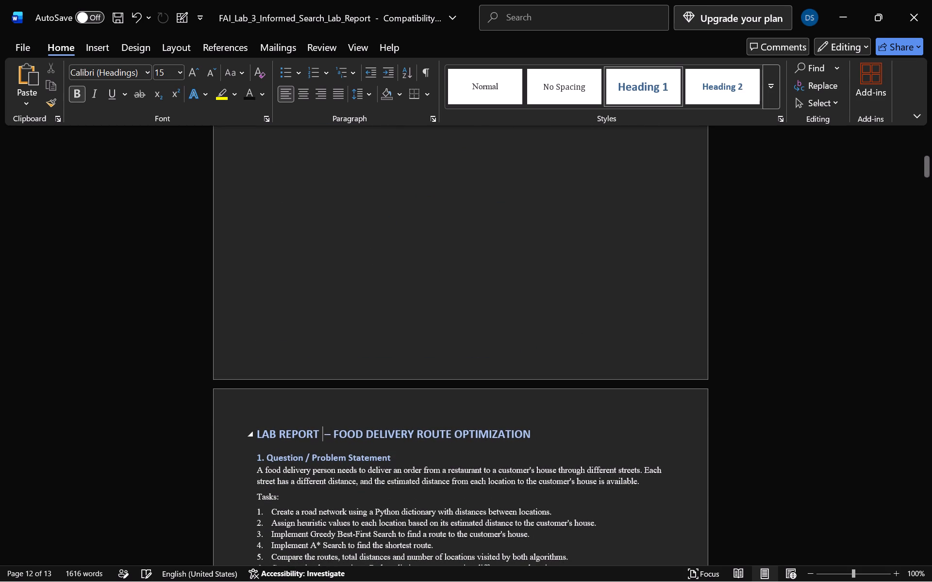
key("4")
key("BackSpace")
key("3")
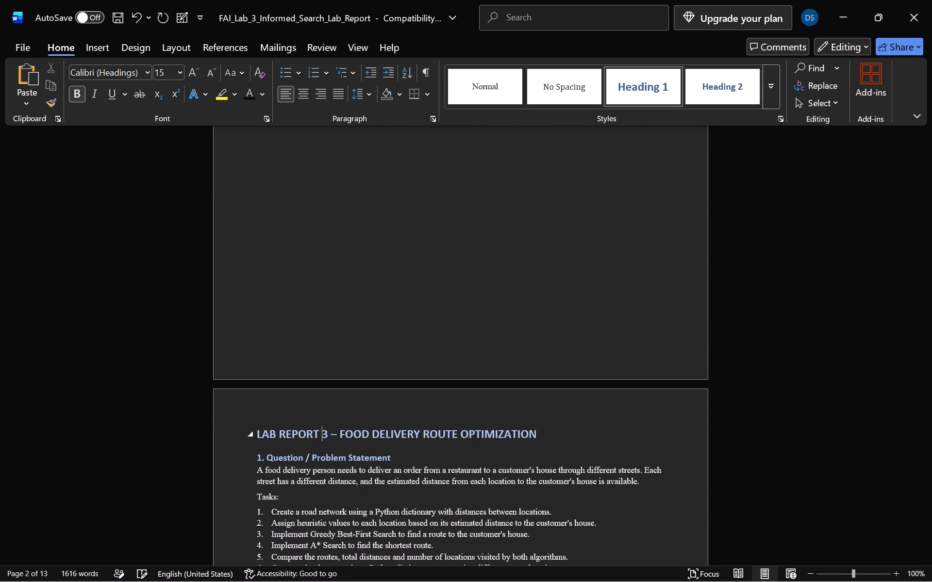
Remove the underscore placeholder from the Class & Section cell in the cover page table.
scroll(329, 440, "up", 6)
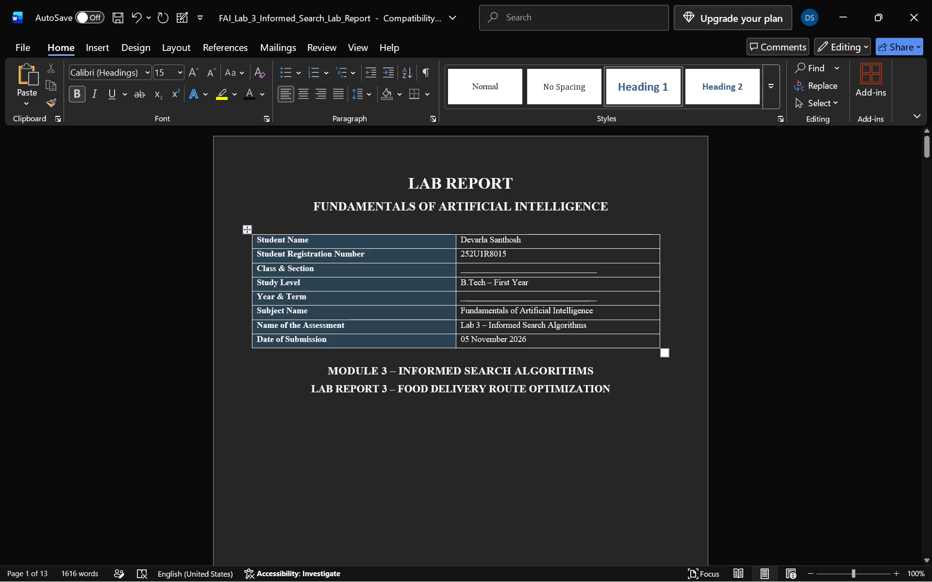
left_click_drag(608, 270, 470, 271)
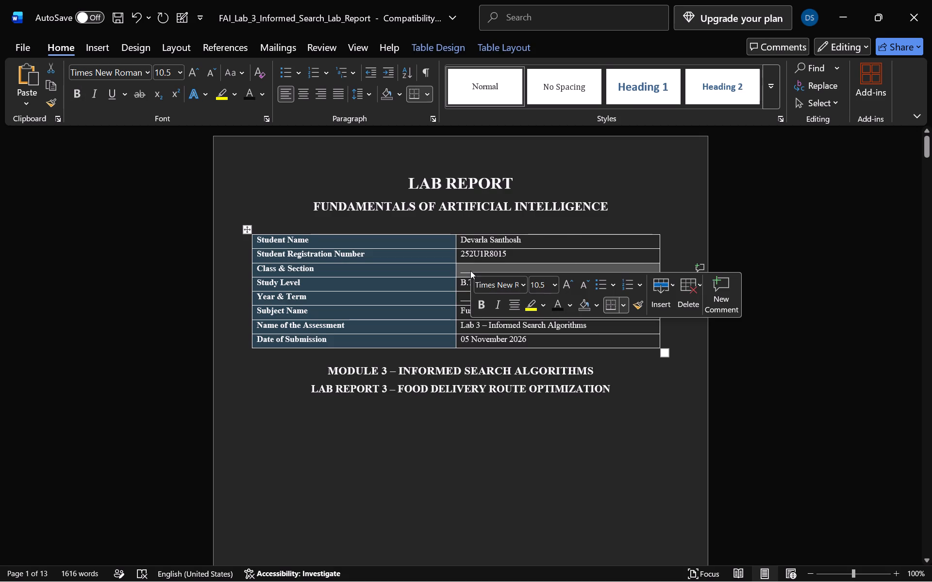
key("BackSpace")
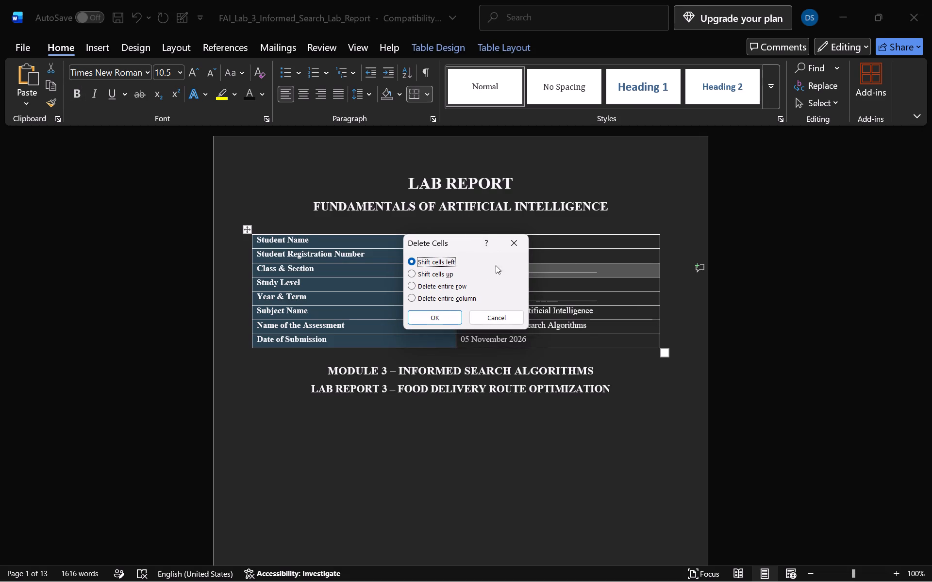
left_click(512, 238)
left_click(603, 270)
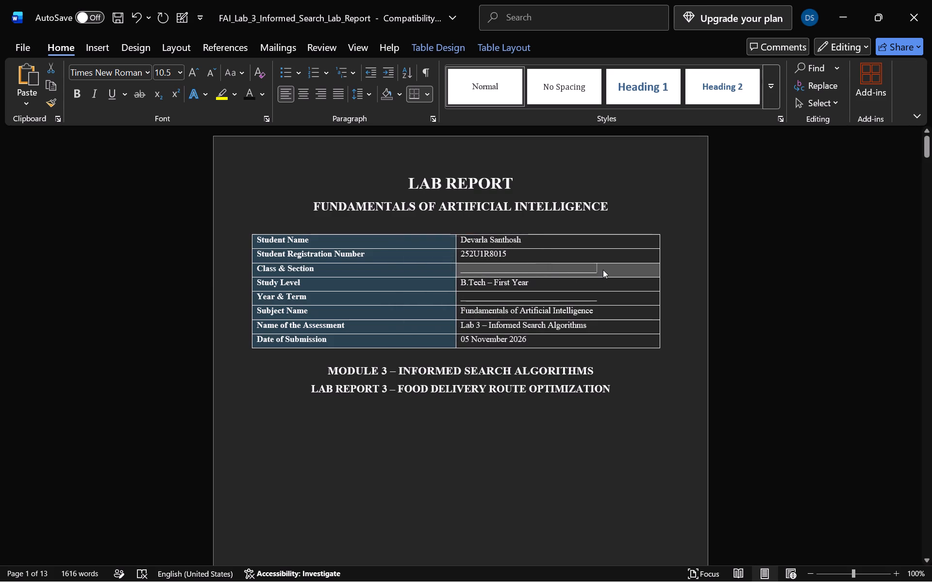
left_click_drag(603, 270, 460, 269)
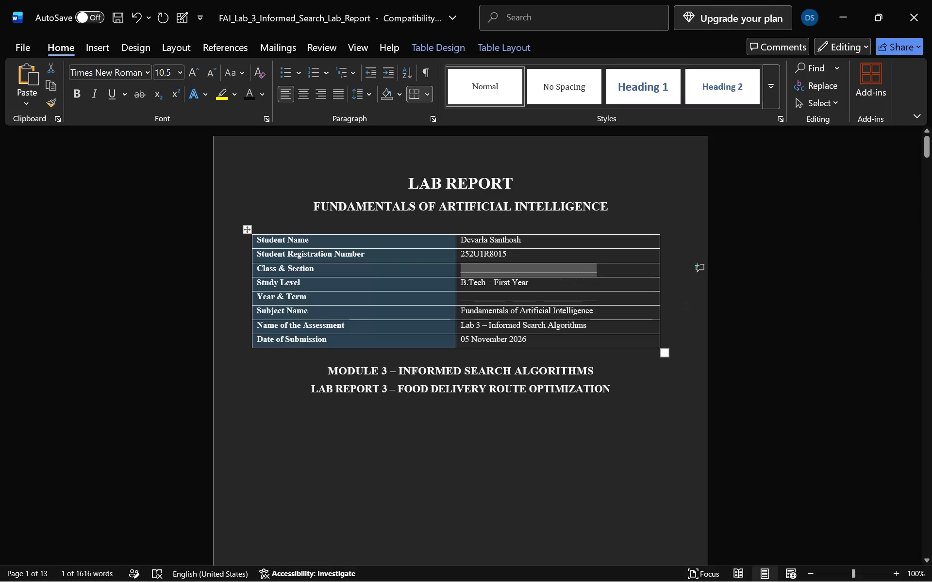
key("BackSpace")
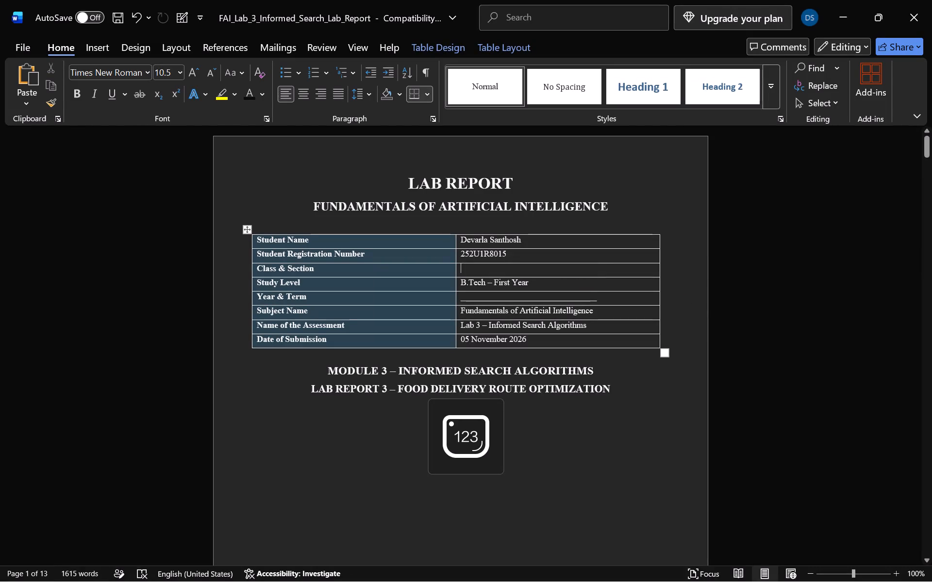
Remove the underscore placeholder from the Year & Term cell in the cover page table.
left_click_drag(599, 299, 485, 306)
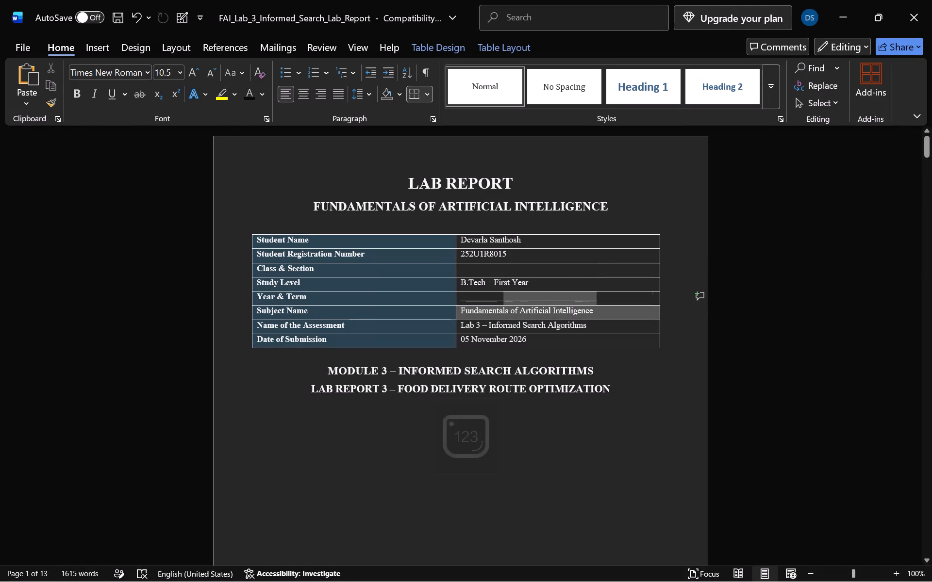
left_click_drag(485, 306, 489, 299)
left_click(489, 299)
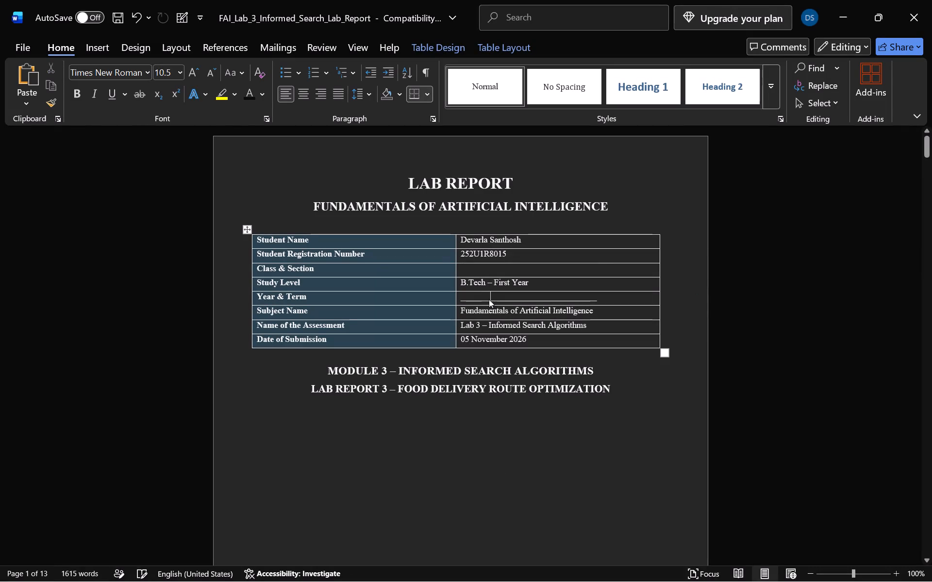
left_click_drag(463, 301, 590, 298)
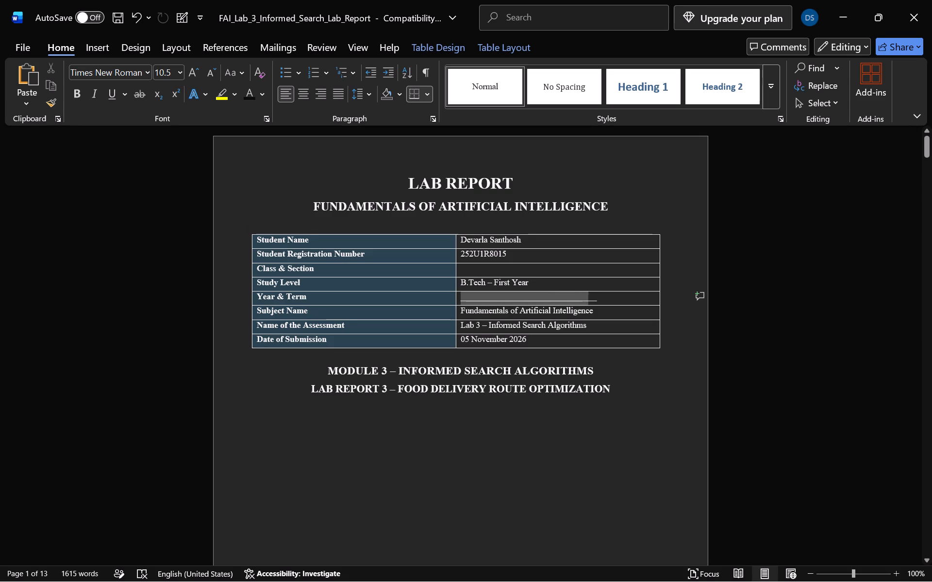
left_click_drag(590, 298, 597, 298)
key("BackSpace")
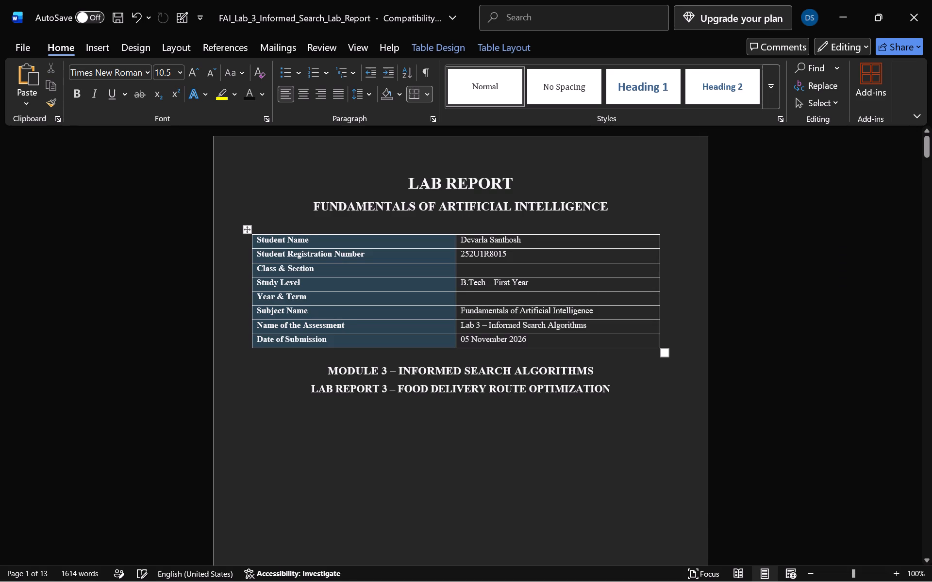
Change the Study Level entry in the cover page table to "B.Tech – Second Year".
left_click(540, 283)
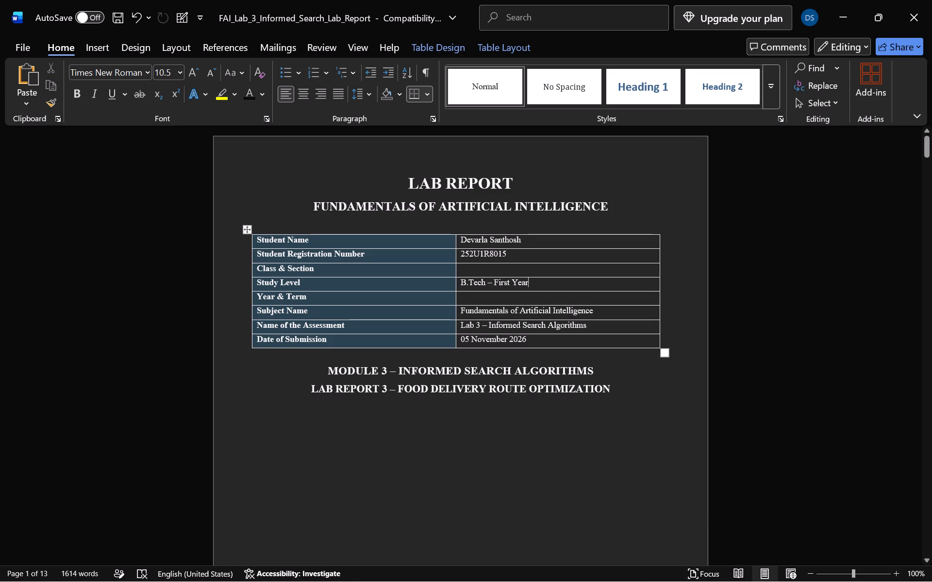
key("BackSpace")
key("BackSpace")
key("BackSpace")
key("BackSpace")
key("BackSpace")
key("BackSpace")
key("BackSpace")
key("BackSpace")
key("BackSpace")
key("BackSpace")
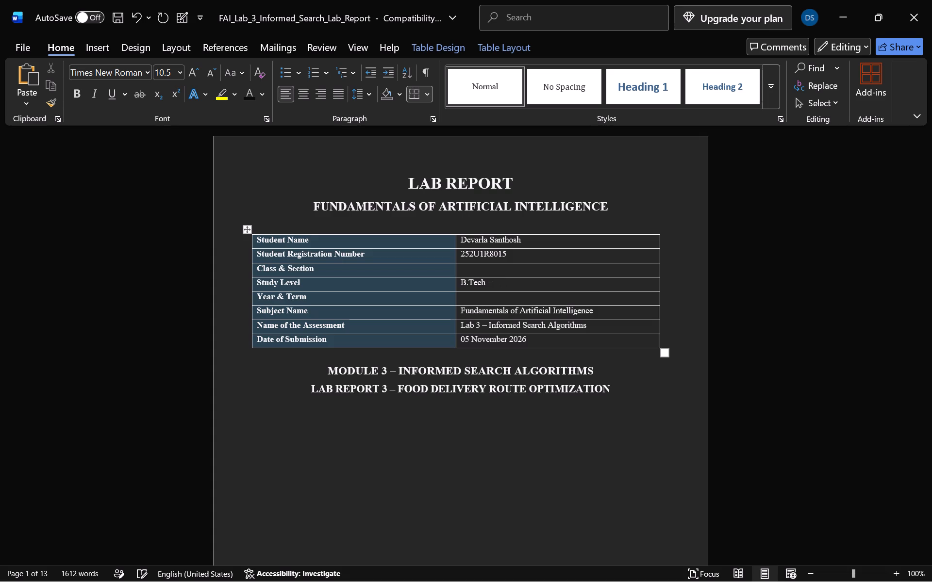
key("s")
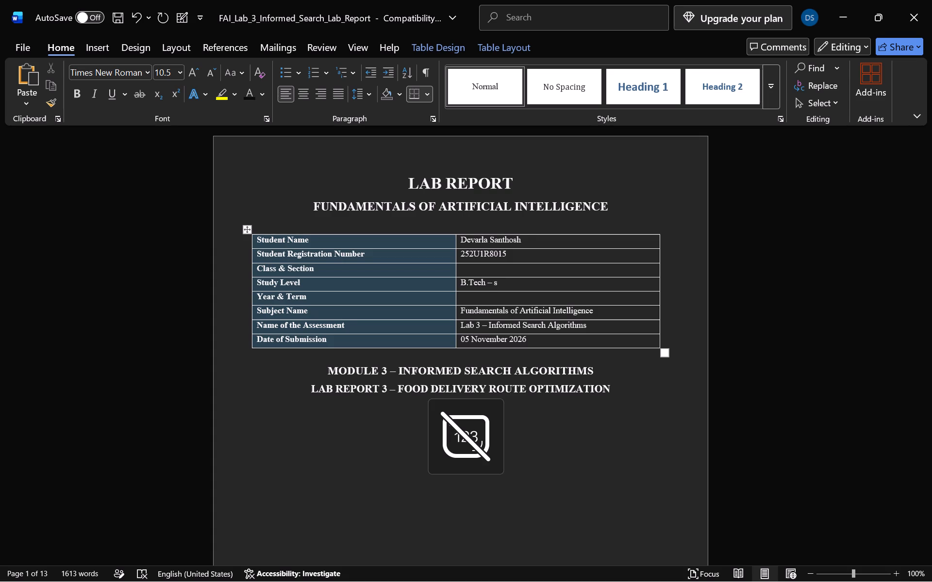
type("Sw")
key("BackSpace")
type("ec")
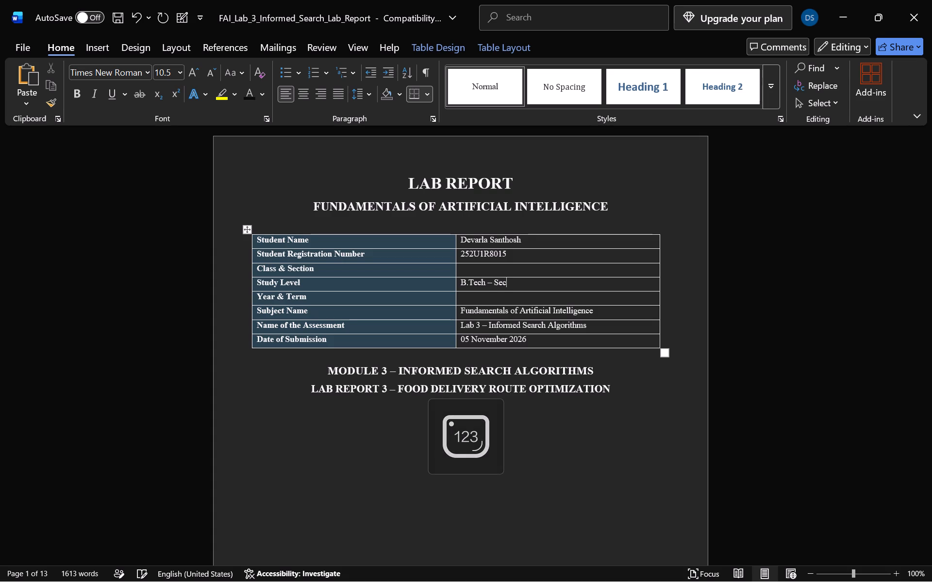
type("on")
key("f")
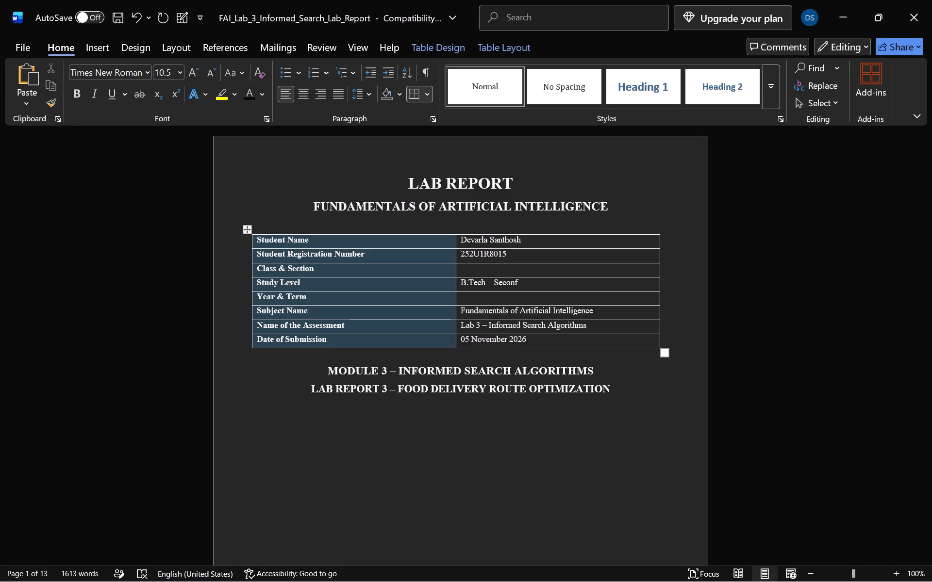
key("BackSpace")
type("d")
key("space")
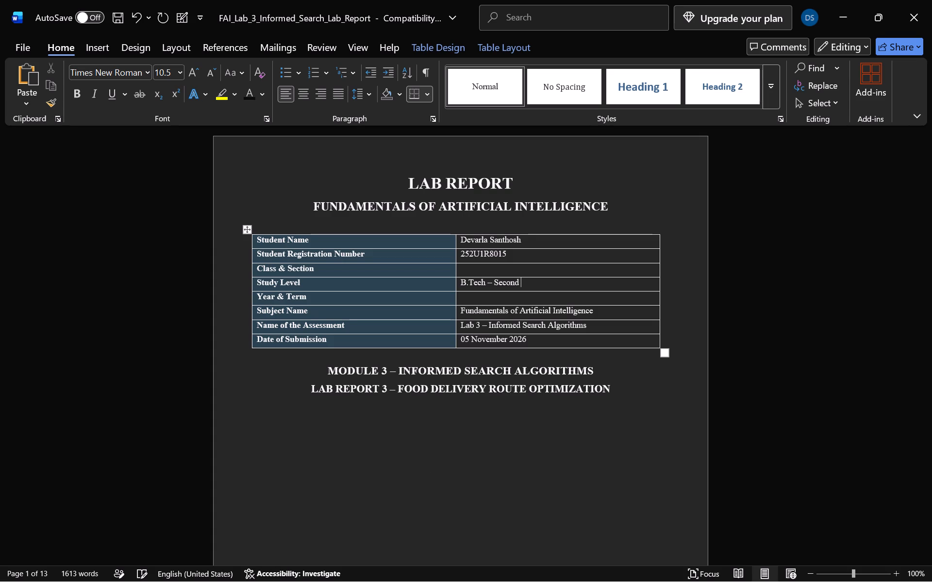
type("UE")
key("BackSpace")
key("BackSpace")
key("shift+y")
type("es")
key("backslash")
key("BackSpace")
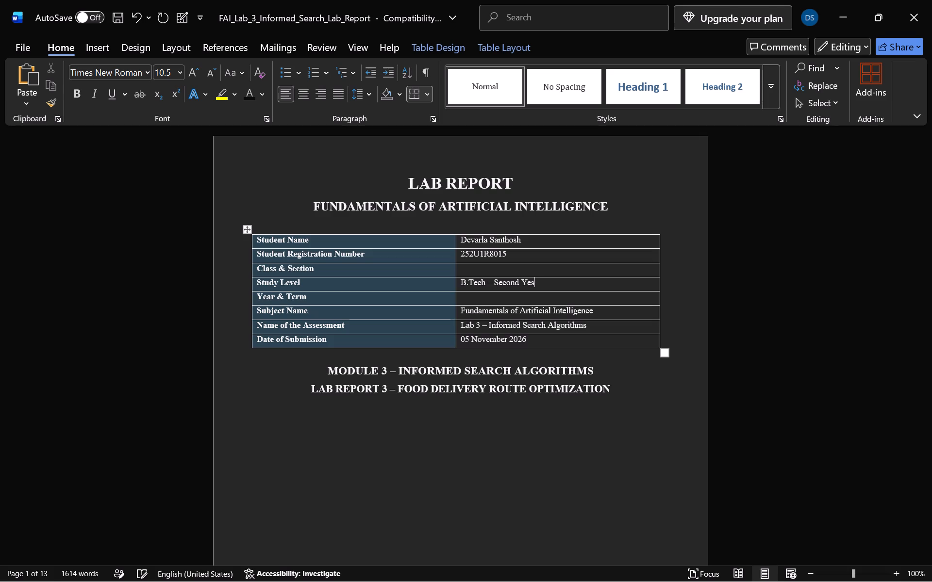
key("BackSpace")
type("ar")
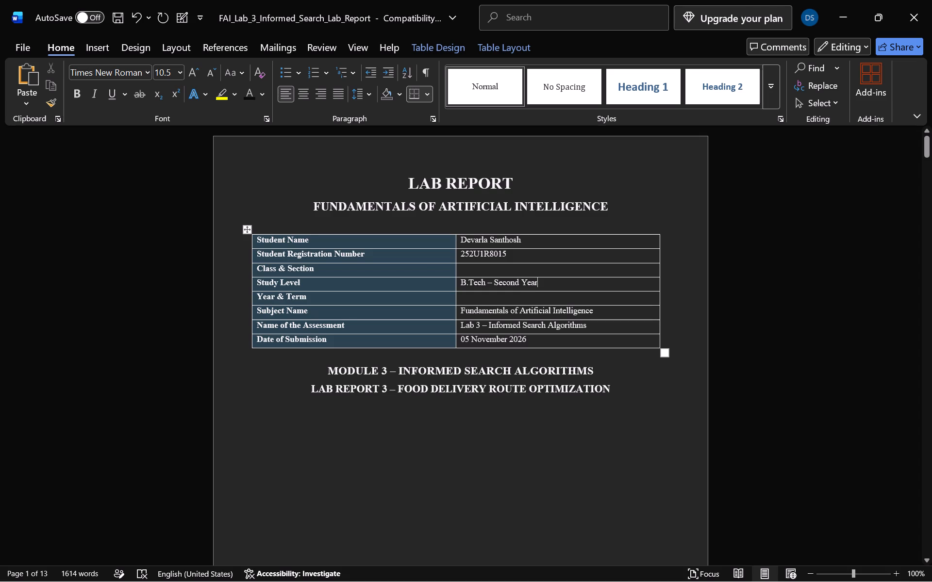
Fill in the Year & Term cell of the cover page table with "II & II".
left_click(538, 299)
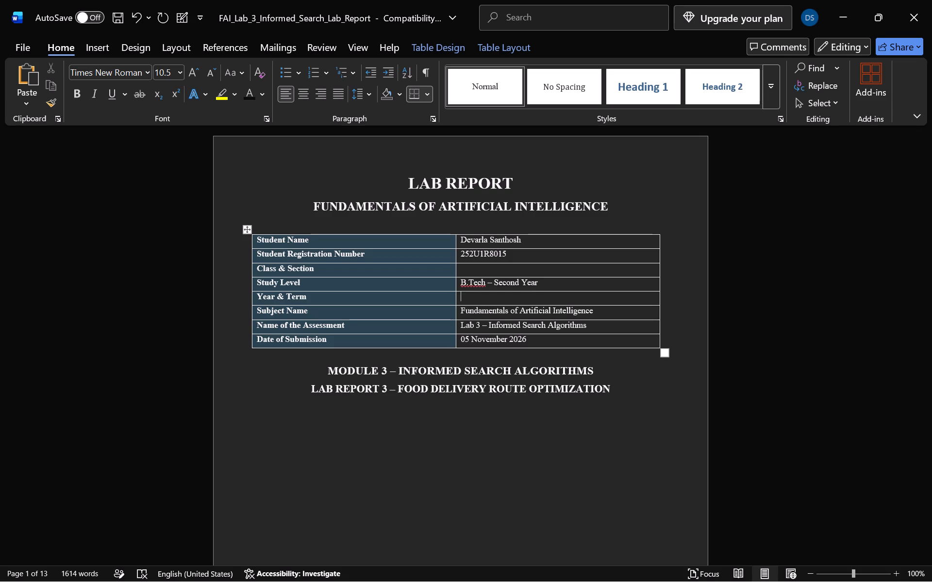
type("II")
key("space")
key("shift+t")
key("shift+BackSpace")
key("shift+asciicircum")
type("+&")
key("shift+BackSpace")
key("shift+BackSpace")
key("shift+BackSpace")
key("shift+ampersand")
key("shift+space")
type("OO")
key("shift+BackSpace")
key("shift+BackSpace")
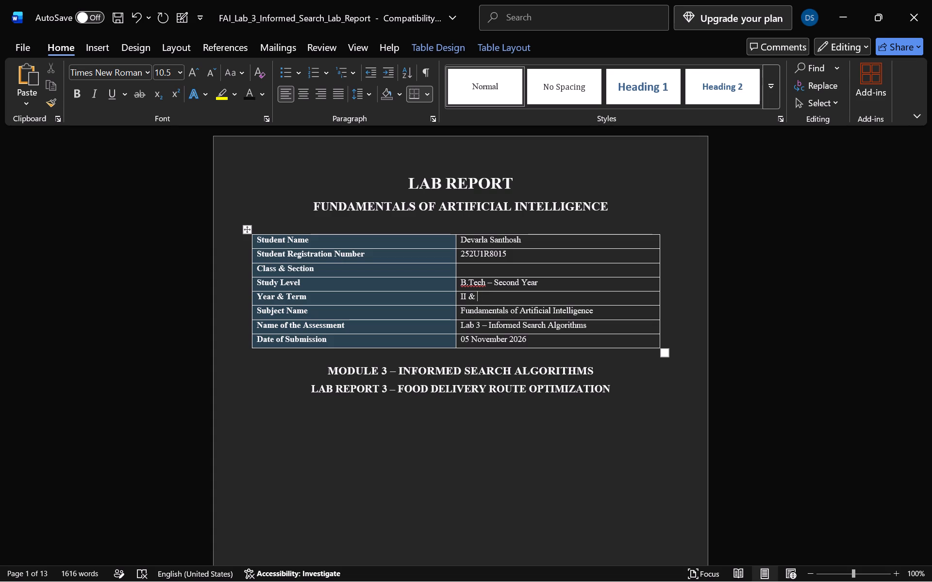
type("II")
Enter 113 in the Class & Section cell of the cover page table.
left_click(499, 270)
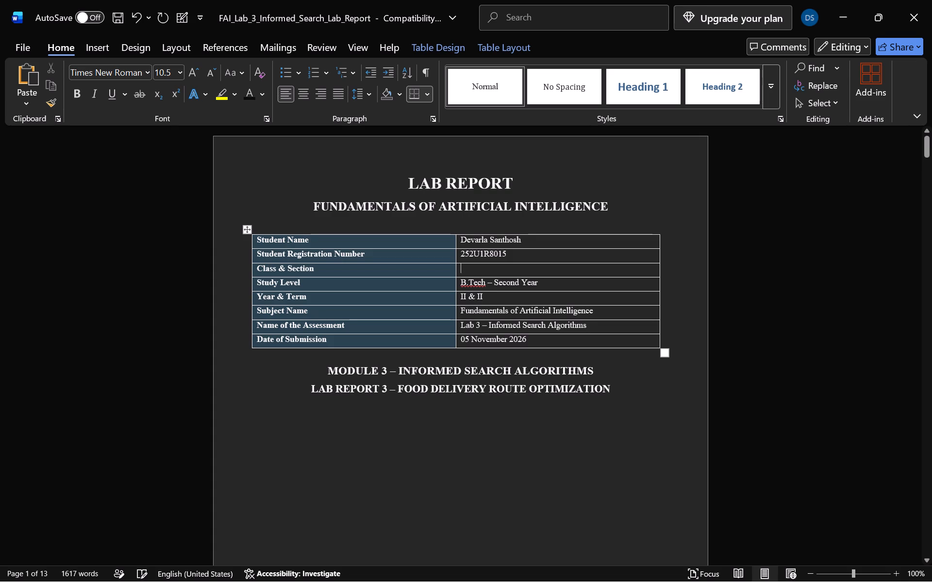
type("qq")
key("BackSpace")
key("BackSpace")
type("114")
key("BackSpace")
key("3")
Extend the Class & Section entry in the cover page table so it reads "113 & 2A".
key("space")
type("U+")
type("++")
key("shift+BackSpace")
key("shift+BackSpace")
key("shift+BackSpace")
key("shift+BackSpace")
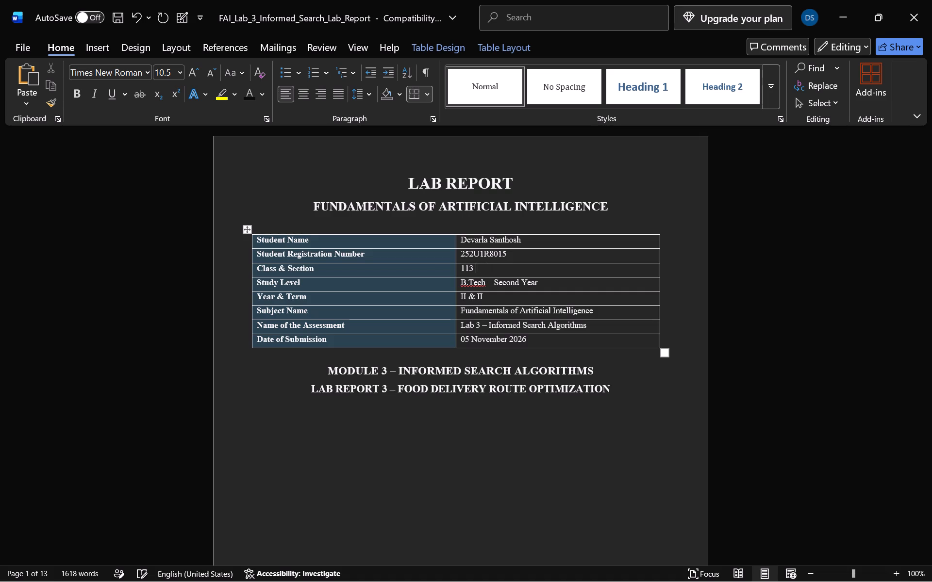
key("shift+u")
key("shift+BackSpace")
key("shift+y")
key("shift+BackSpace")
key("shift+ampersand")
key("space")
key("2")
key("shift+a")
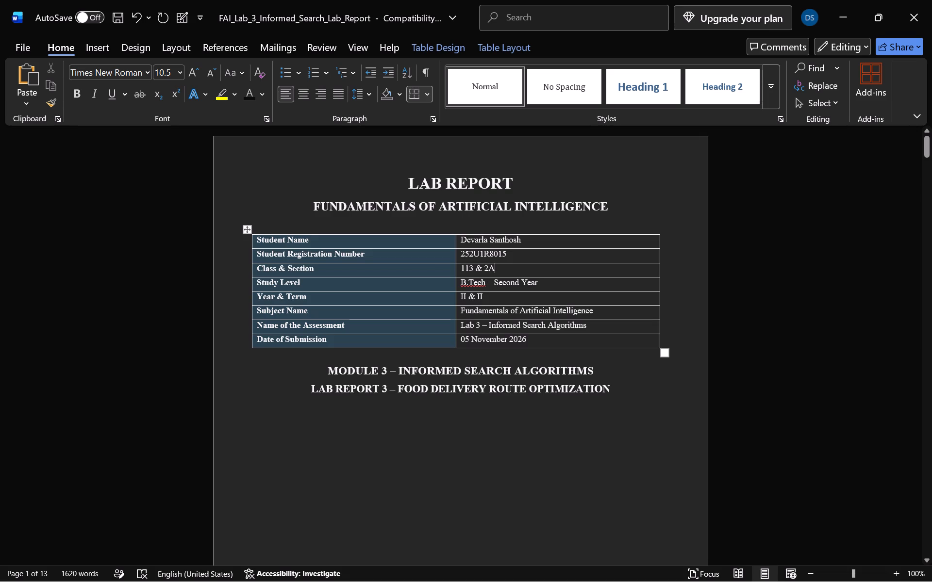
Review the merged report from the cover page through the code, output screenshots, Colab link, Explanation and Result and Comparison sections.
scroll(513, 341, "down", 1)
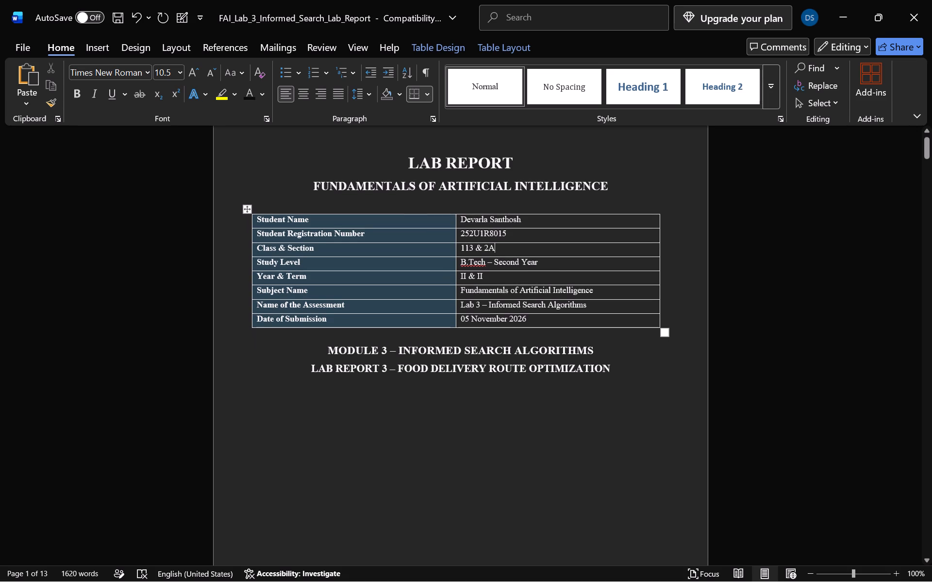
scroll(513, 341, "down", 2)
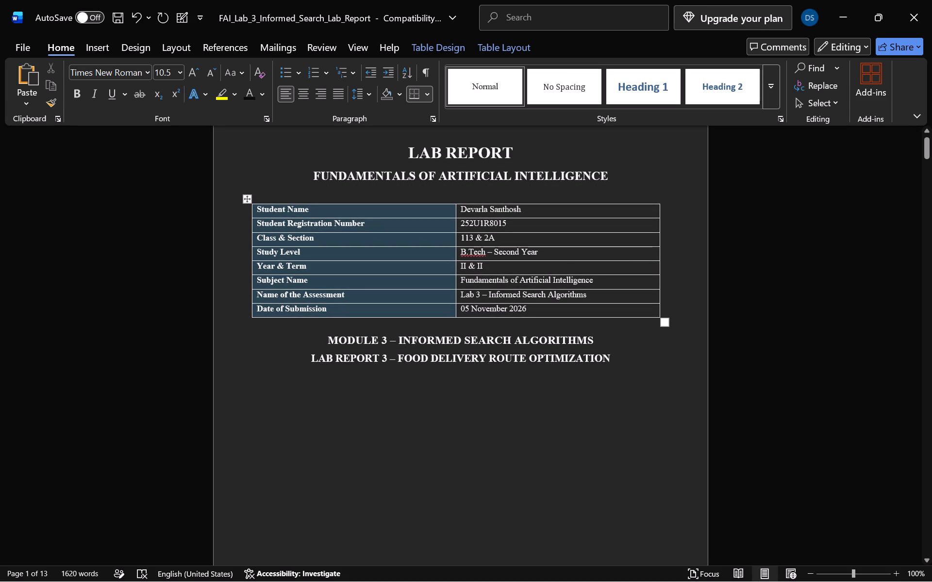
scroll(483, 350, "down", 3)
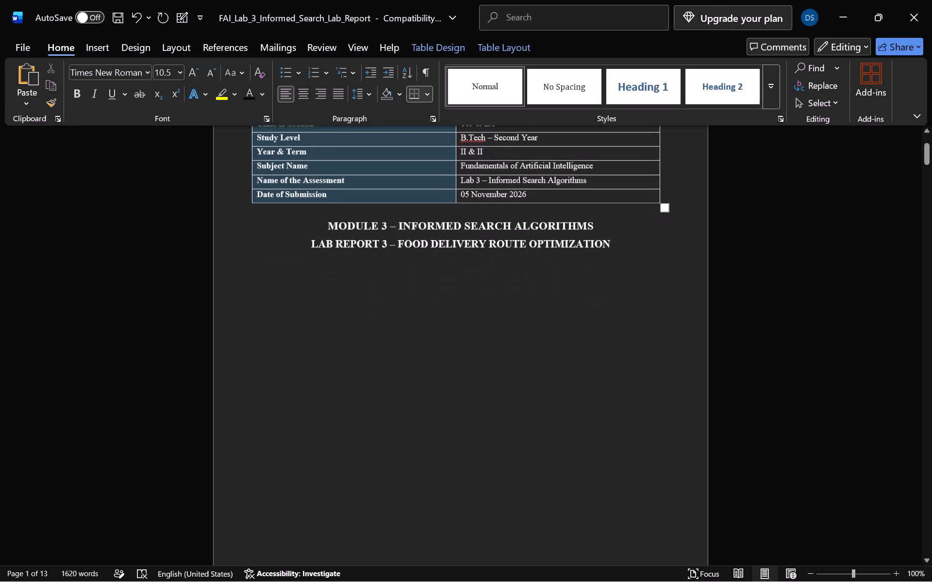
scroll(483, 350, "down", 5)
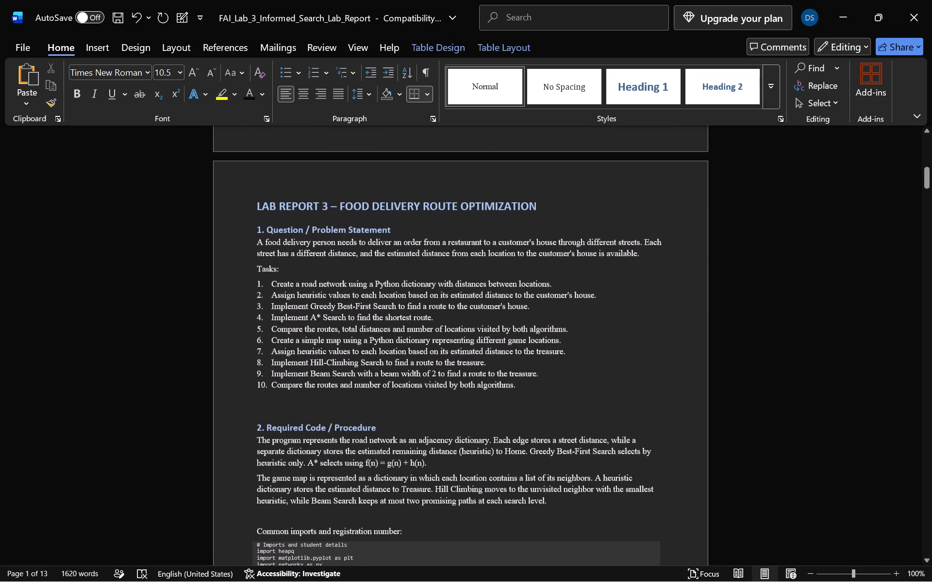
scroll(483, 350, "down", 2)
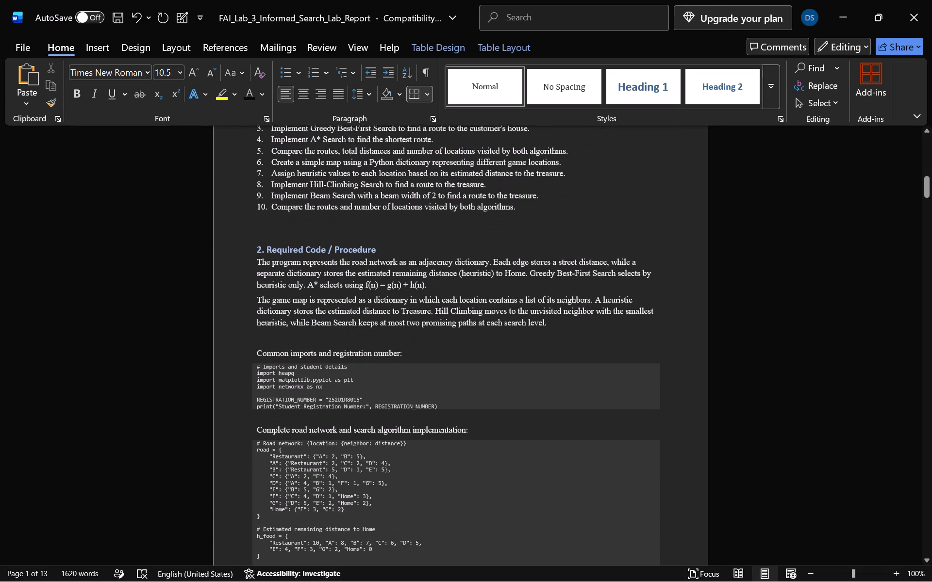
scroll(483, 350, "down", 3)
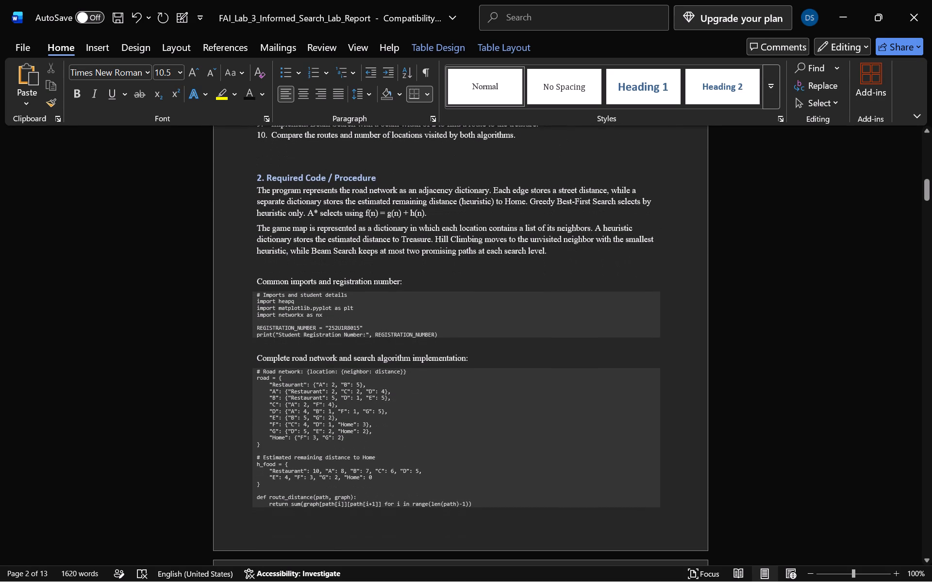
scroll(483, 350, "down", 6)
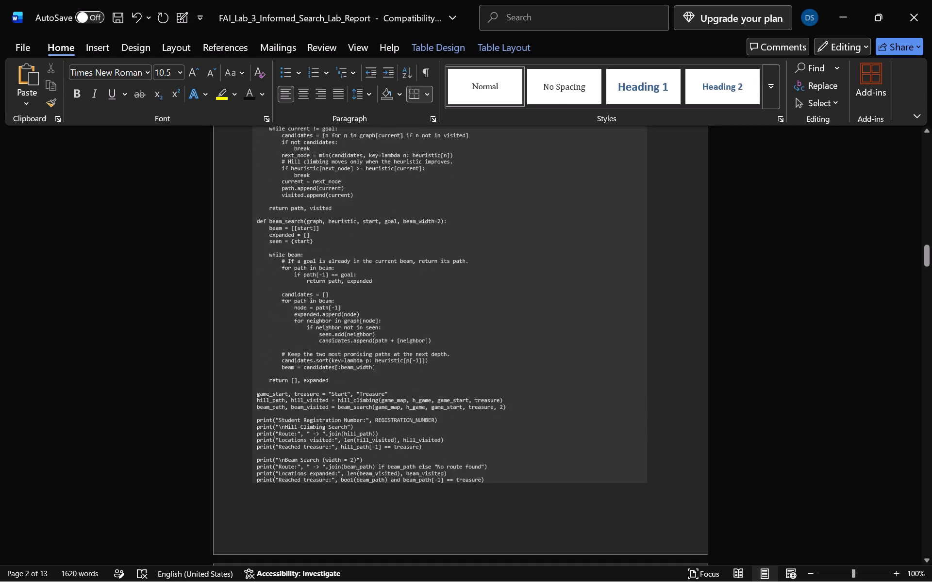
scroll(483, 350, "down", 11)
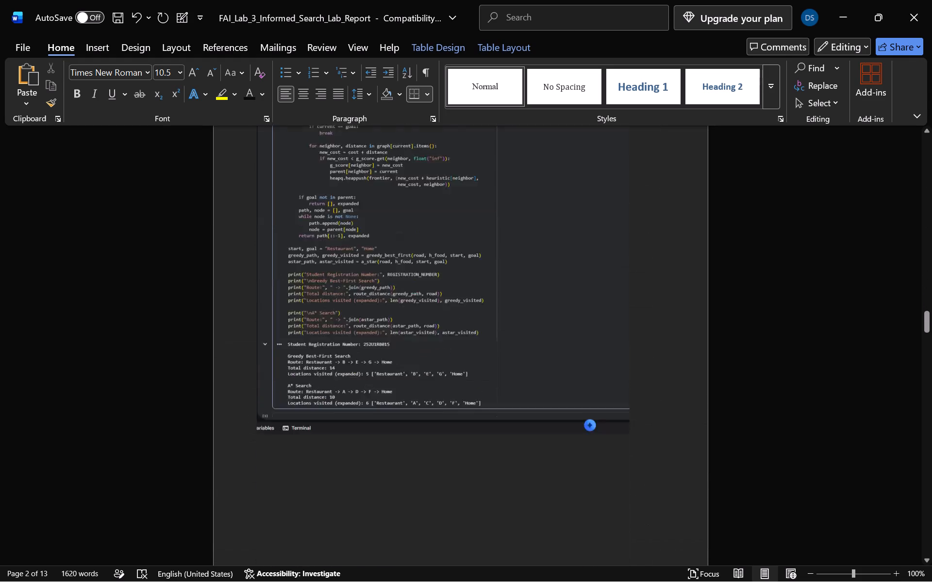
scroll(483, 350, "down", 8)
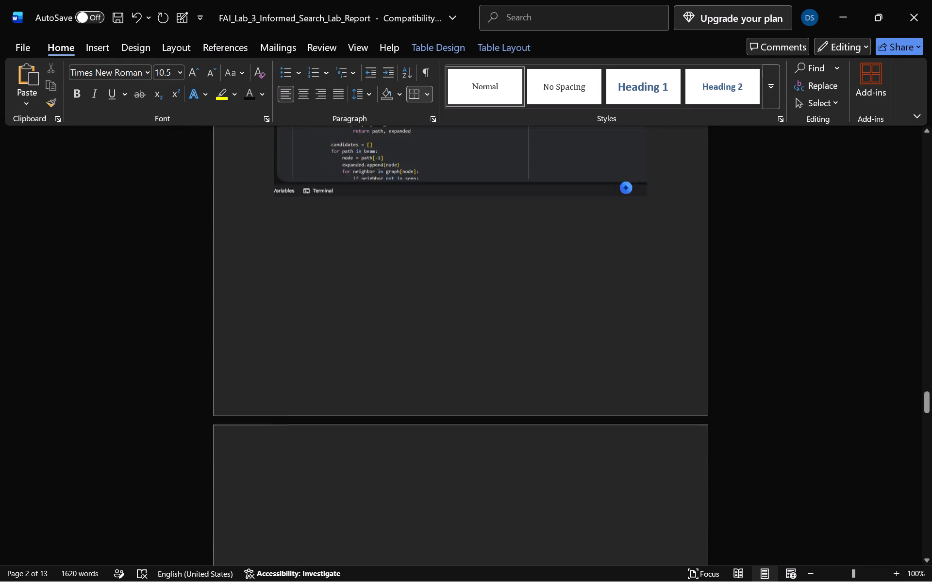
scroll(483, 350, "down", 8)
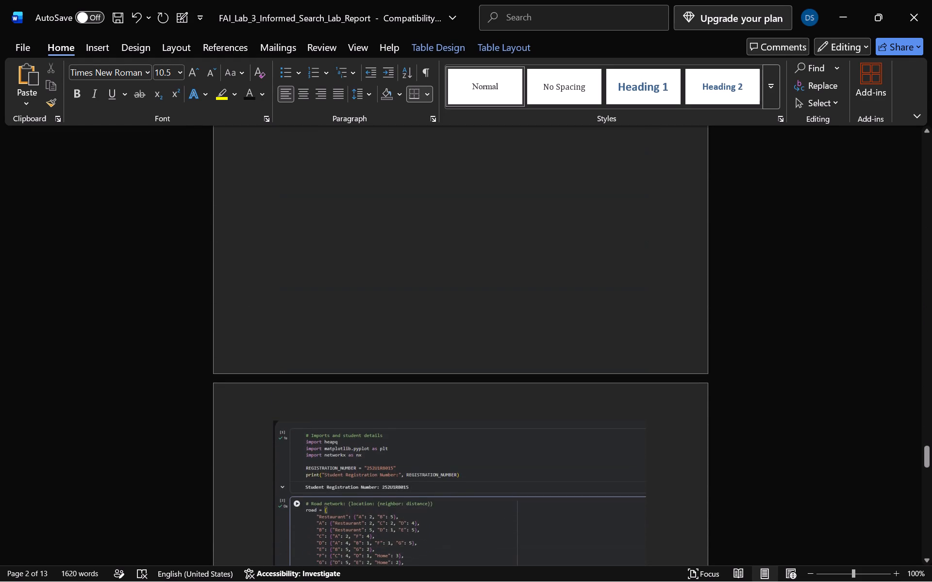
scroll(483, 350, "down", 5)
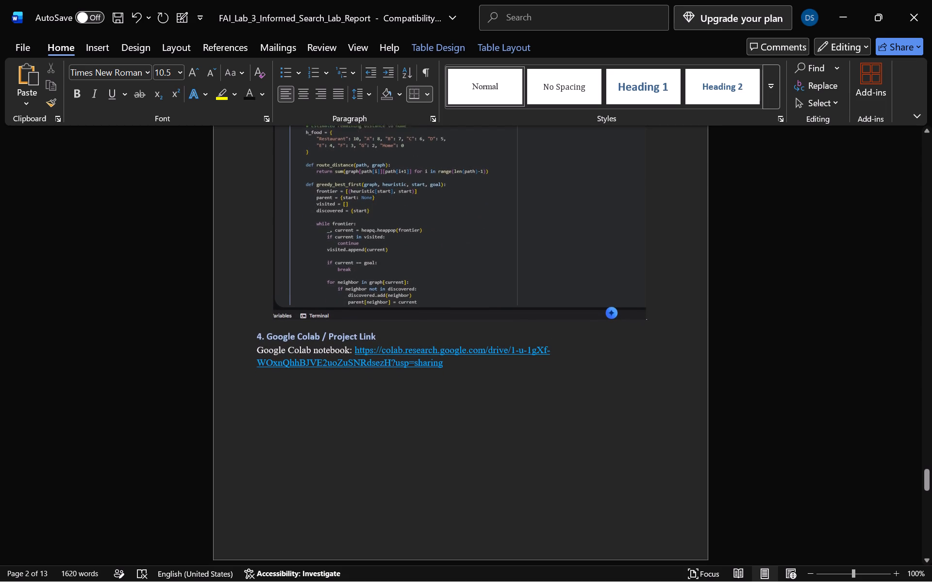
scroll(483, 350, "down", 4)
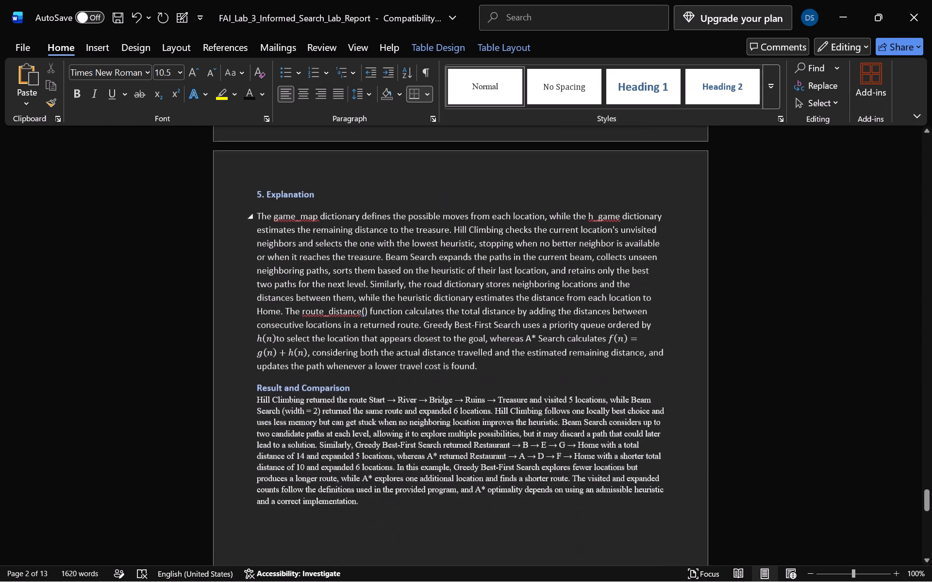
scroll(483, 350, "down", 2)
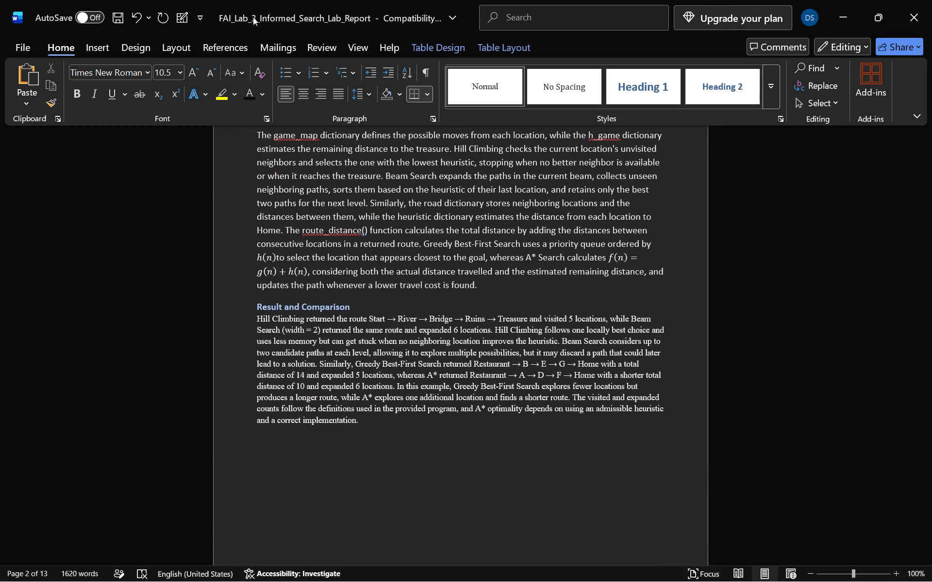
Export the report to the Downloads folder as a PDF named FAI_Lab_3.
left_click(23, 45)
left_click(49, 290)
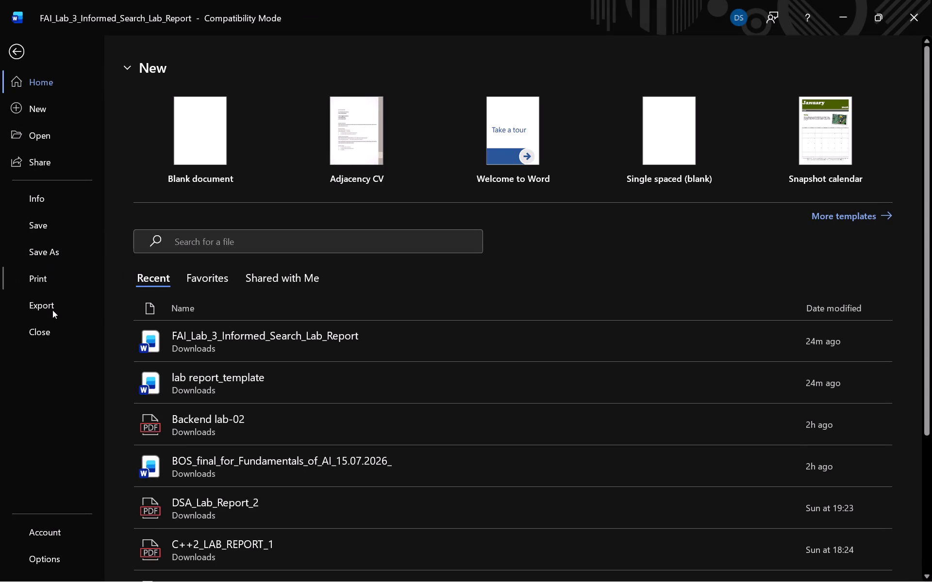
left_click(52, 310)
left_click(417, 213)
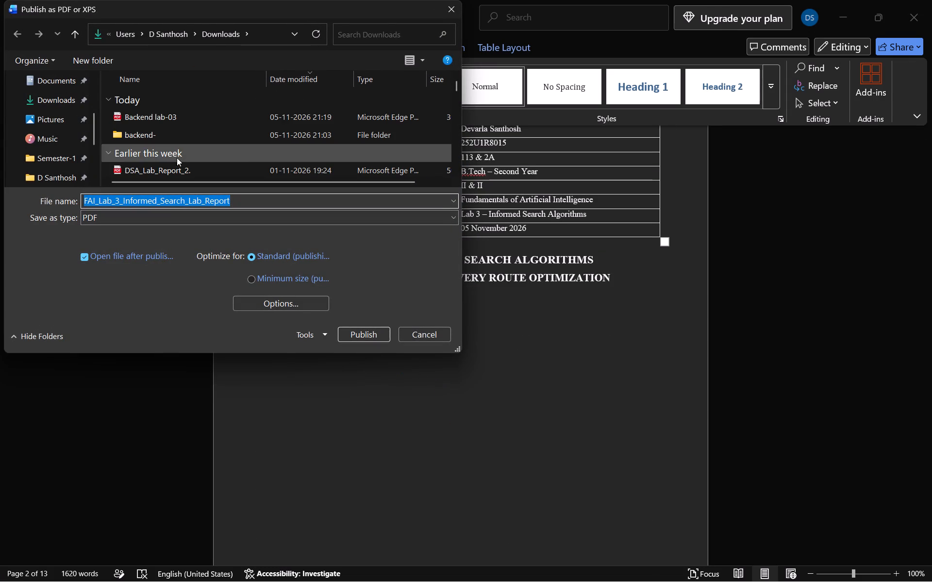
left_click(246, 205)
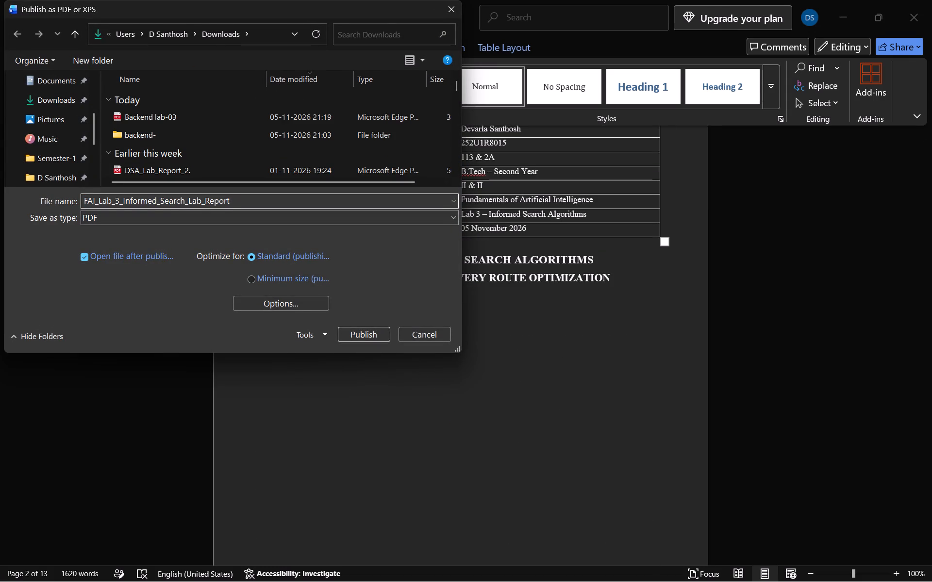
left_click(246, 205)
left_click(246, 205)
key("ctrl+Pause")
key("ctrl+equal")
key("ctrl+bracketright")
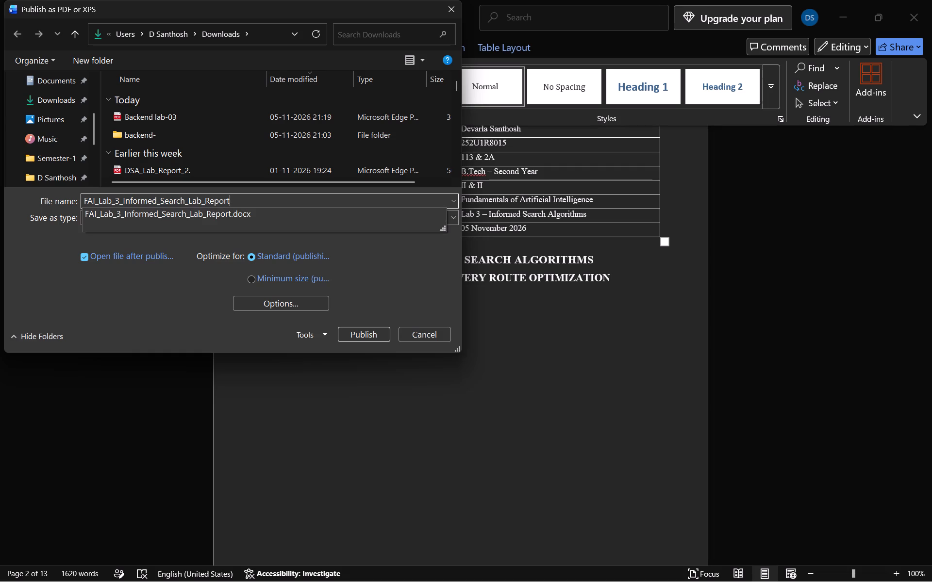
left_click(251, 203)
key("ctrl+bracketright")
key("ctrl+bracketright")
type("]]")
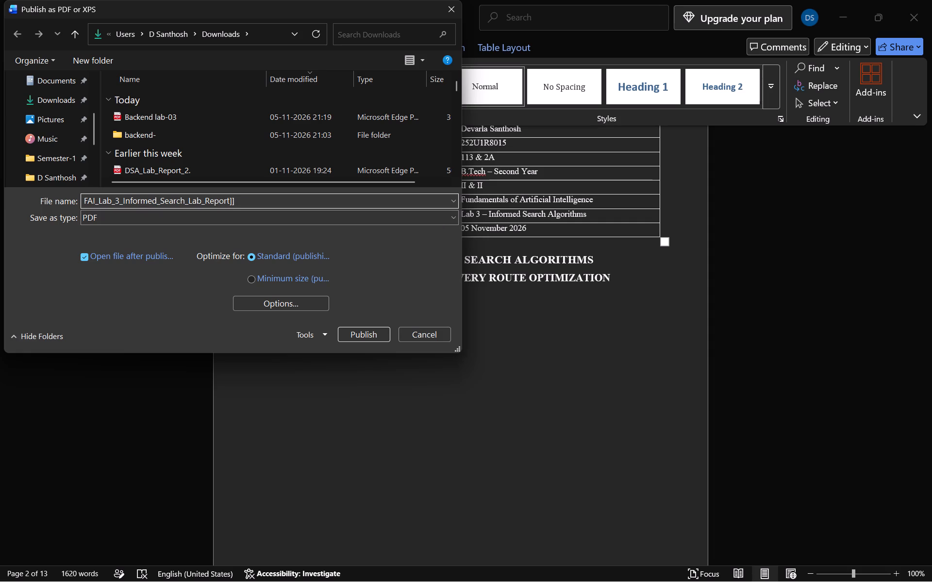
key("bracketright")
key("BackSpace")
key("ctrl+BackSpace")
key("ctrl+BackSpace")
key("ctrl+BackSpace")
key("ctrl+BackSpace")
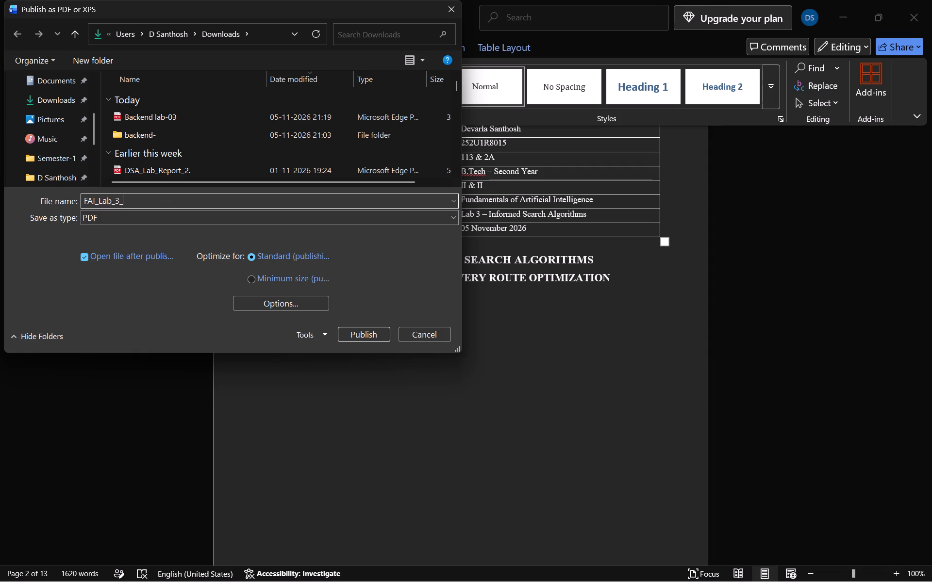
key("BackSpace")
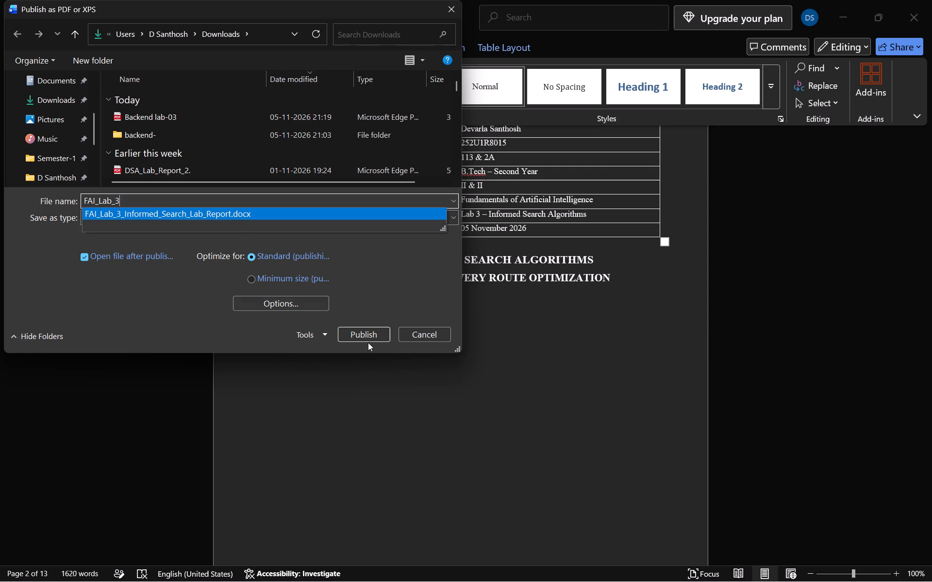
left_click(370, 333)
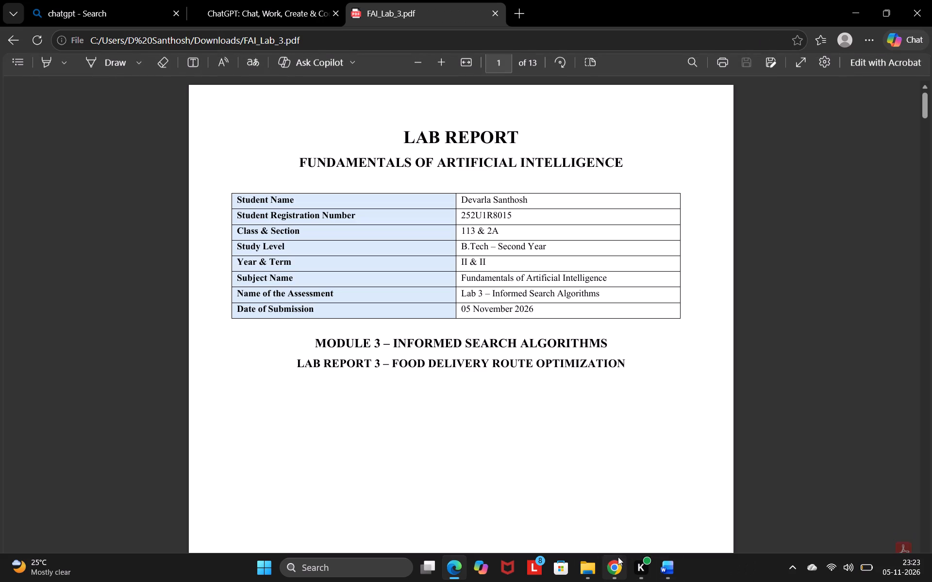
Check the exported FAI_Lab_3 PDF from the cover page through the Problem Statement and Required Code sections.
scroll(439, 412, "down", 1)
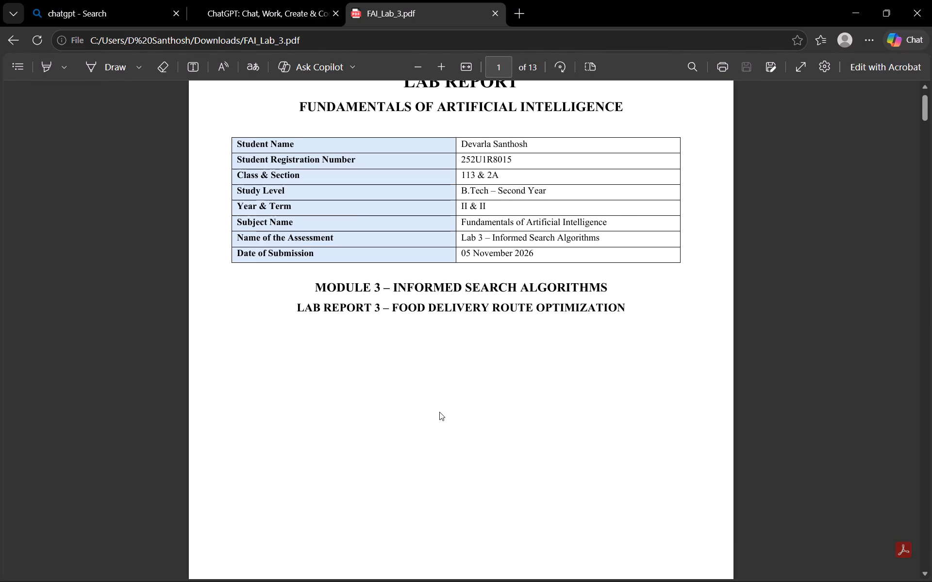
scroll(439, 412, "down", 3)
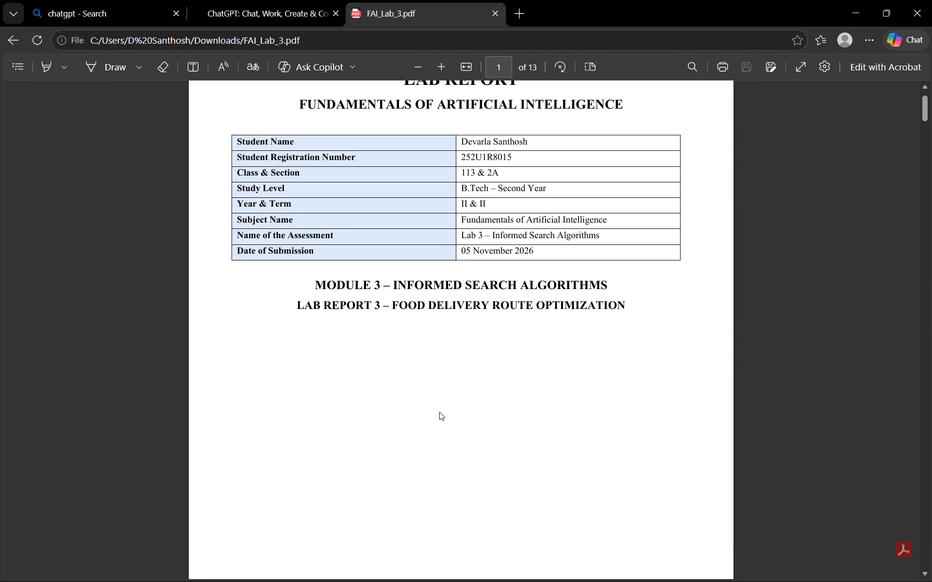
scroll(439, 412, "down", 5)
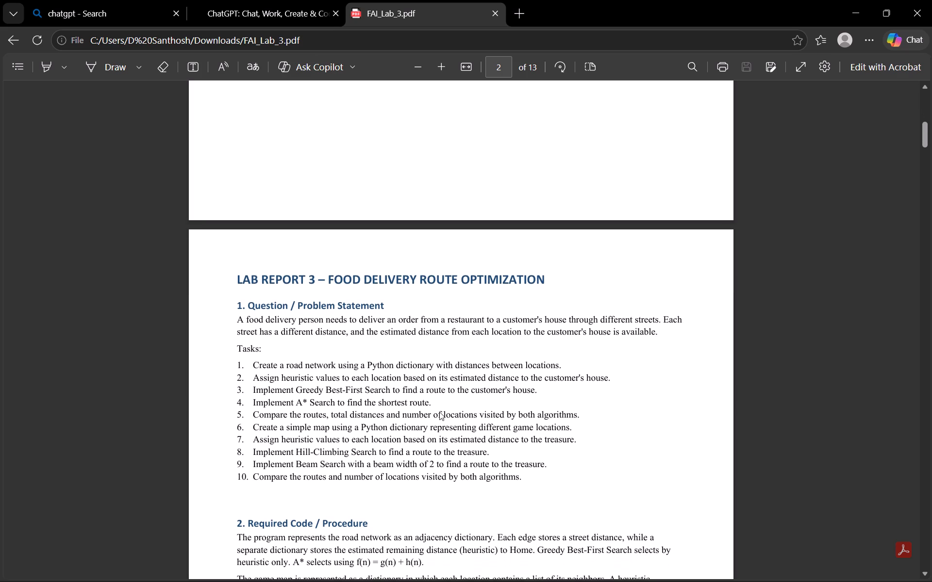
scroll(439, 412, "down", 6)
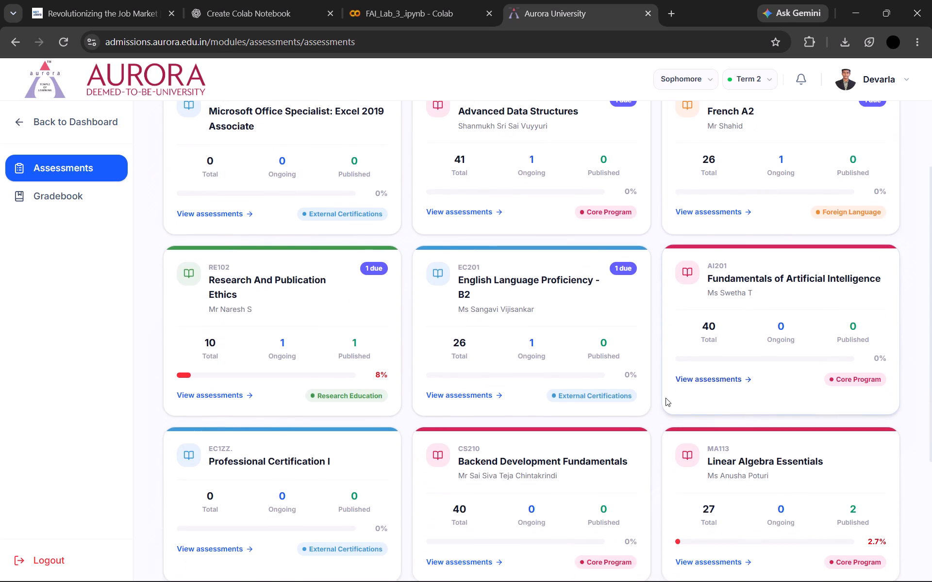
scroll(666, 398, "down", 3)
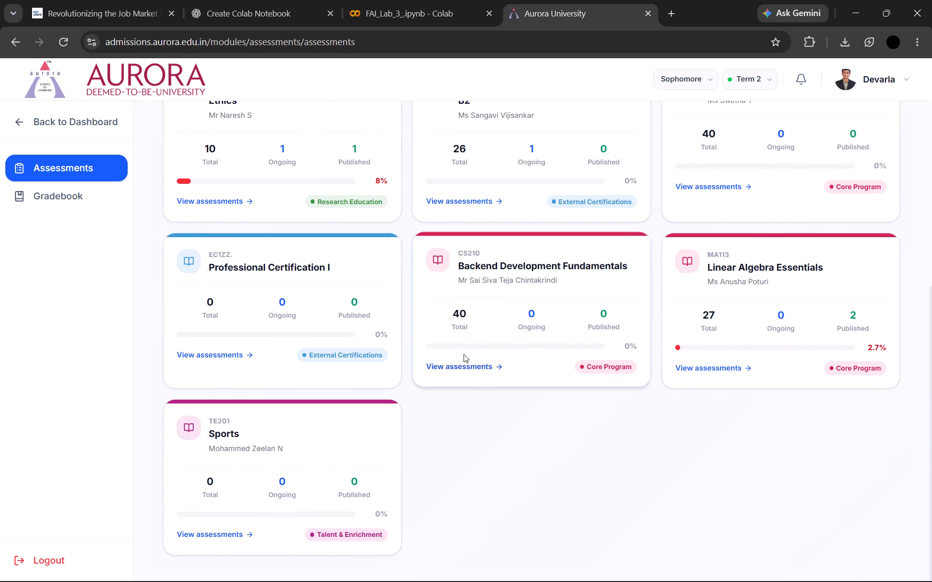
scroll(464, 354, "up", 4)
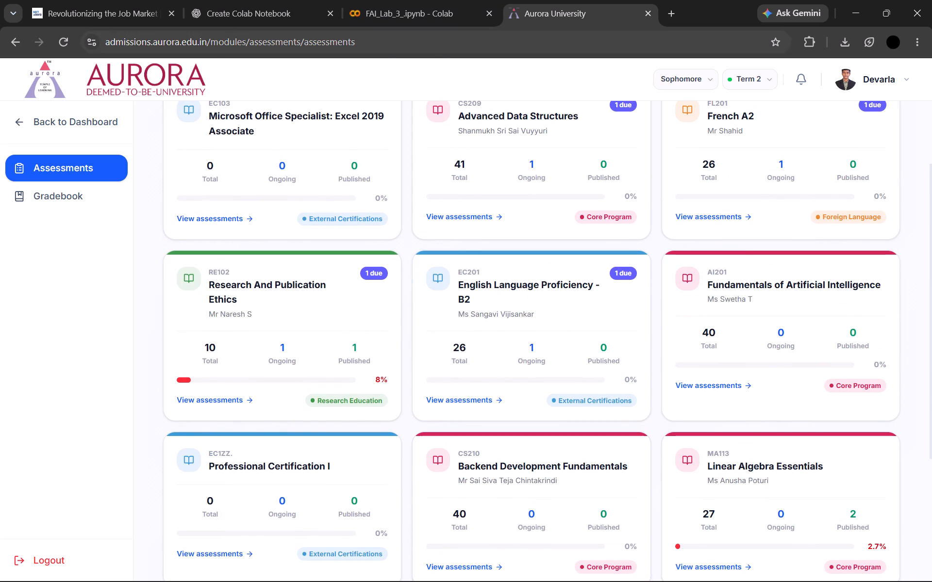
Close the Aurora University portal tab and return to the FAI_Lab_3 Colab notebook.
left_click(411, 21)
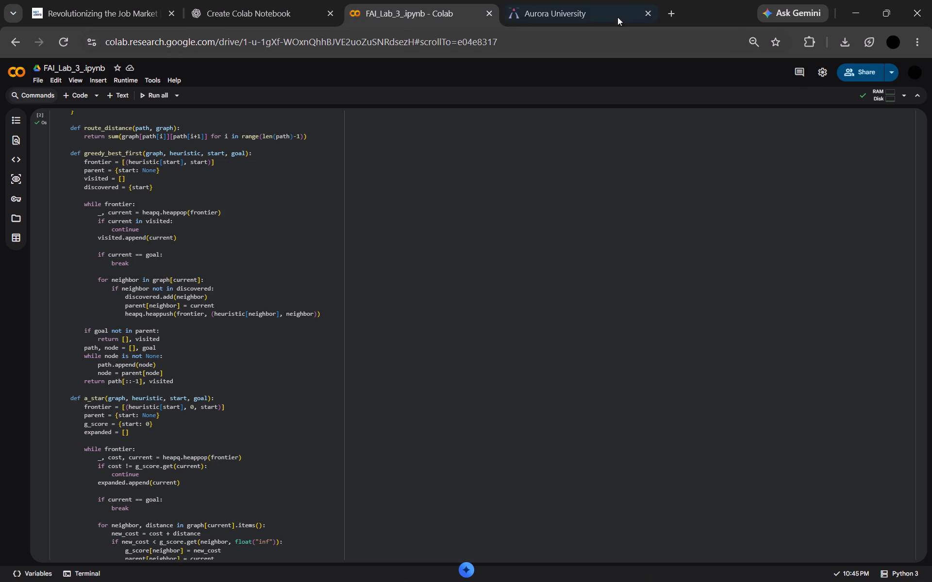
left_click(648, 15)
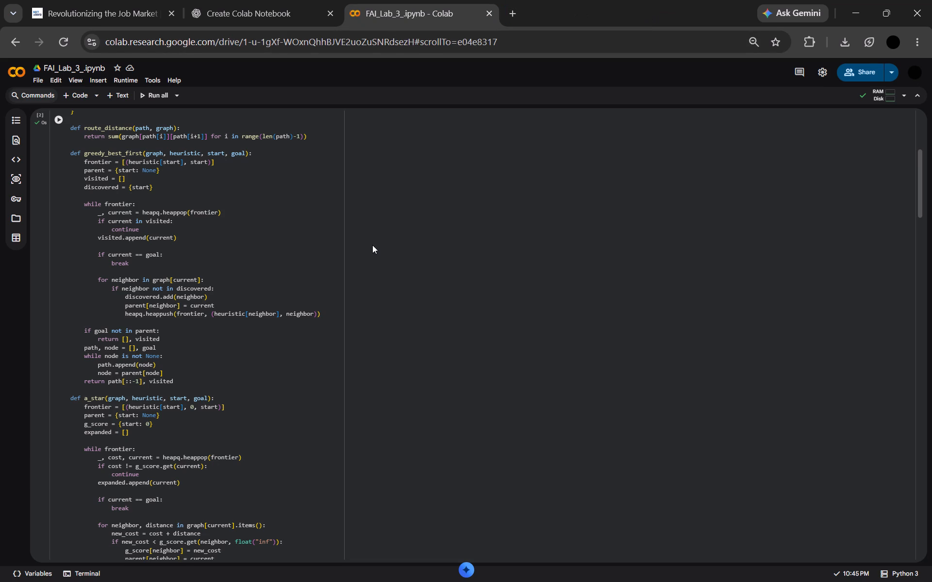
Look through the FAI_Lab_3 notebook's code cells and outputs at 80% zoom.
scroll(372, 245, "up", 4)
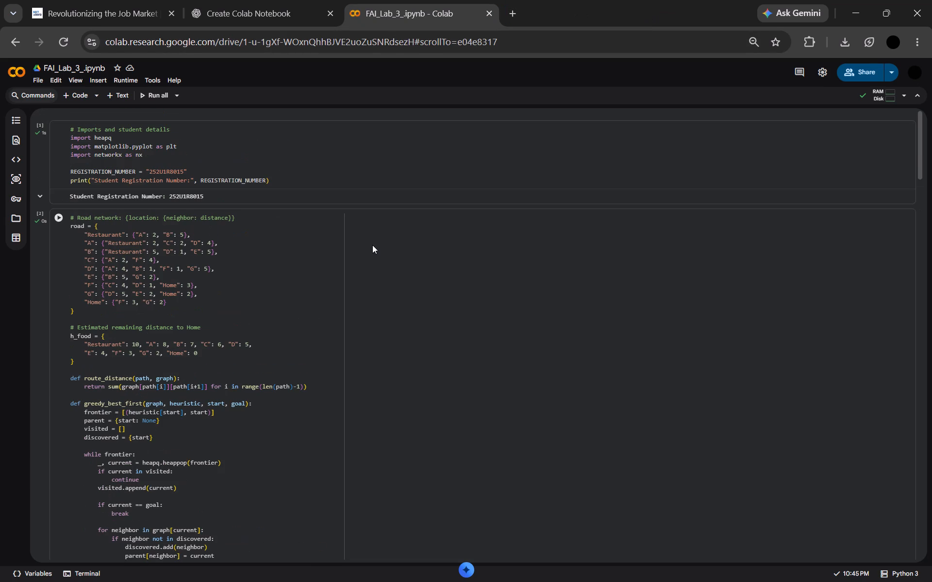
key("ctrl+minus")
key("ctrl+minus")
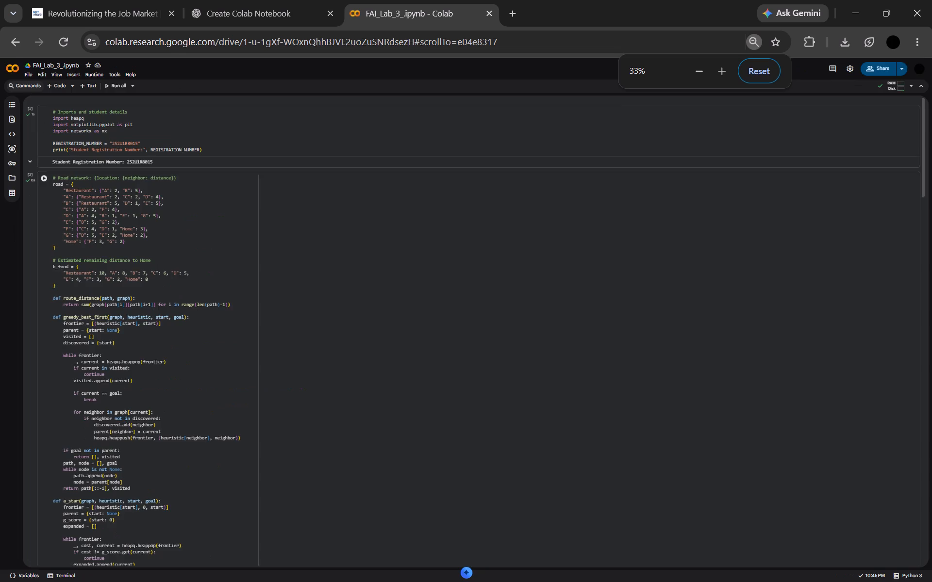
key("ctrl+equal")
key("ctrl+equal")
key("ctrl+equal")
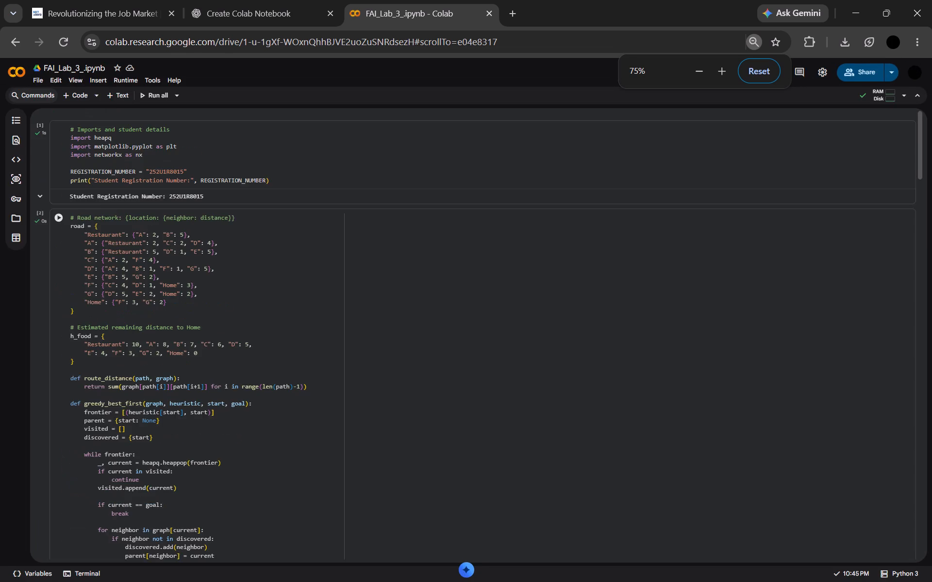
key("ctrl+equal")
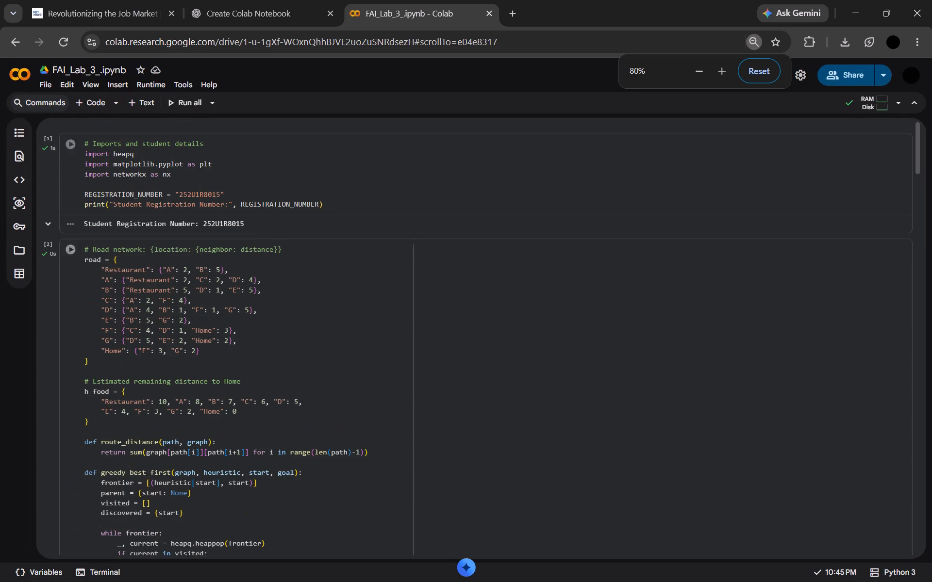
scroll(369, 293, "down", 12)
scroll(369, 293, "up", 3)
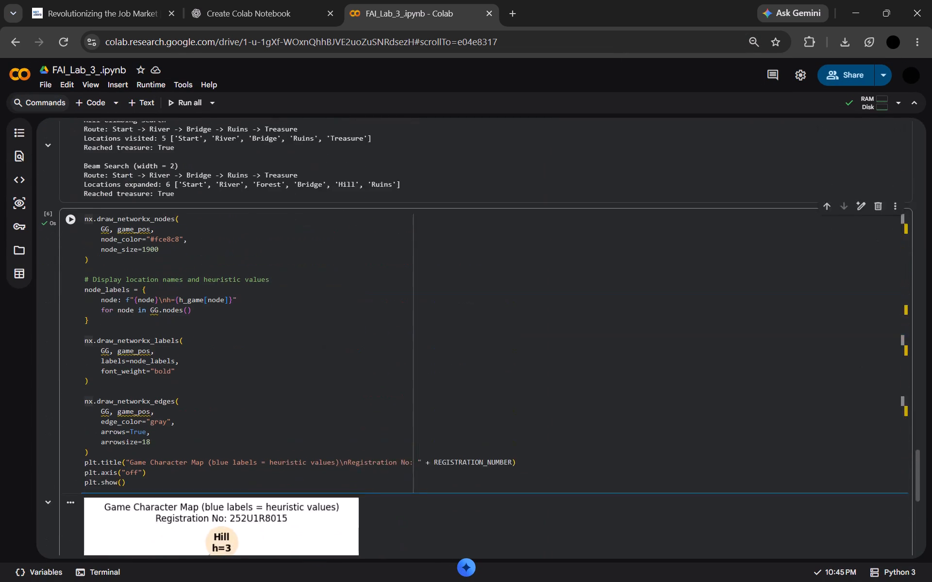
Leave FAI_Lab_3_.ipynb for the Colab home page and open the recent notebook FAI_Lab_3_Informed_Search_Algorithms.ipynb.
left_click(15, 45)
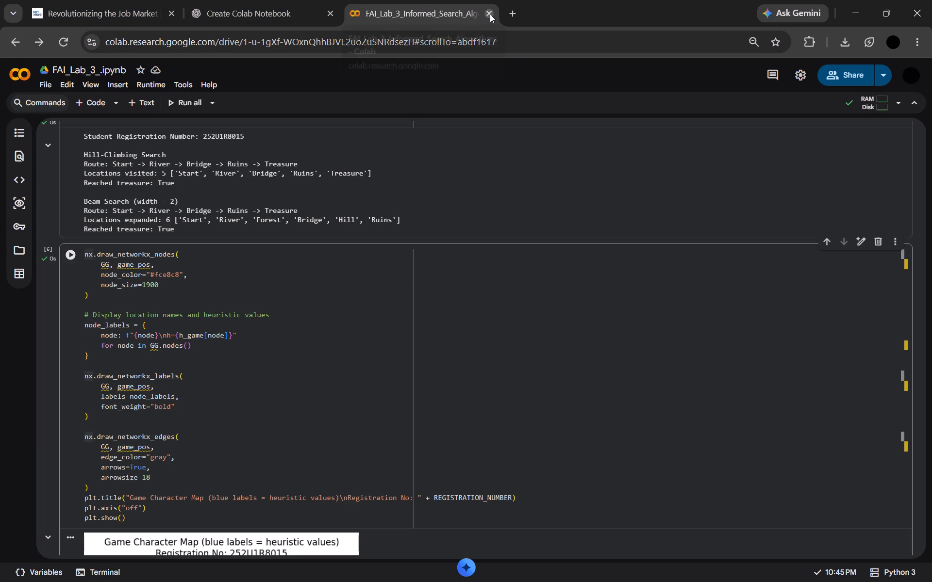
left_click(17, 78)
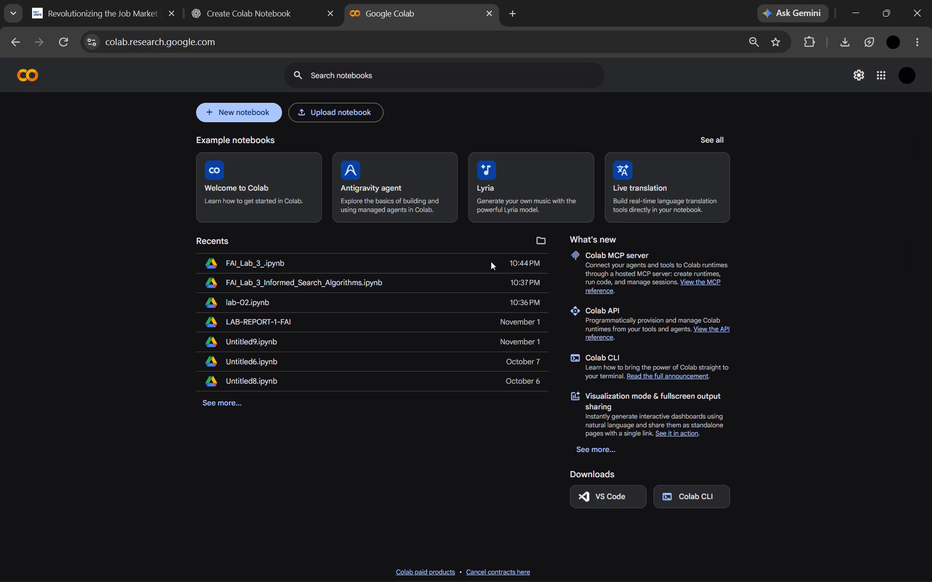
right_click(487, 282)
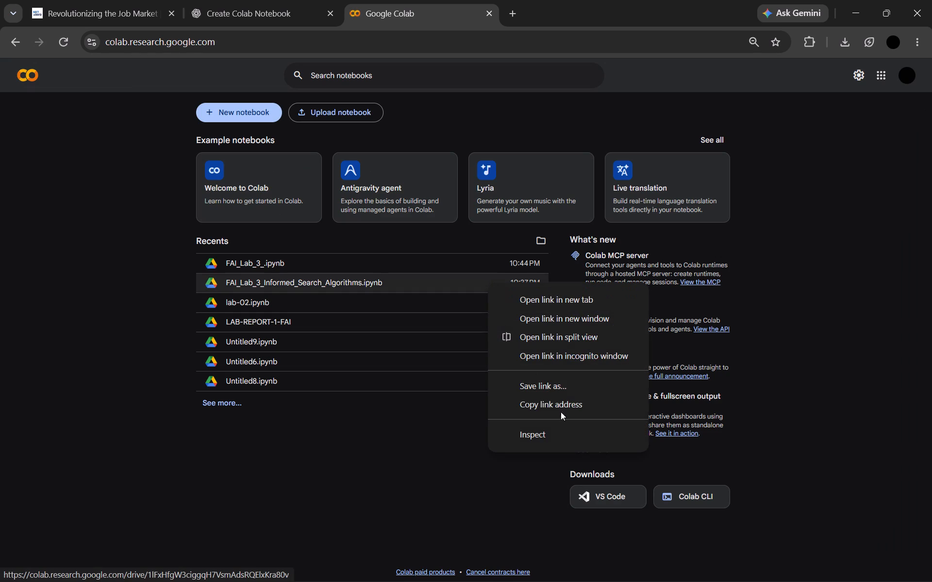
left_click(421, 485)
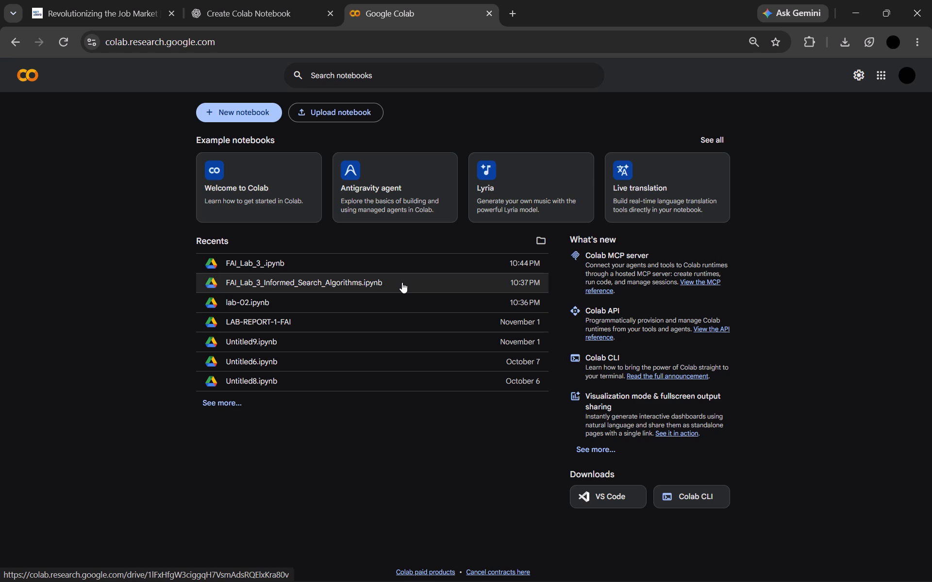
left_click(402, 282)
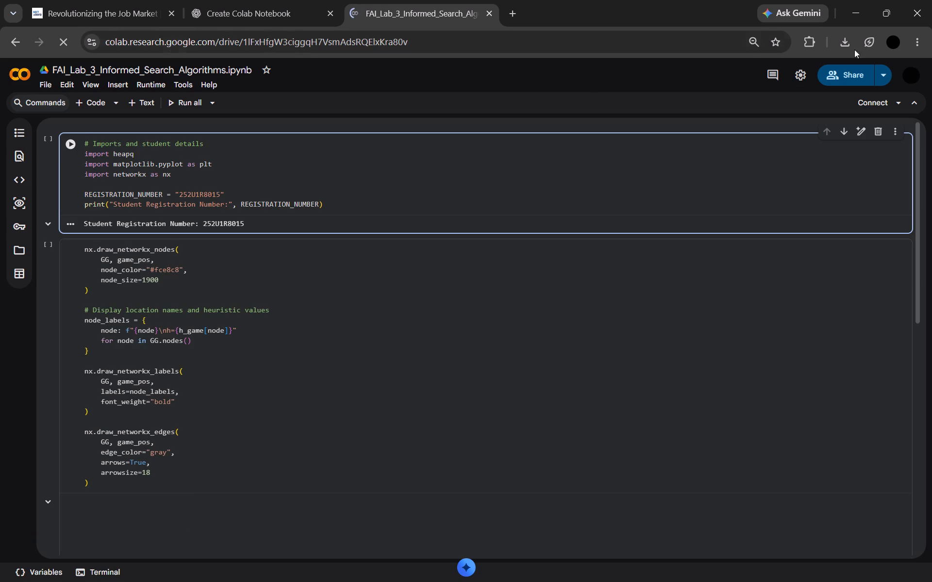
Delete both code cells, the imports and student details cell and the networkx drawing cell, from FAI_Lab_3_Informed_Search_Algorithms.ipynb.
left_click(802, 77)
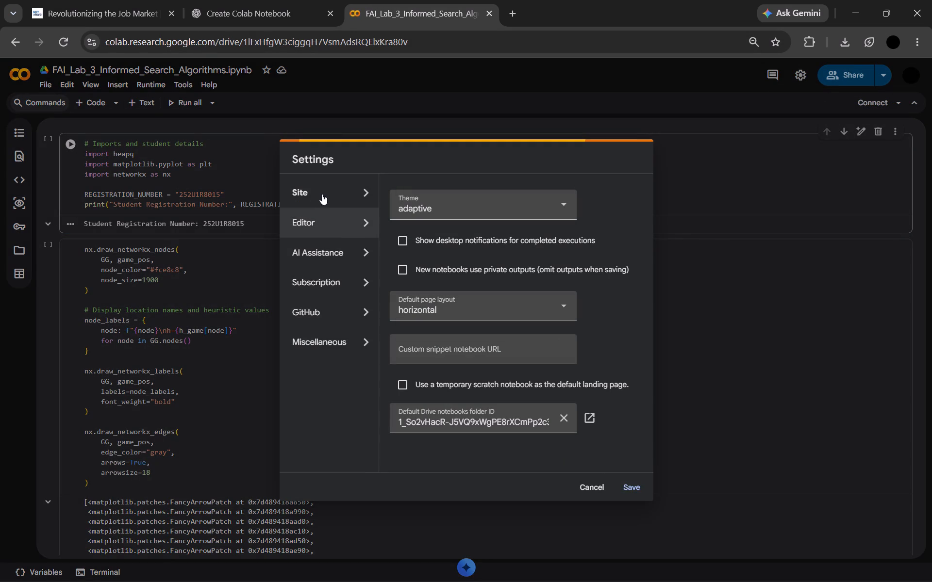
left_click(857, 361)
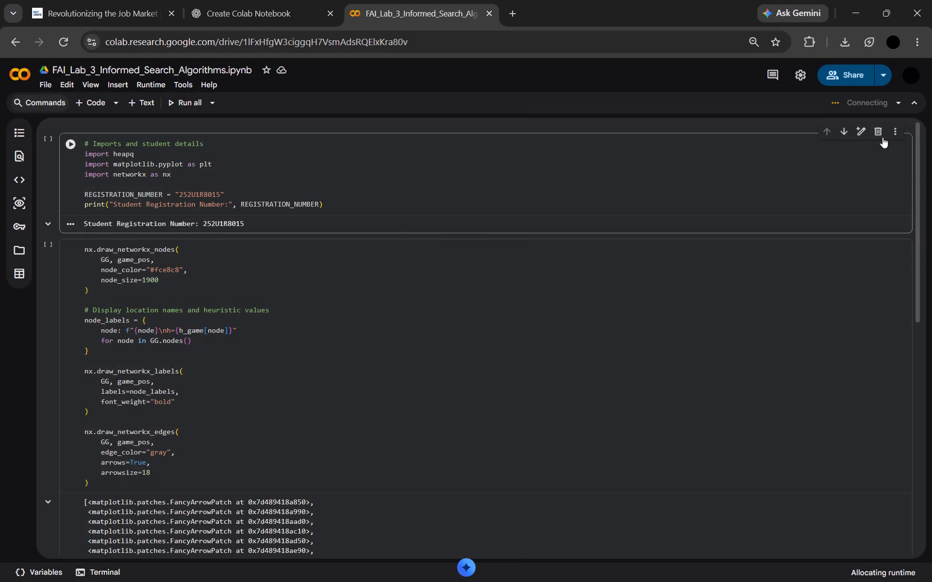
left_click(882, 137)
left_click(882, 137)
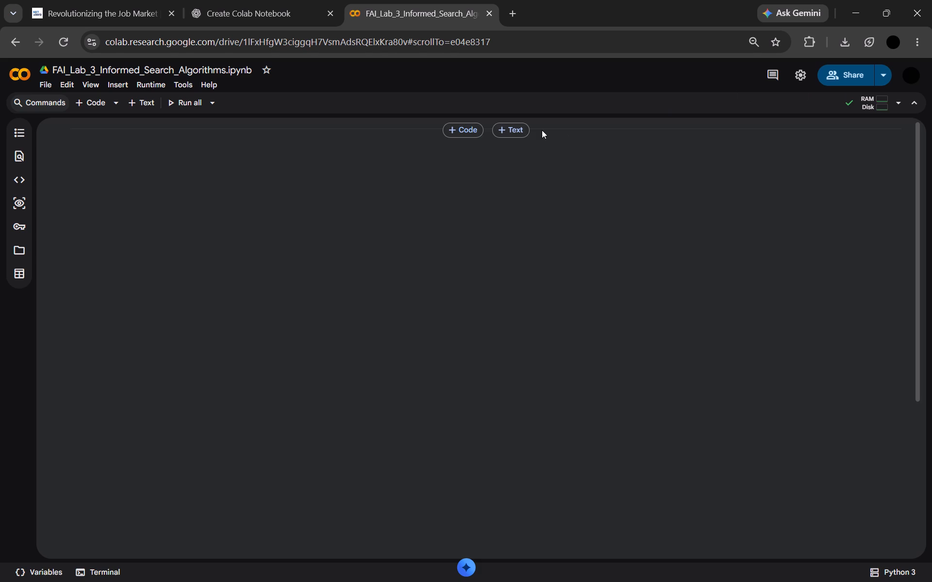
scroll(612, 137, "up", 4)
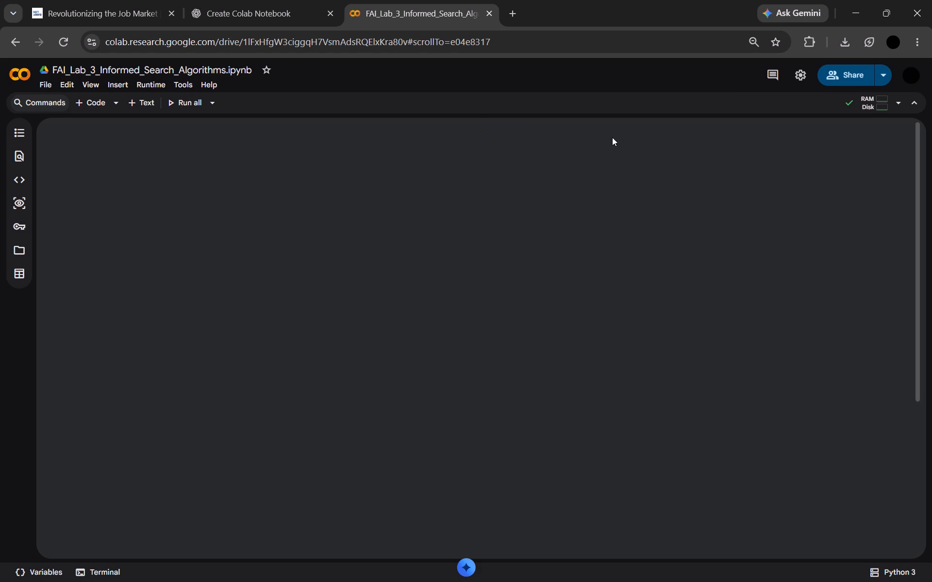
scroll(612, 137, "up", 1)
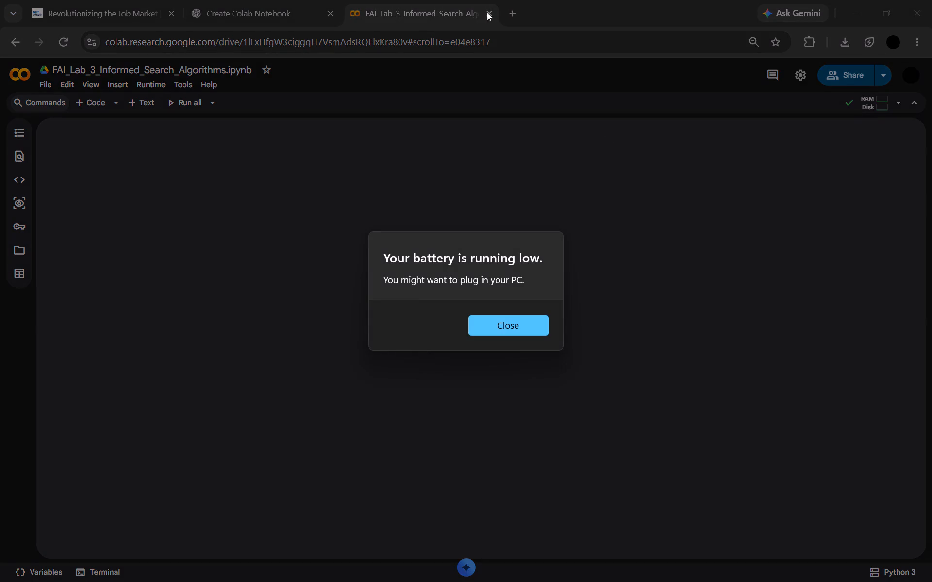
left_click(523, 326)
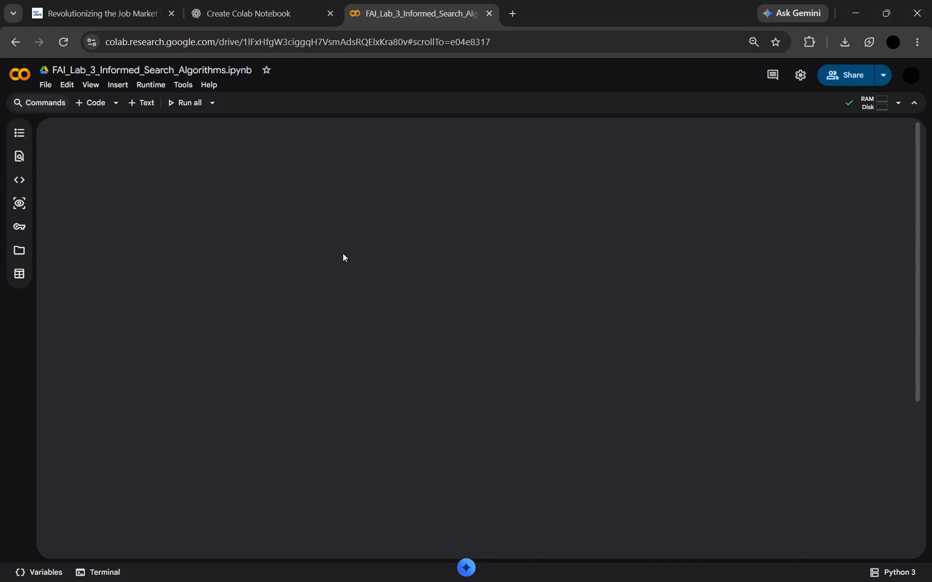
Save the emptied FAI_Lab_3_Informed_Search_Algorithms notebook and return to the Colab home page.
left_click(16, 72)
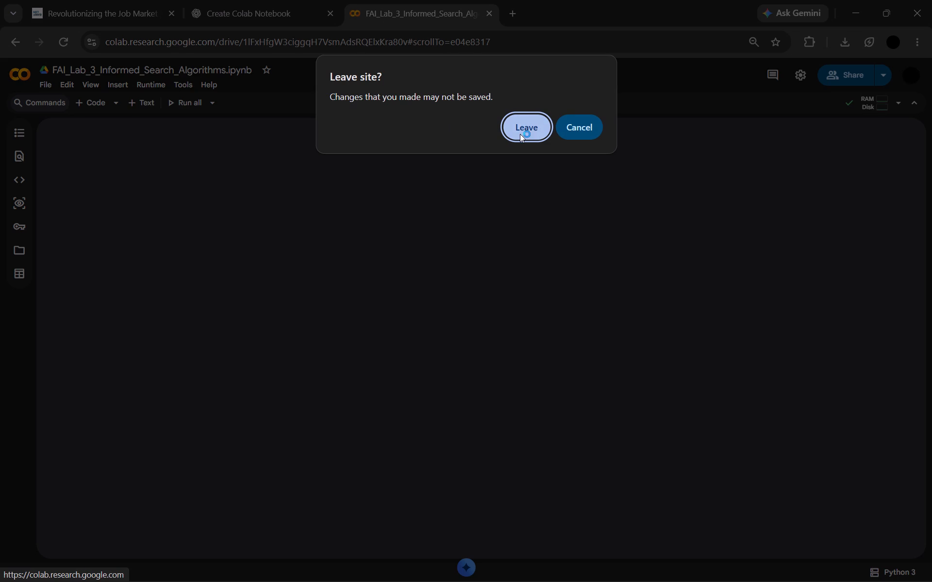
left_click(565, 130)
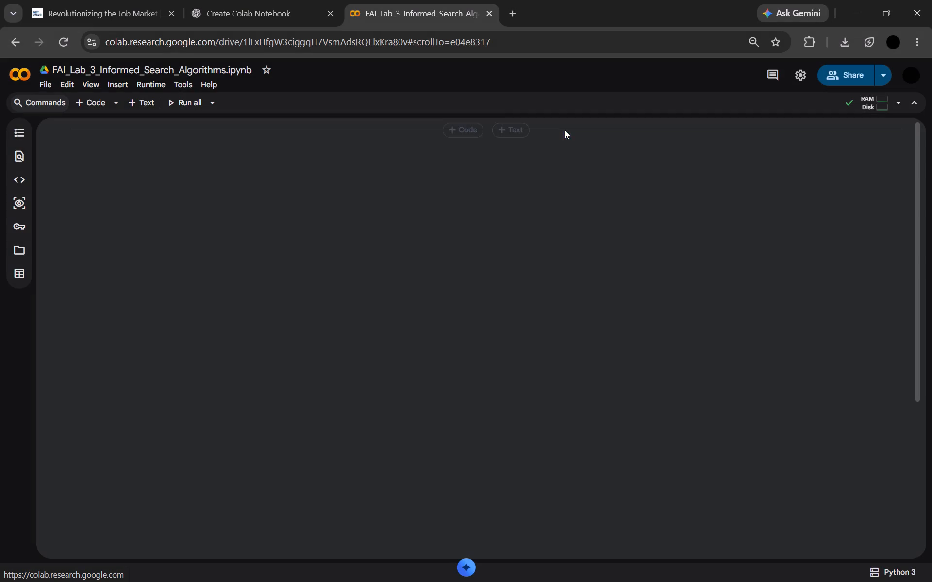
key("ctrl+s")
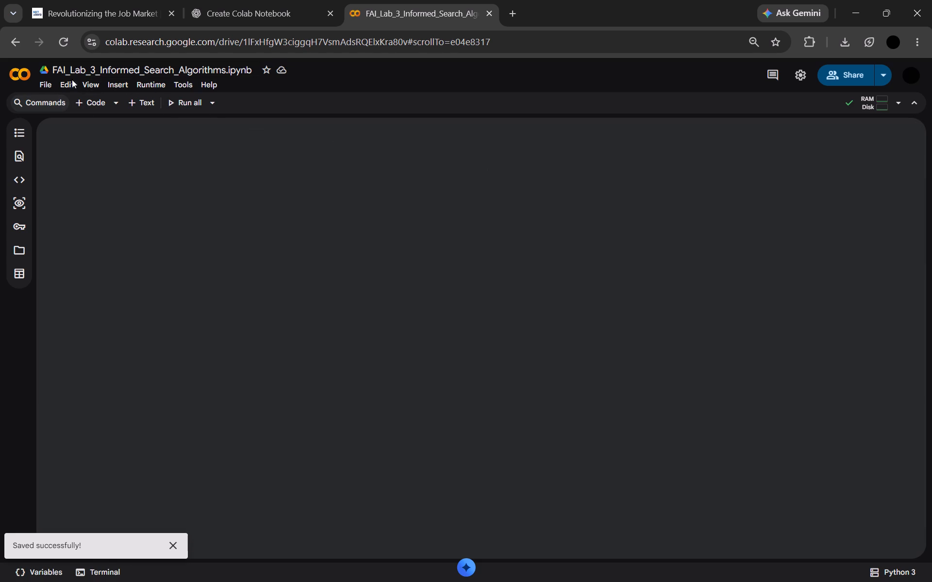
left_click(21, 71)
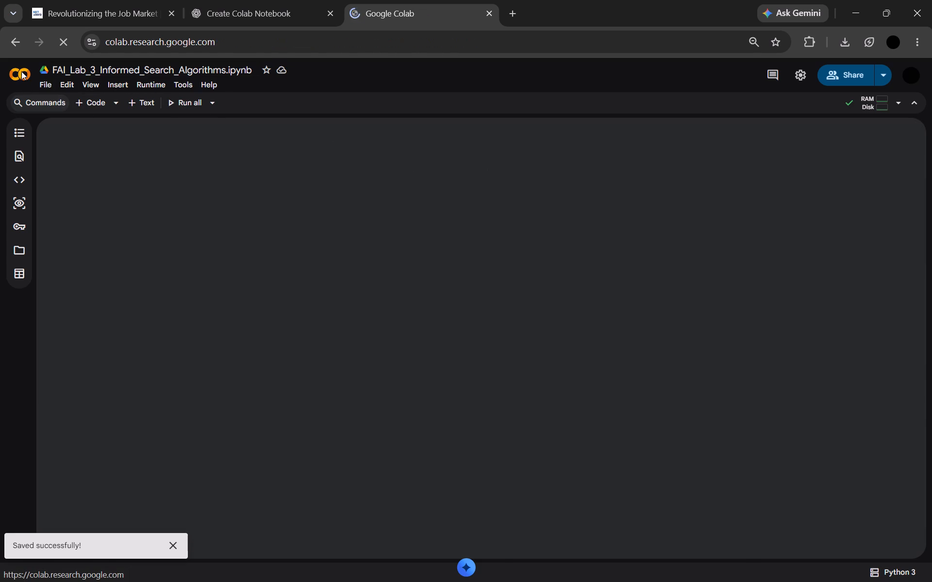
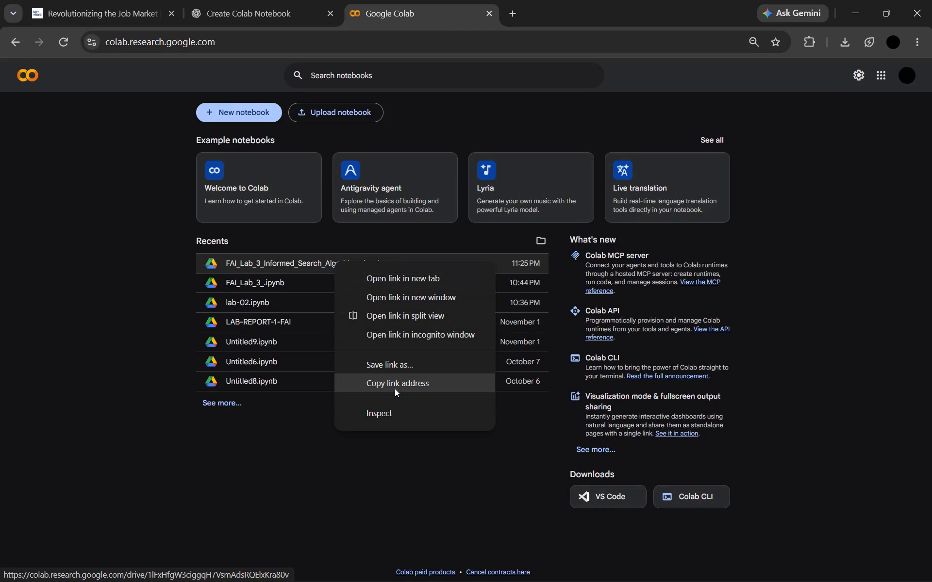
left_click(412, 485)
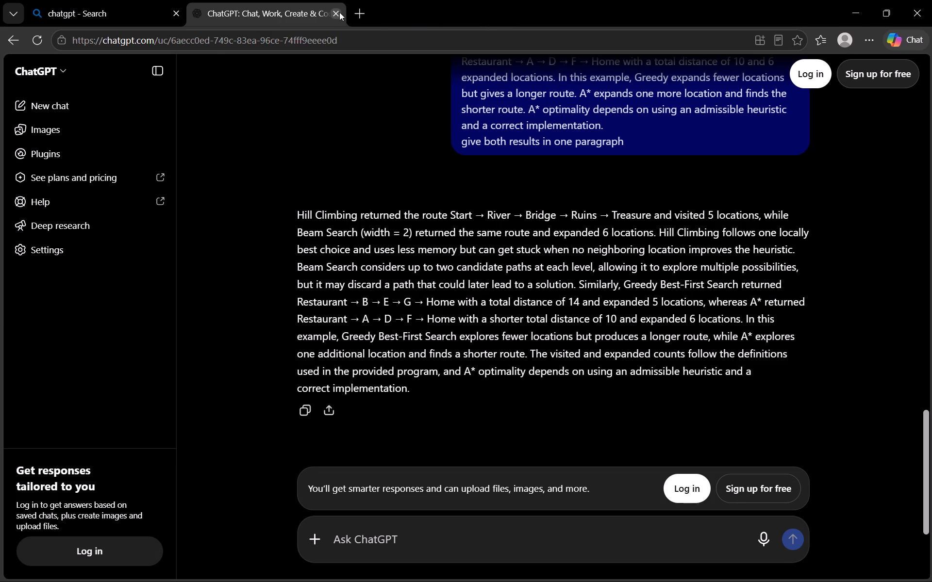
left_click(174, 16)
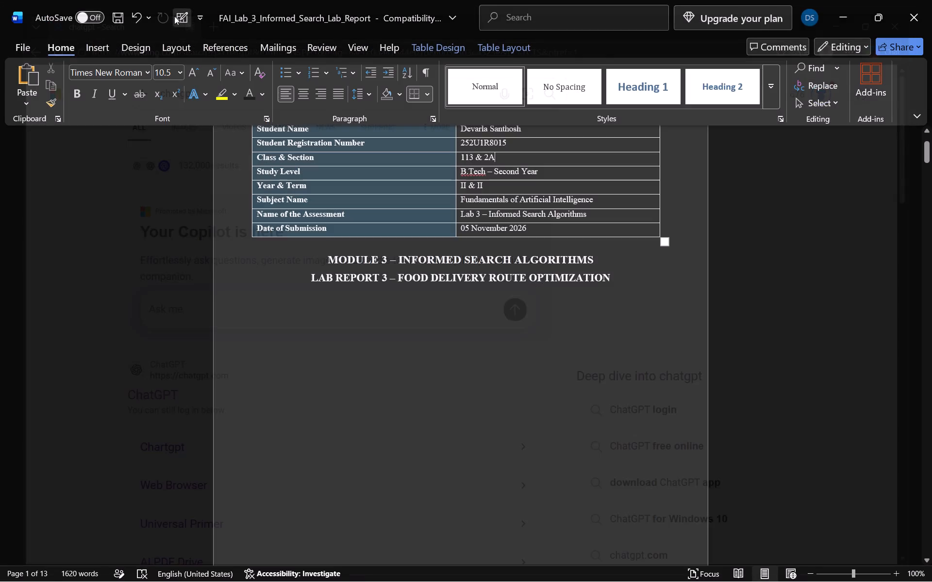
In Word, glance over the FAI_Lab_3_Informed_Search_Lab_Report document and close it without saving the changes.
scroll(537, 331, "down", 8)
scroll(537, 331, "up", 5)
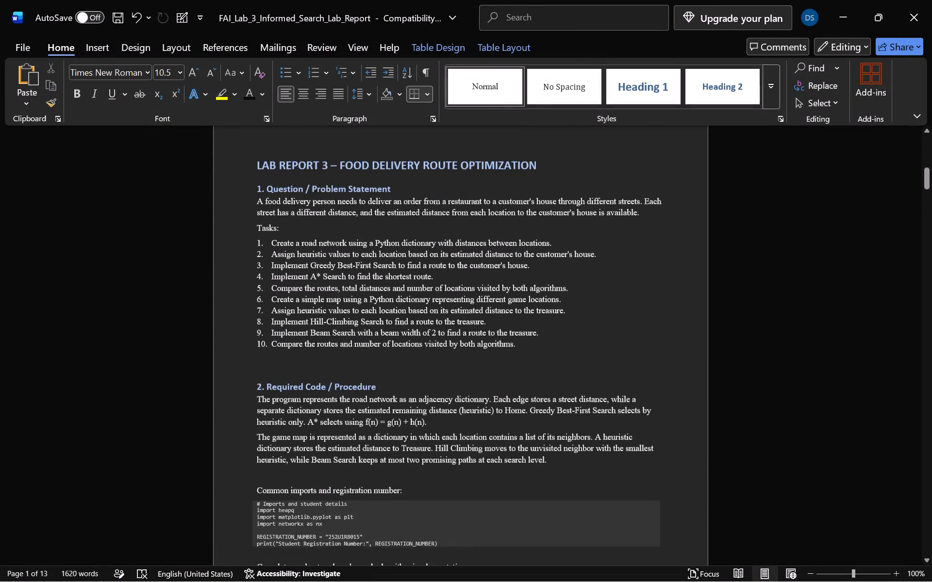
left_click(915, 22)
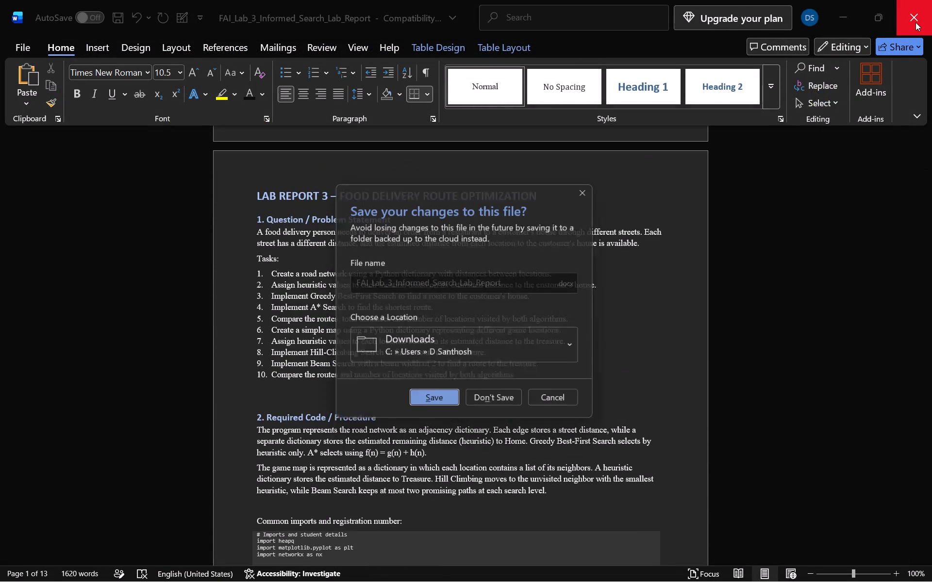
left_click(514, 397)
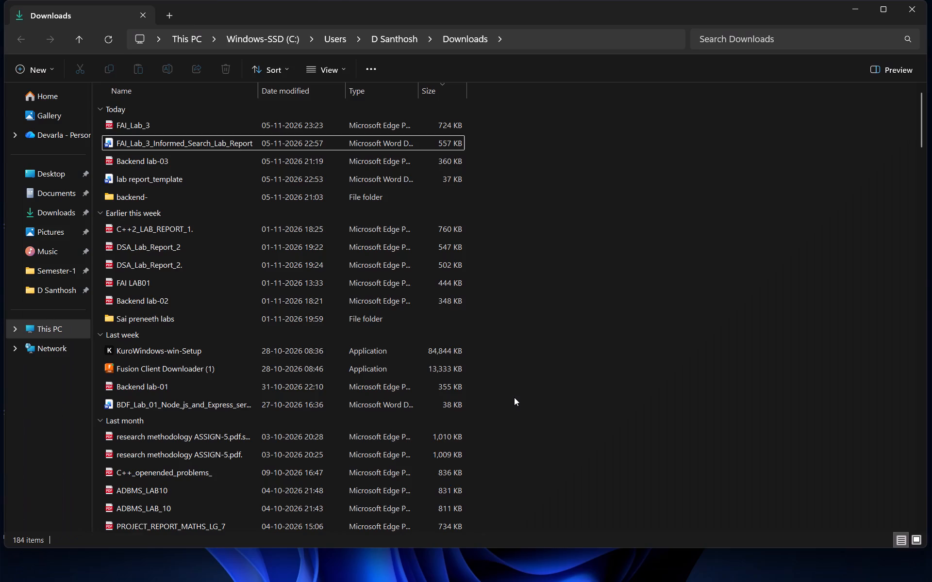